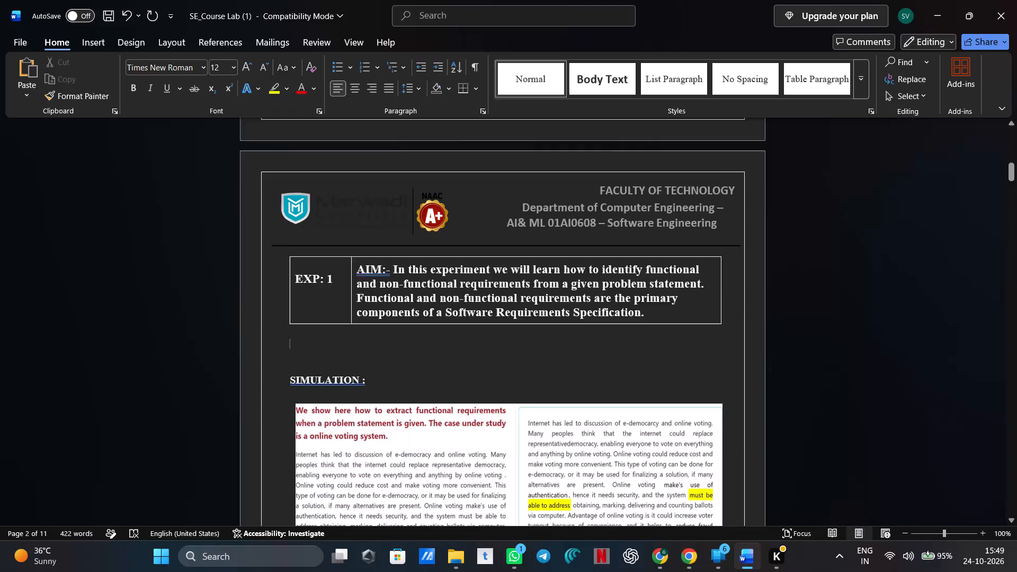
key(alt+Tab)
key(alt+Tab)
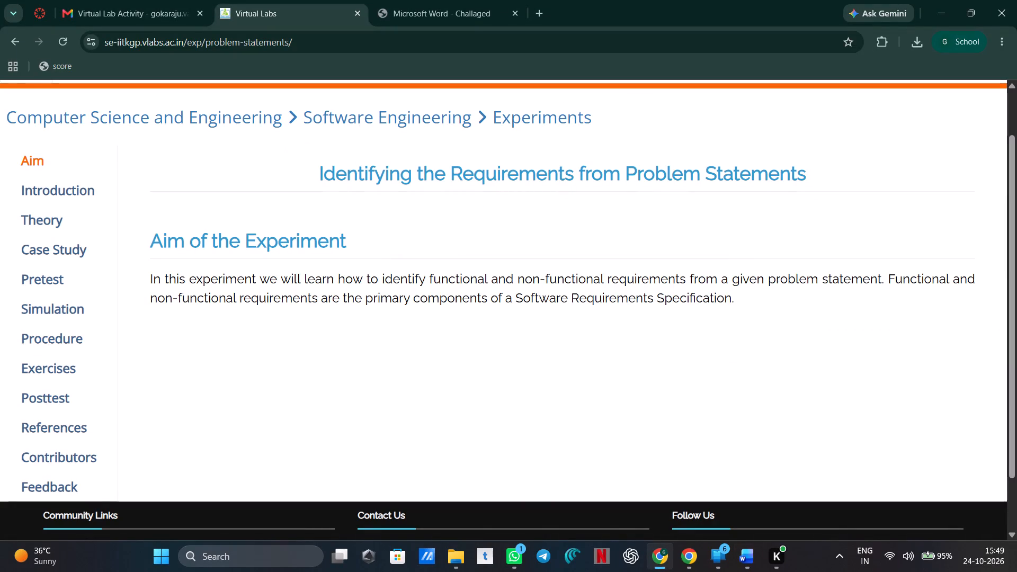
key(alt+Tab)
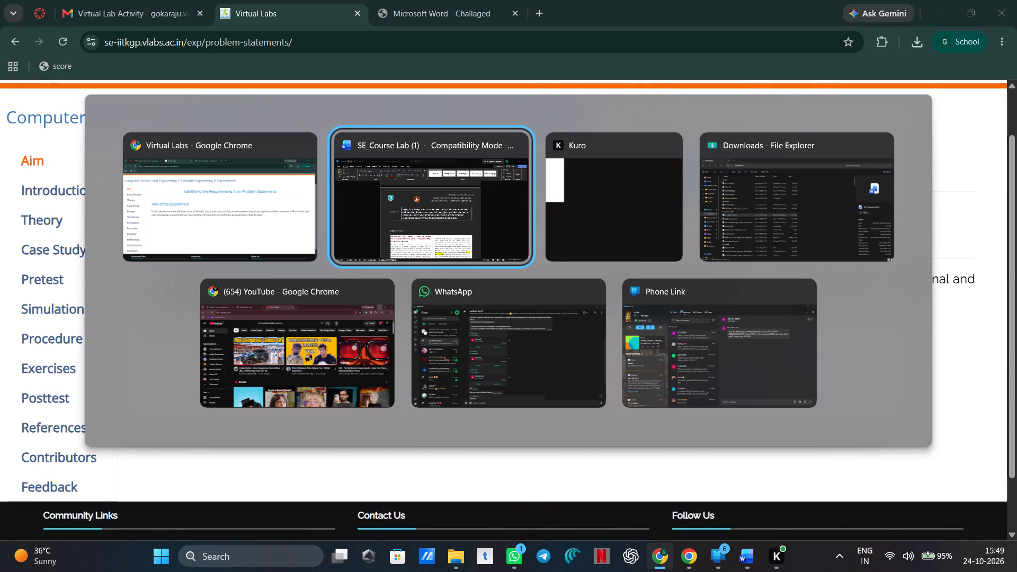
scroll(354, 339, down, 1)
Copy the Introduction heading and paragraph from the Virtual Labs page into the Word document below the EXP: 1 aim table, followed by a blank line.
key(alt+Tab)
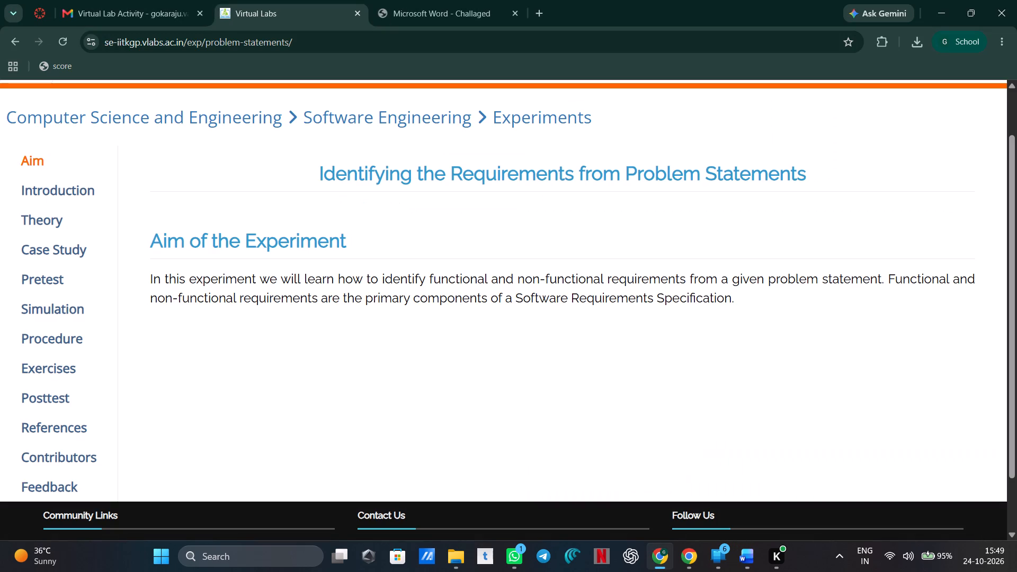
click(51, 186)
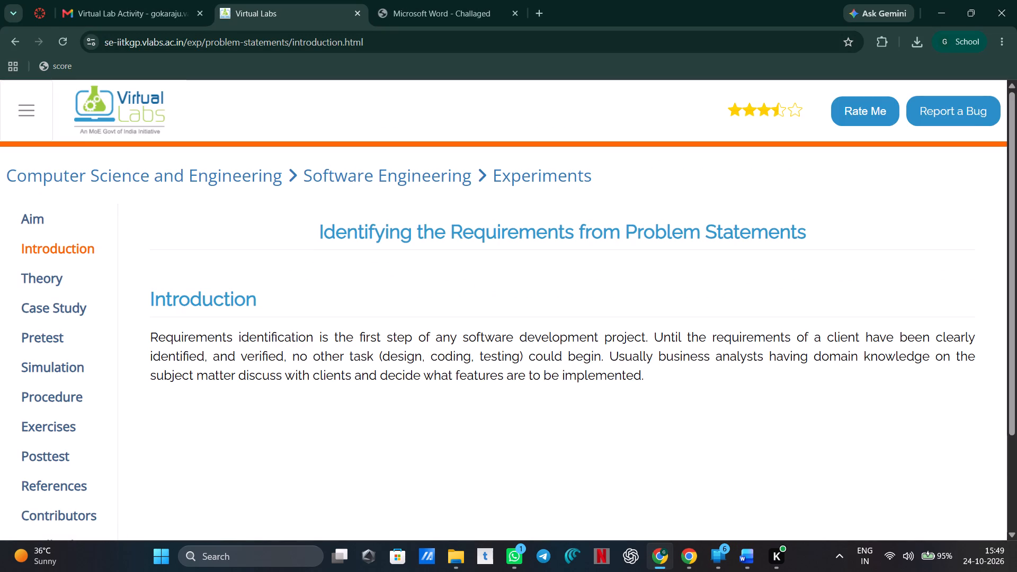
drag(153, 296, 287, 296)
click(181, 298)
drag(150, 297, 471, 353)
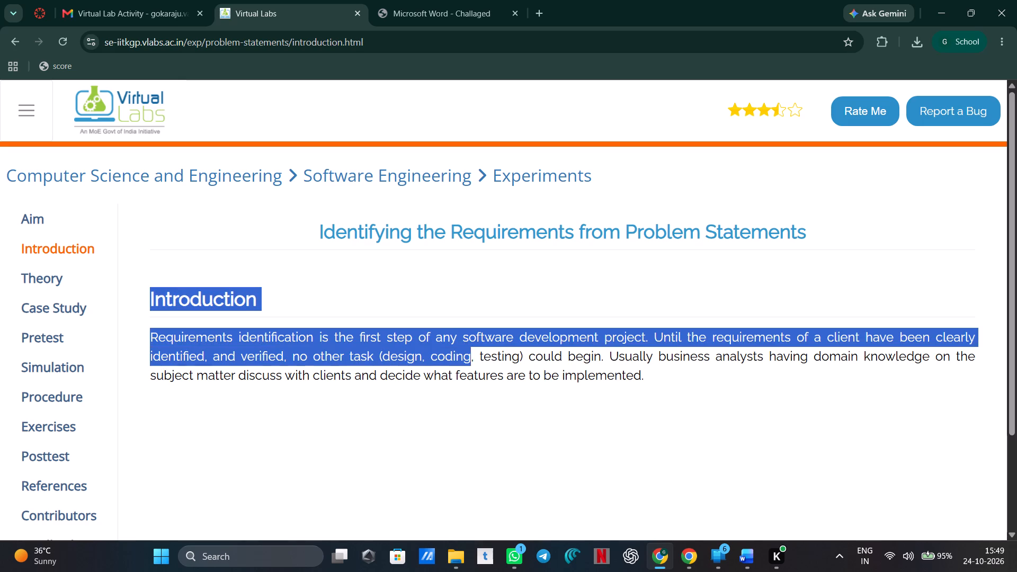
drag(471, 353, 692, 383)
key(ctrl+c)
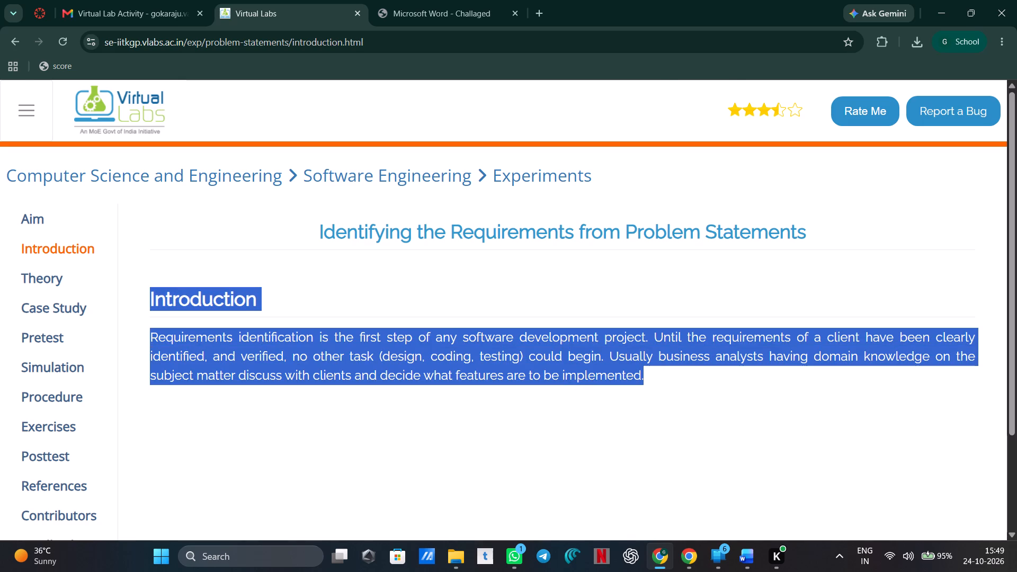
key(alt+Tab)
key(ctrl+v)
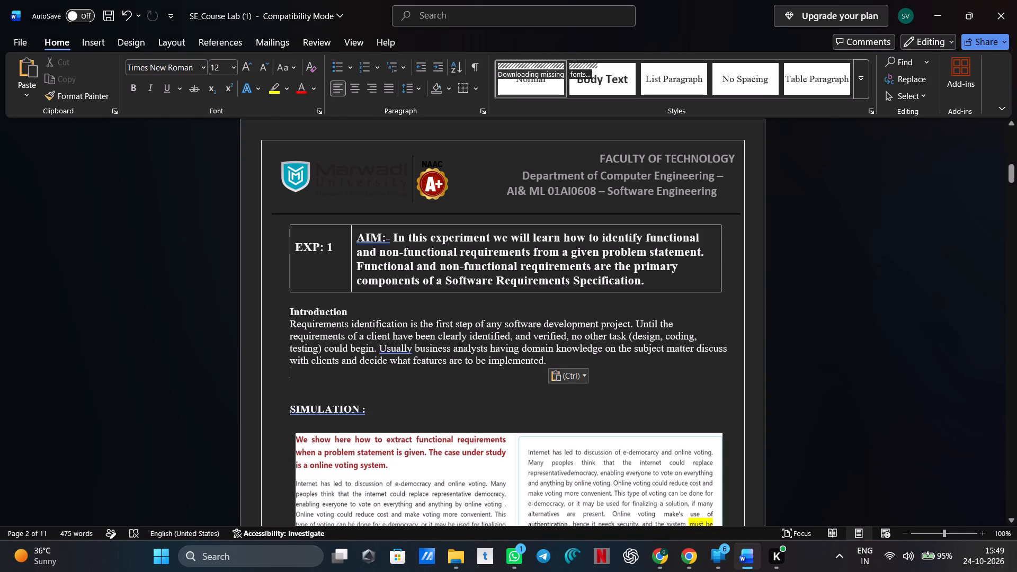
key(Return)
click(302, 376)
key(Return)
Copy the Objectives heading, lead-in line and three bullets from the Virtual Labs Theory page into the Word document below the Introduction.
key(alt+Tab)
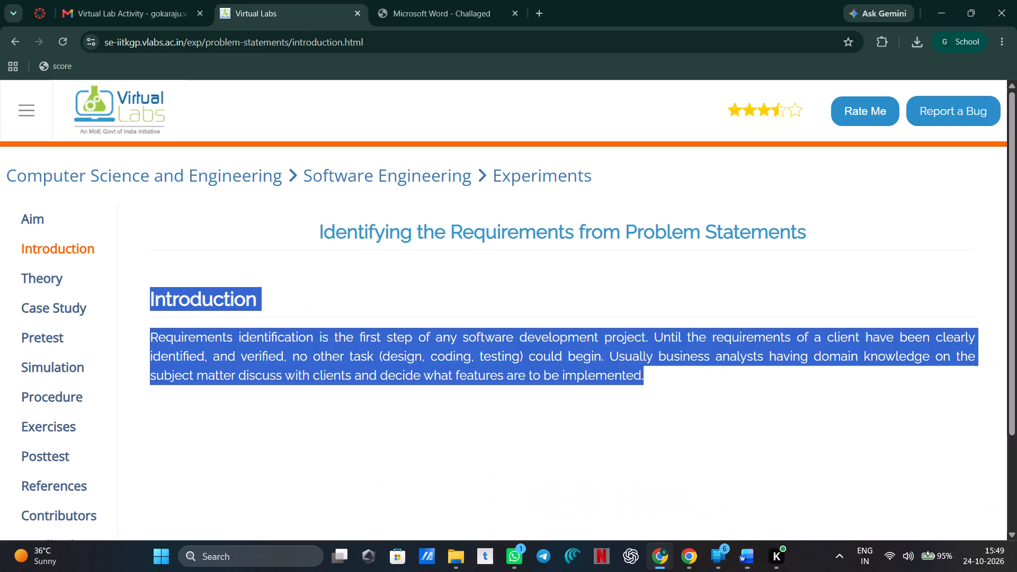
click(52, 275)
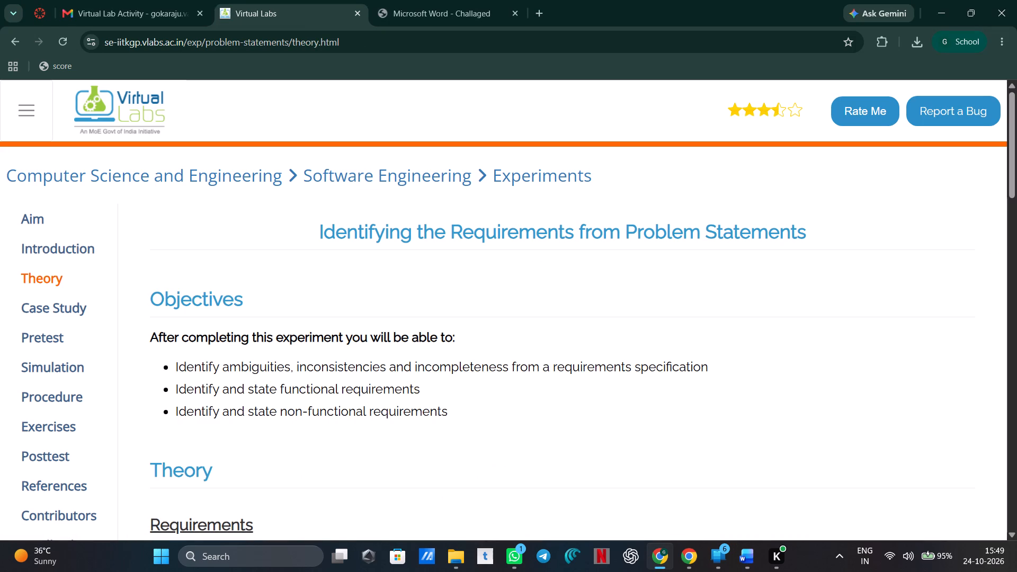
drag(151, 296, 387, 398)
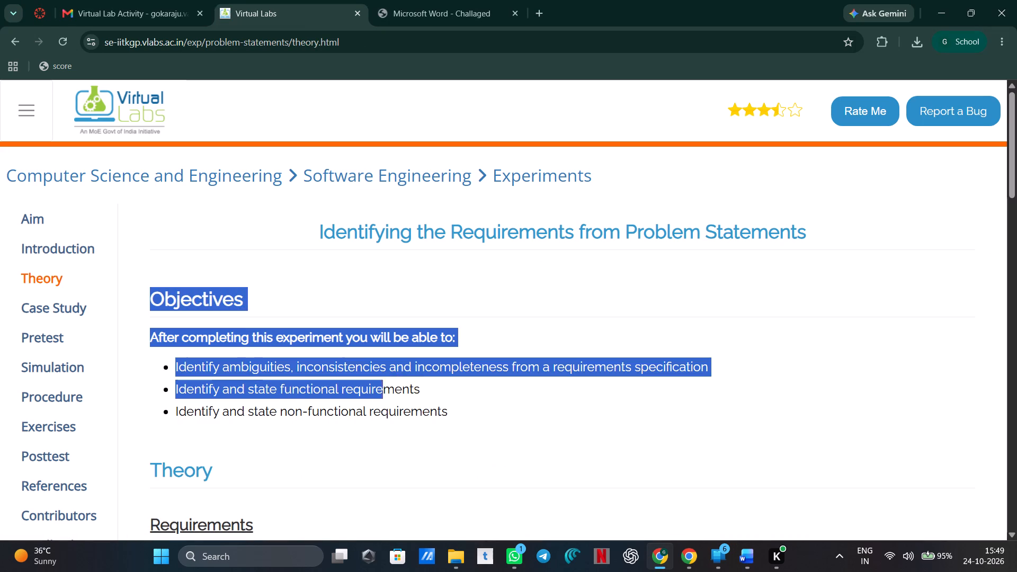
drag(387, 398, 494, 407)
key(ctrl+c)
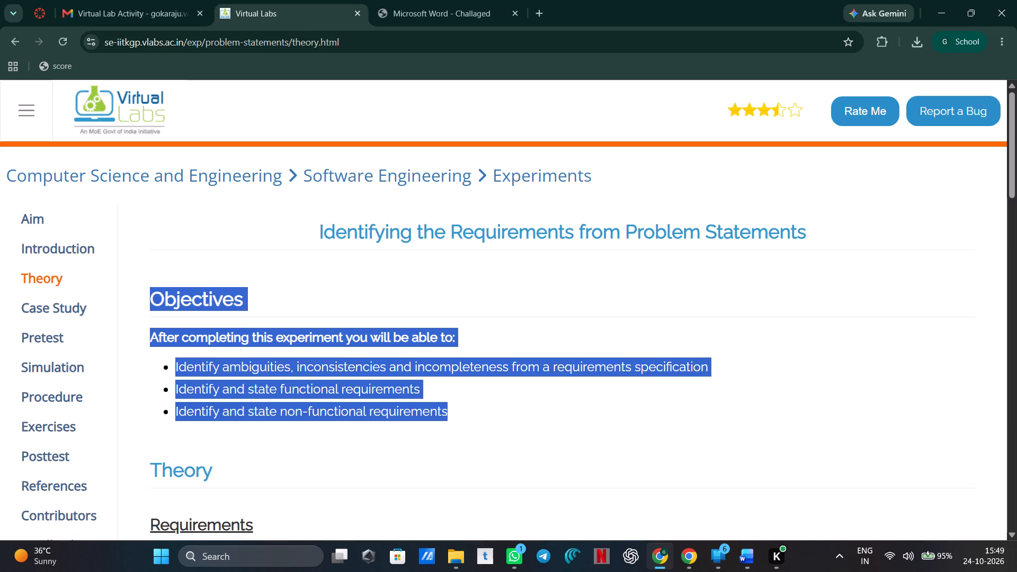
key(alt+Tab)
key(ctrl+v)
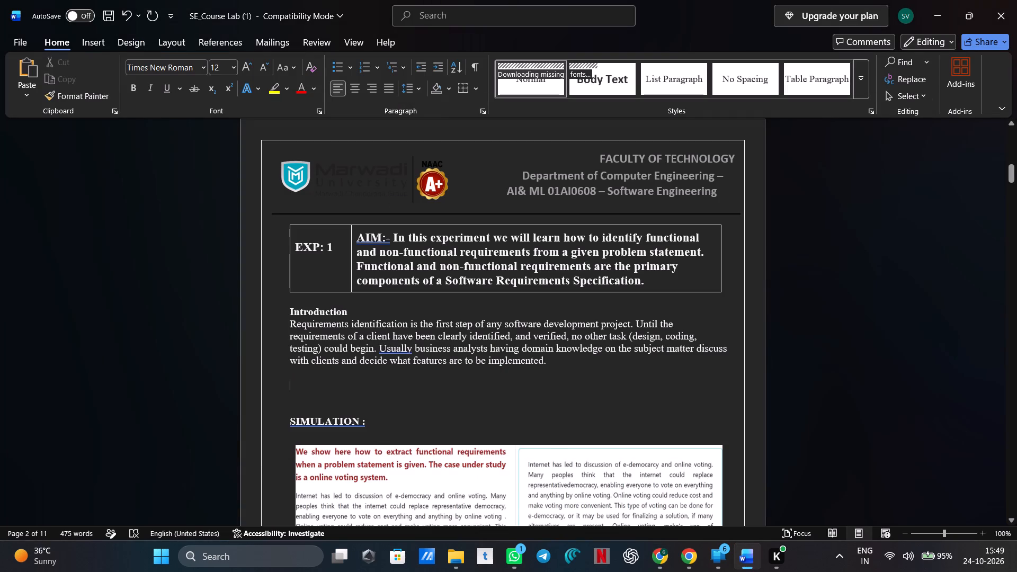
scroll(447, 367, down, 2)
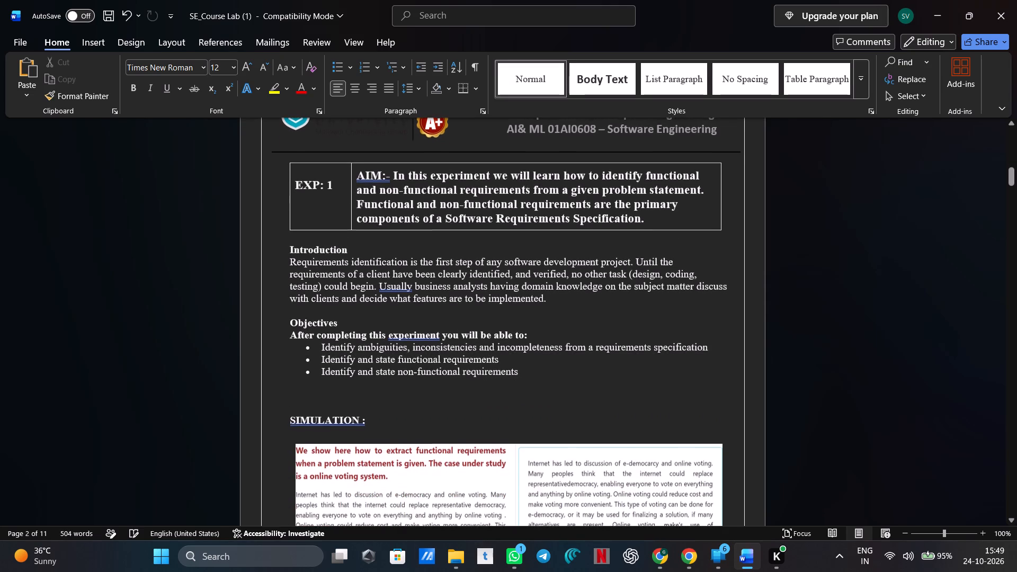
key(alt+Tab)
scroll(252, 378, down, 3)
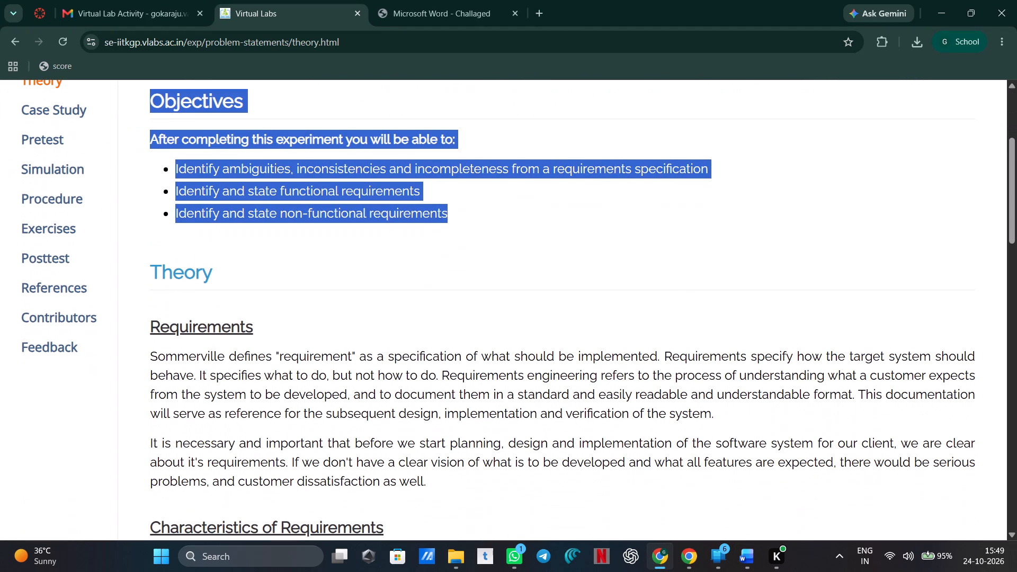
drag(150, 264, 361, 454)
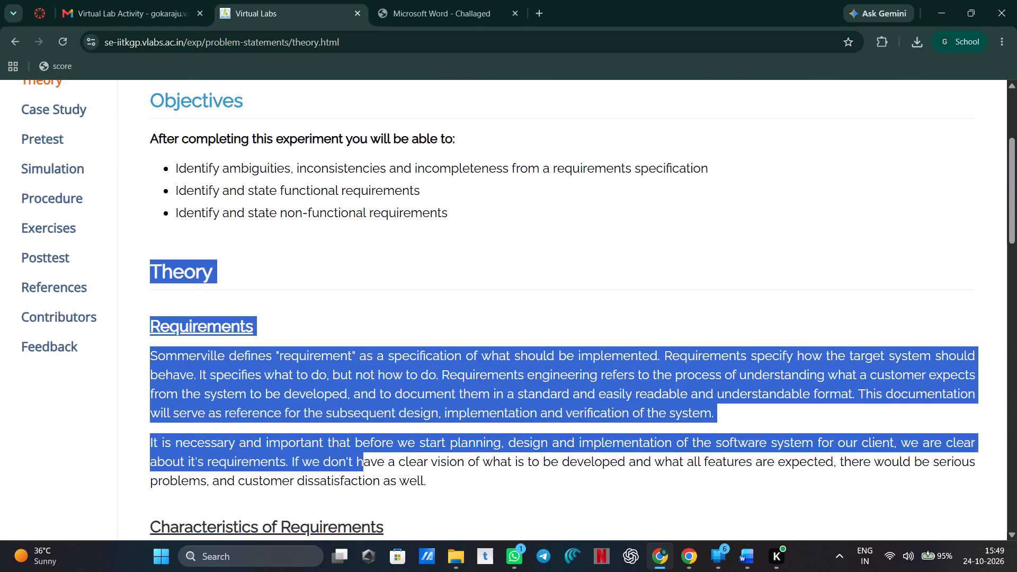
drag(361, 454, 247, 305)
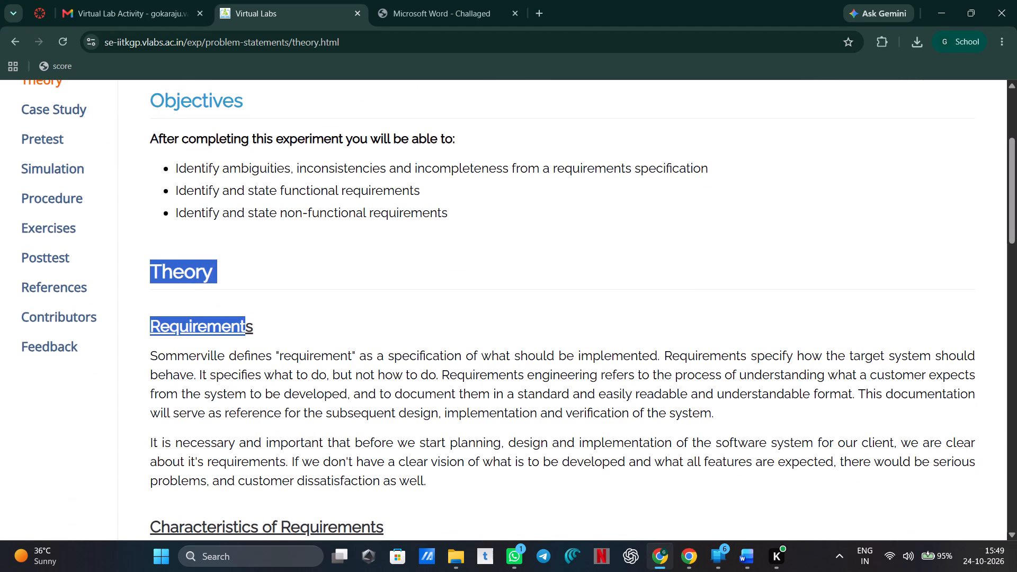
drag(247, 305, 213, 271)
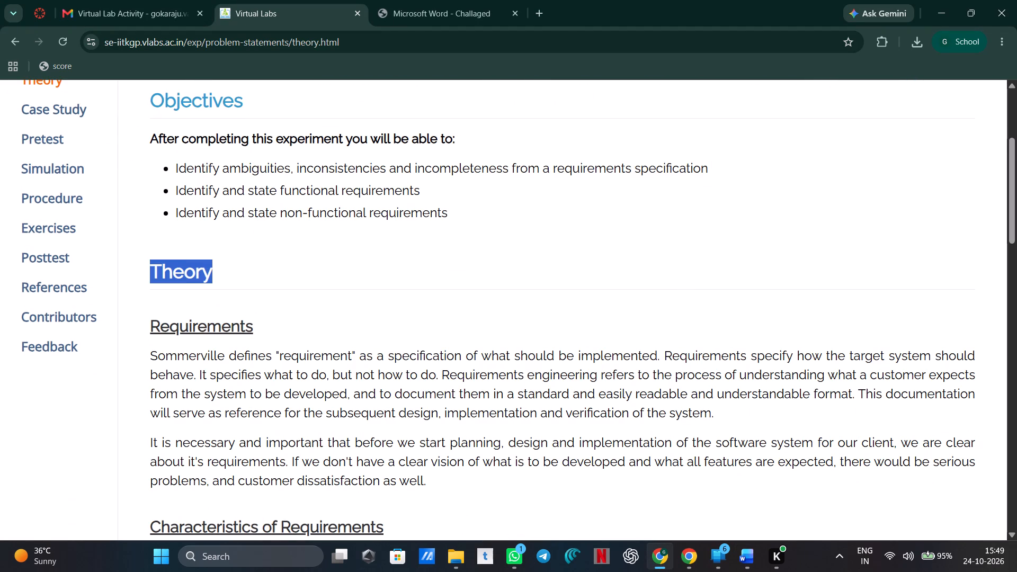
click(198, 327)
Read through the Theory page in the browser to see how far its requirements sections extend.
scroll(322, 302, down, 9)
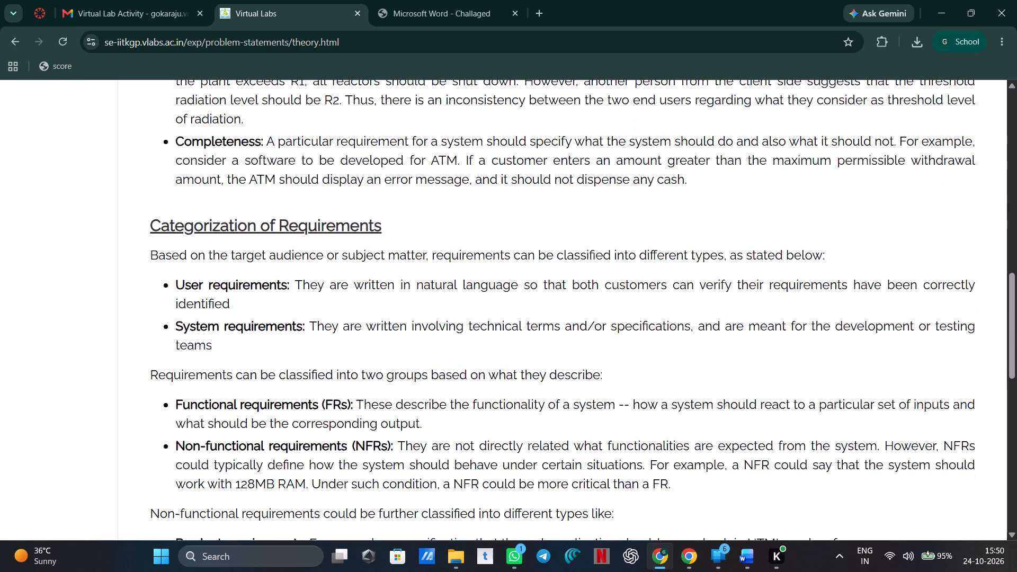
scroll(333, 338, down, 14)
scroll(340, 326, up, 7)
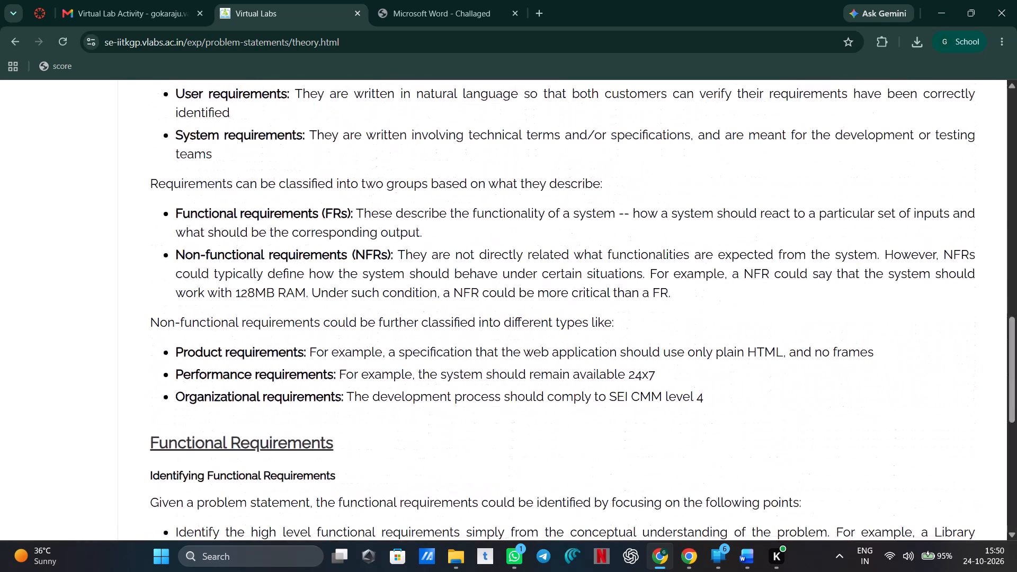
scroll(336, 328, up, 13)
scroll(340, 334, down, 5)
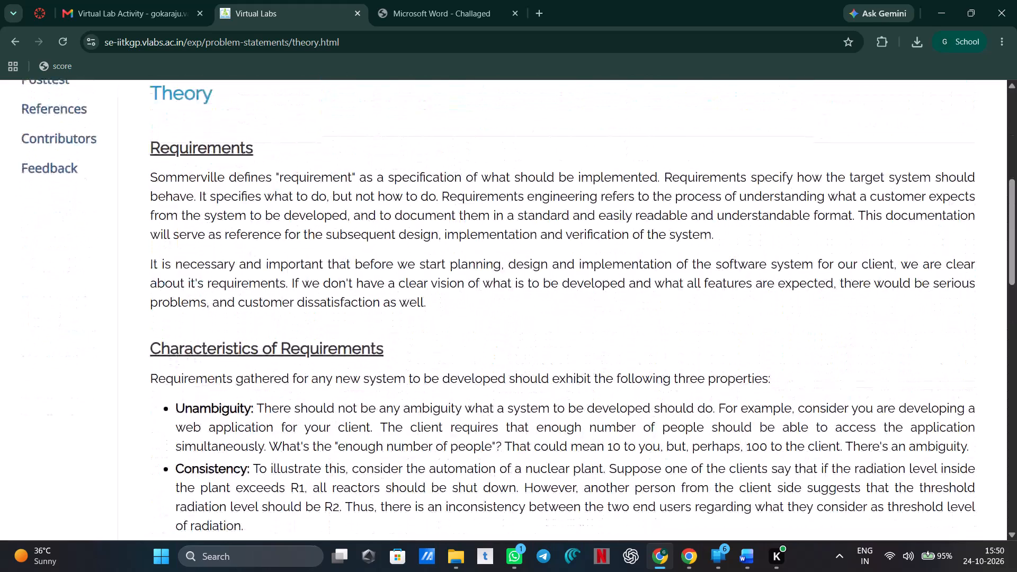
scroll(342, 336, down, 11)
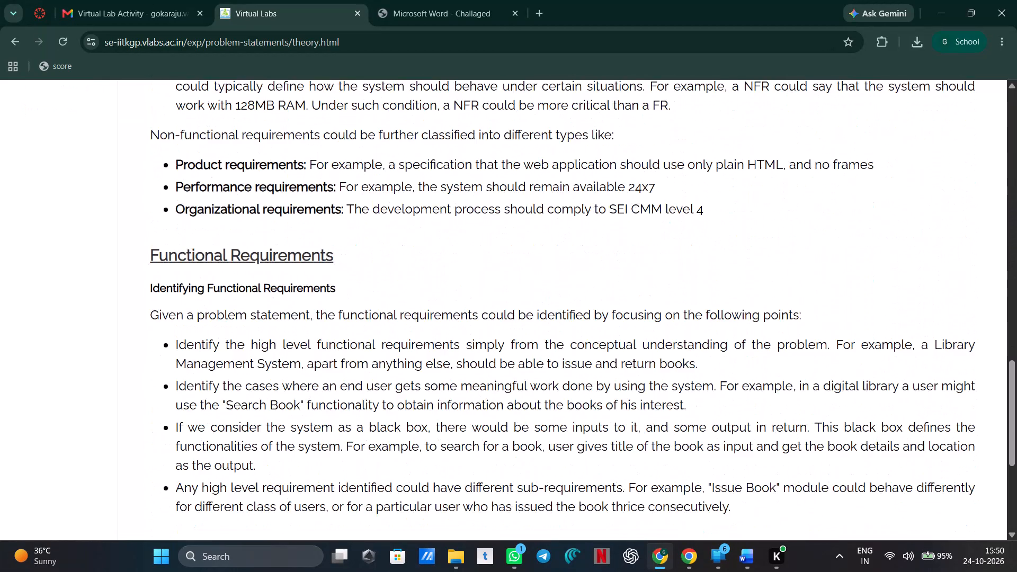
scroll(348, 327, down, 8)
scroll(255, 333, up, 2)
scroll(255, 333, down, 1)
scroll(255, 333, up, 16)
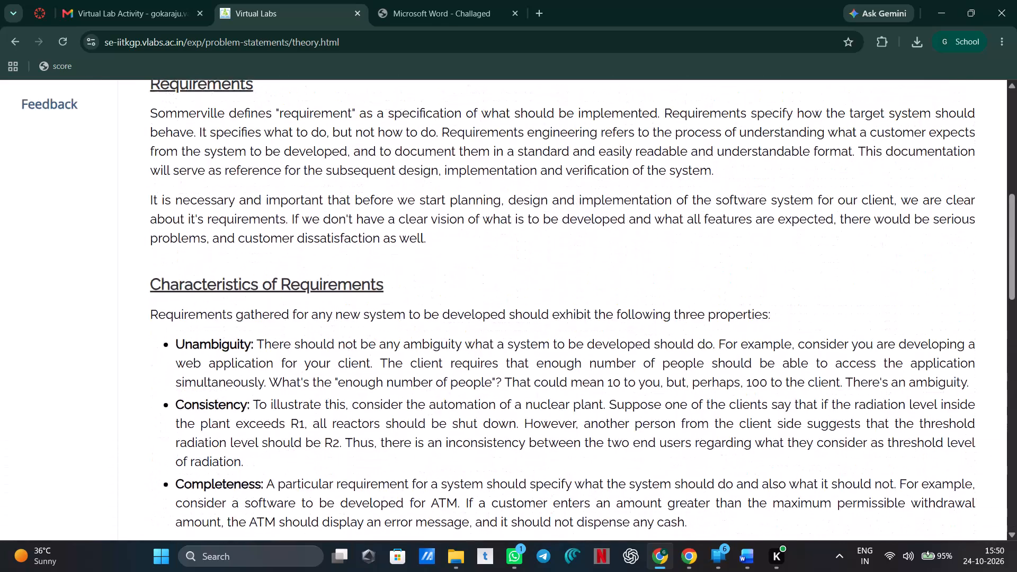
scroll(257, 335, up, 6)
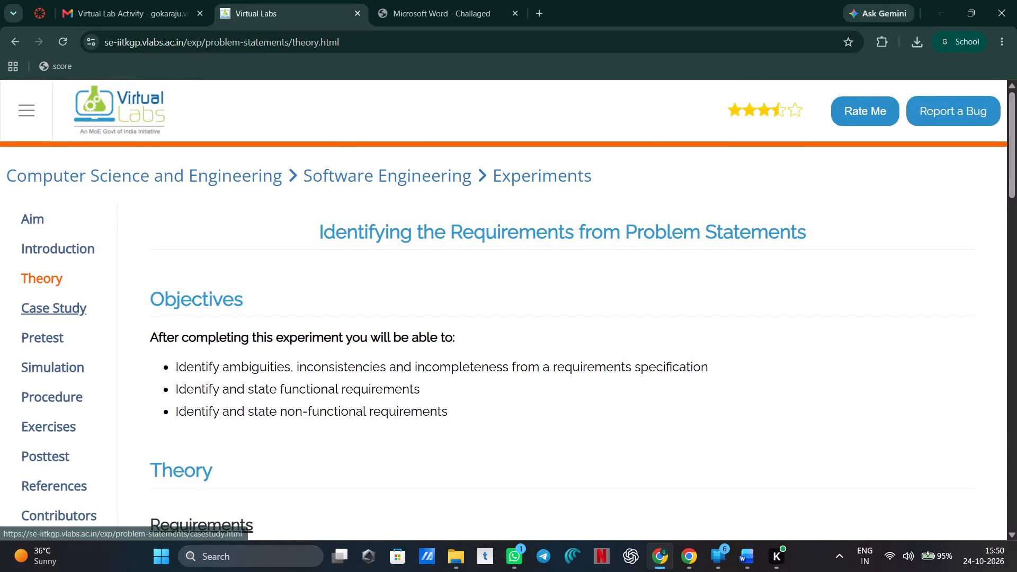
Open the experiment's Case Study page and look through the Library Information System case.
click(66, 303)
scroll(284, 300, down, 14)
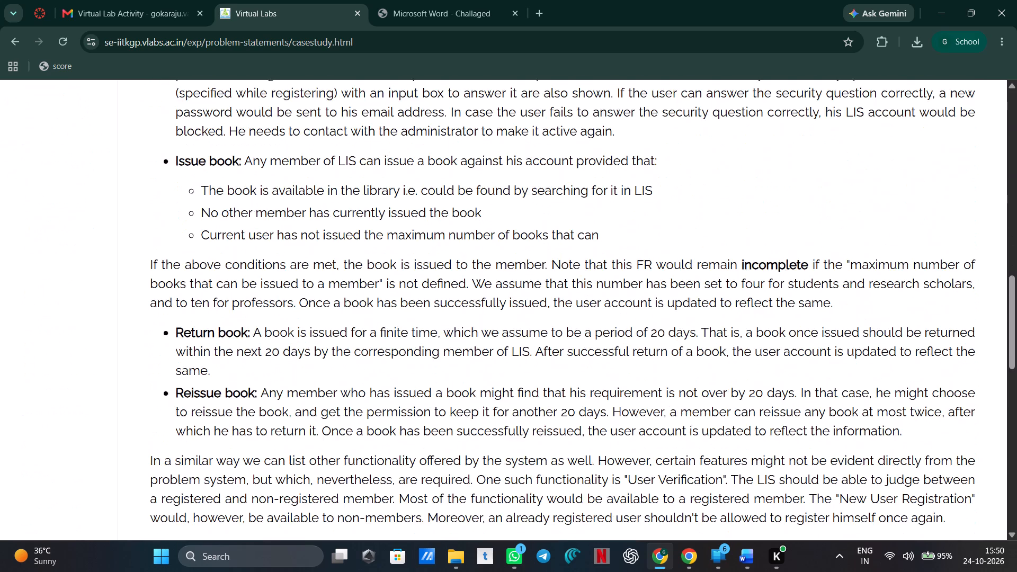
scroll(281, 311, down, 20)
scroll(347, 320, up, 10)
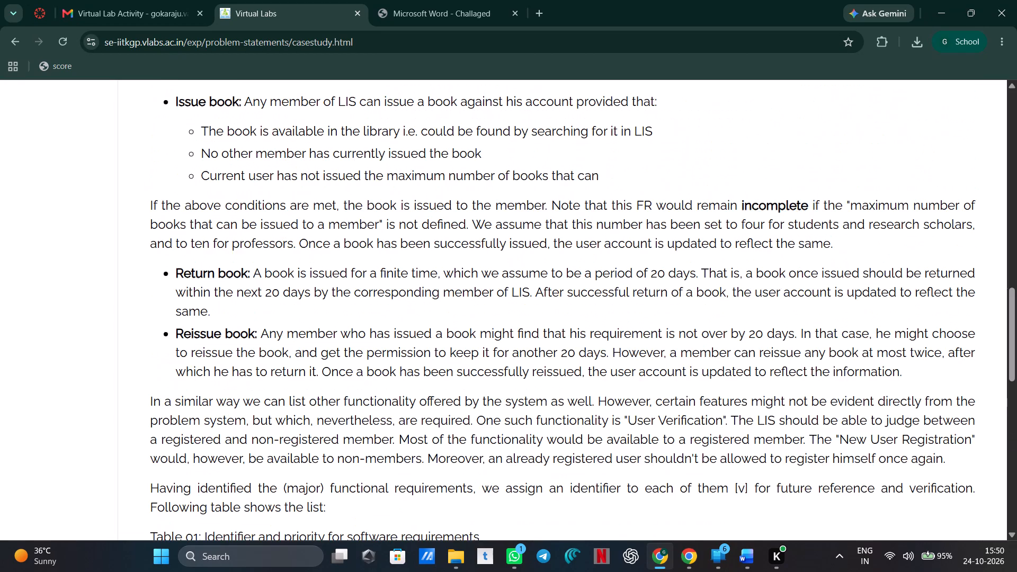
scroll(411, 333, up, 2)
scroll(412, 333, down, 1)
scroll(412, 333, up, 19)
Look over the experiment's Pretest questions and review the Case Study page again.
click(39, 330)
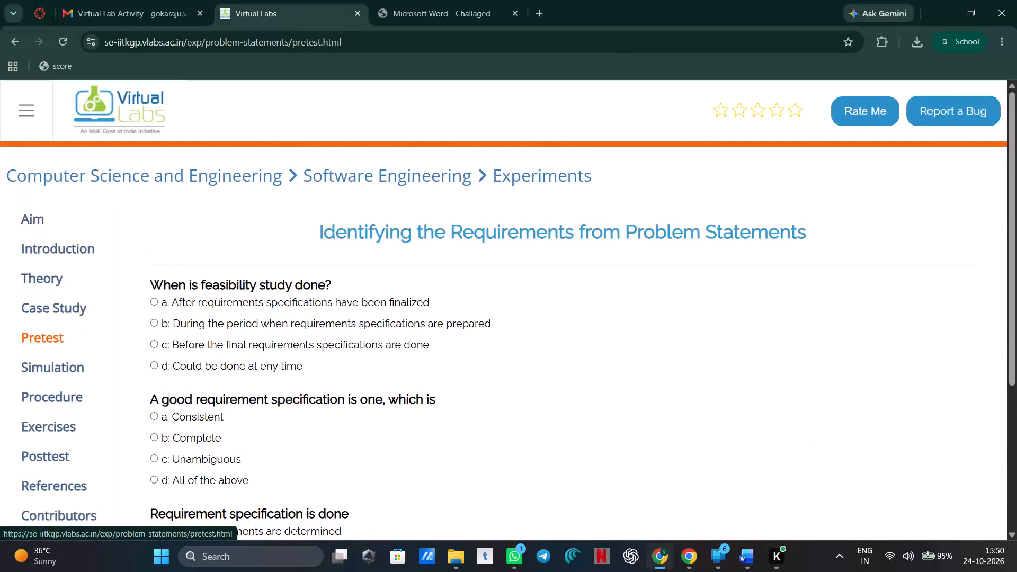
scroll(332, 354, down, 9)
scroll(254, 345, up, 7)
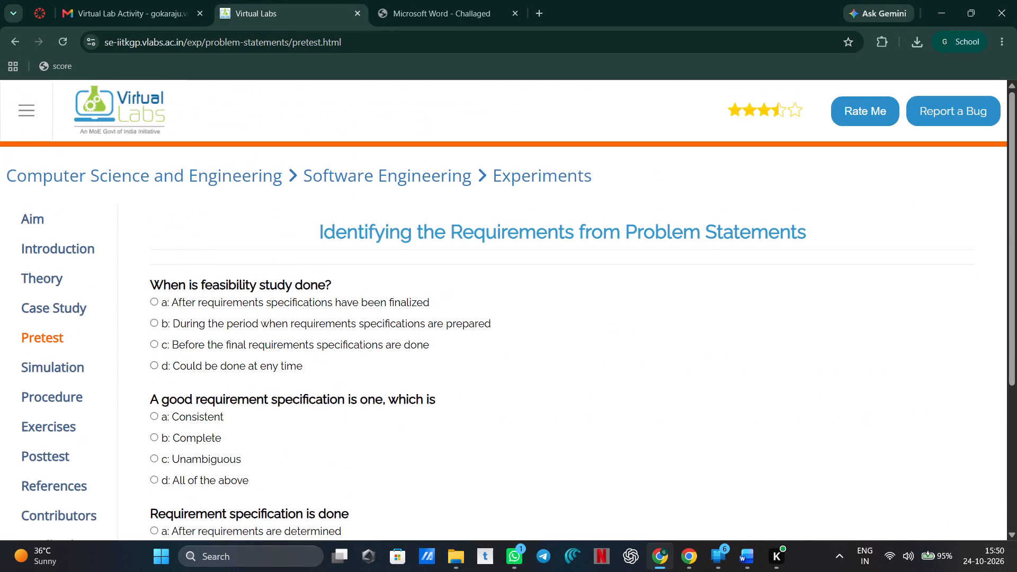
click(48, 303)
scroll(372, 323, down, 18)
scroll(353, 325, up, 2)
scroll(351, 325, down, 1)
scroll(350, 325, up, 20)
scroll(350, 325, up, 6)
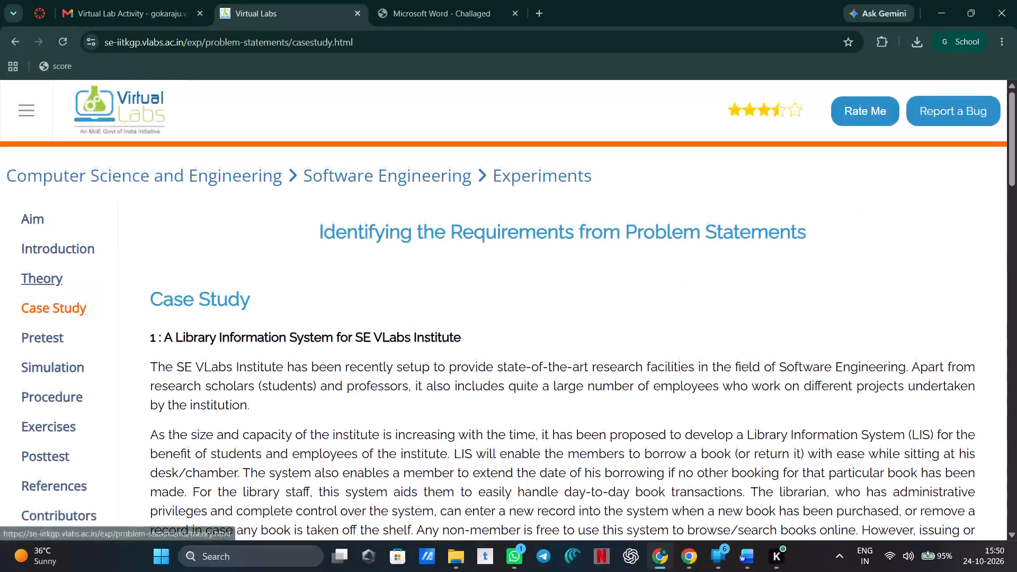
Copy the whole Theory section of the experiment's Theory page, from the Theory heading through Preparing Software Requirements Specifications.
click(39, 284)
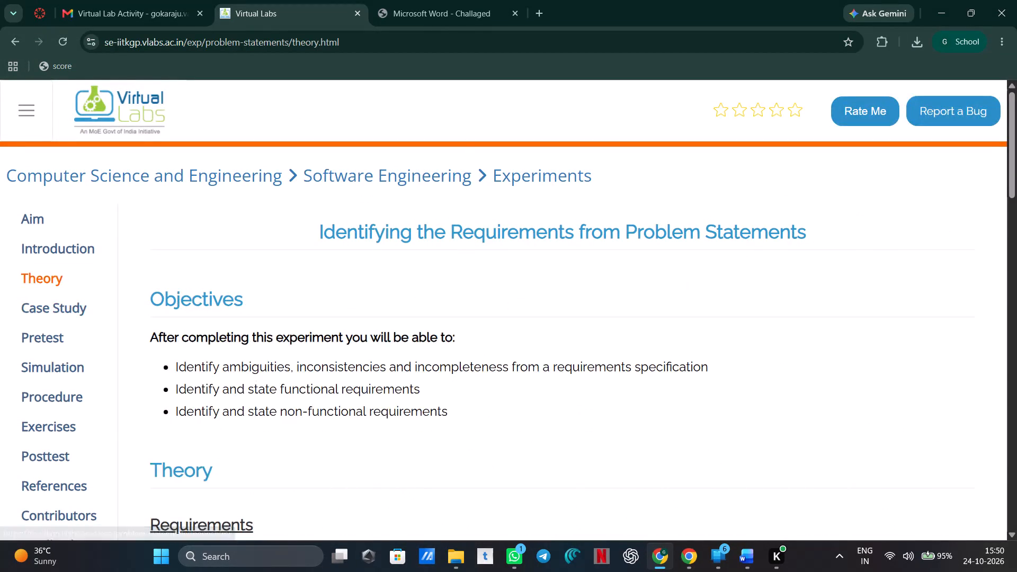
scroll(171, 303, down, 4)
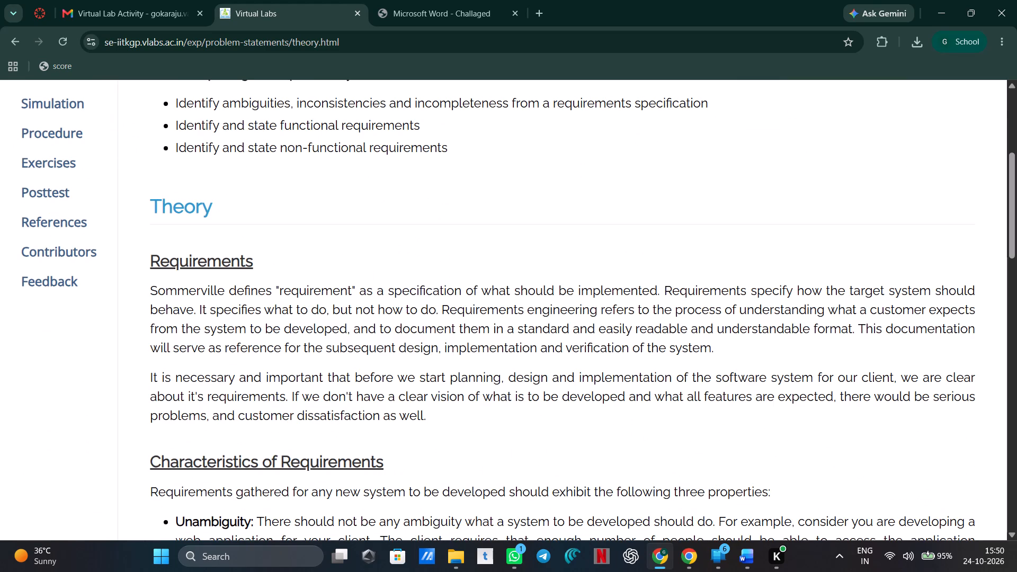
drag(150, 200, 508, 486)
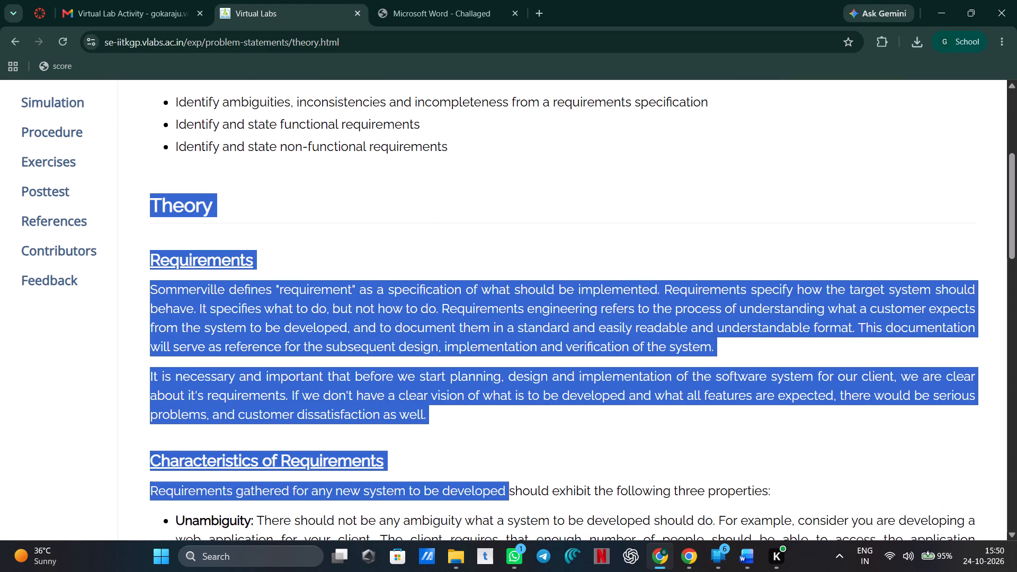
drag(508, 486, 943, 453)
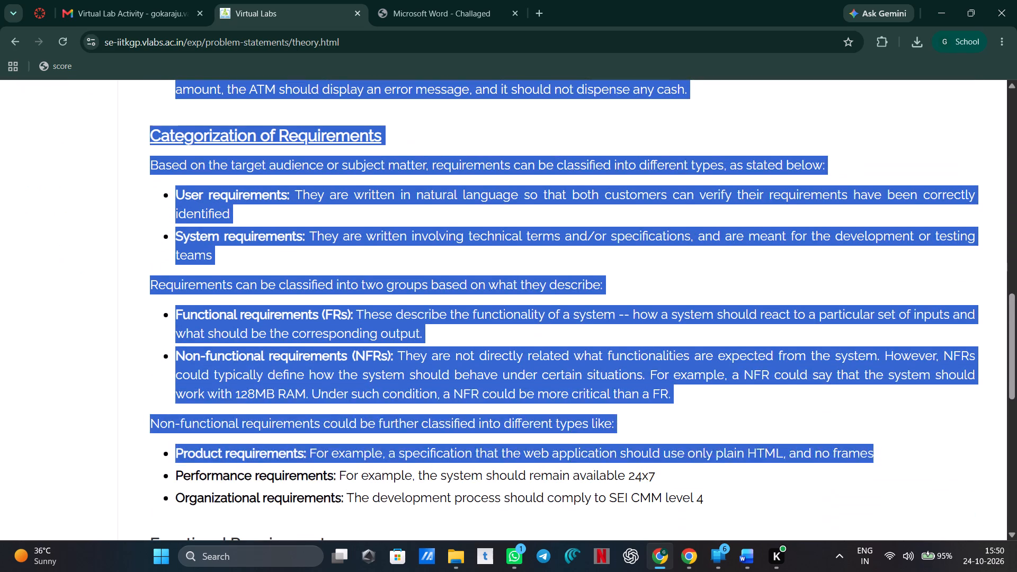
drag(943, 453, 463, 522)
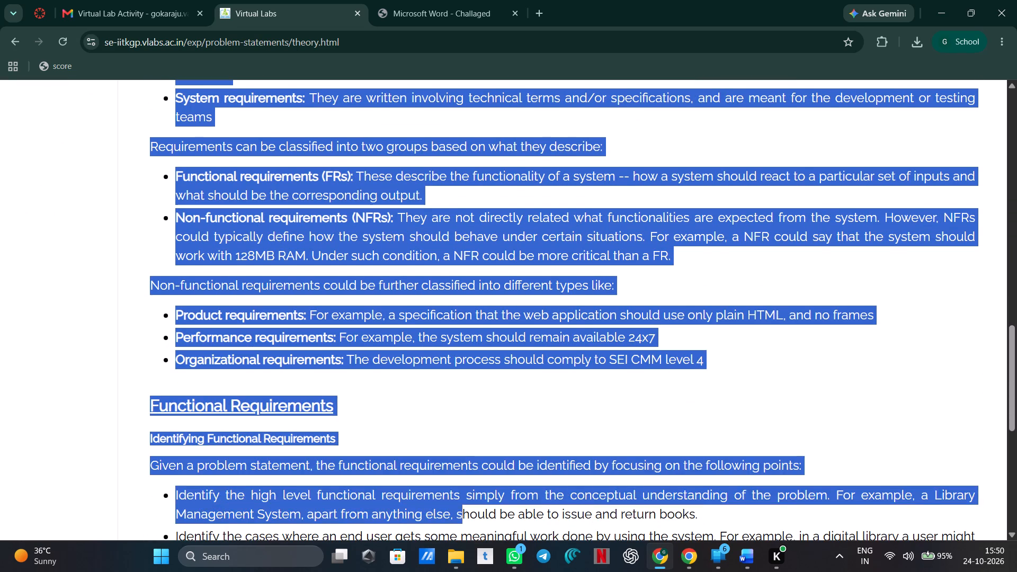
drag(463, 522, 228, 434)
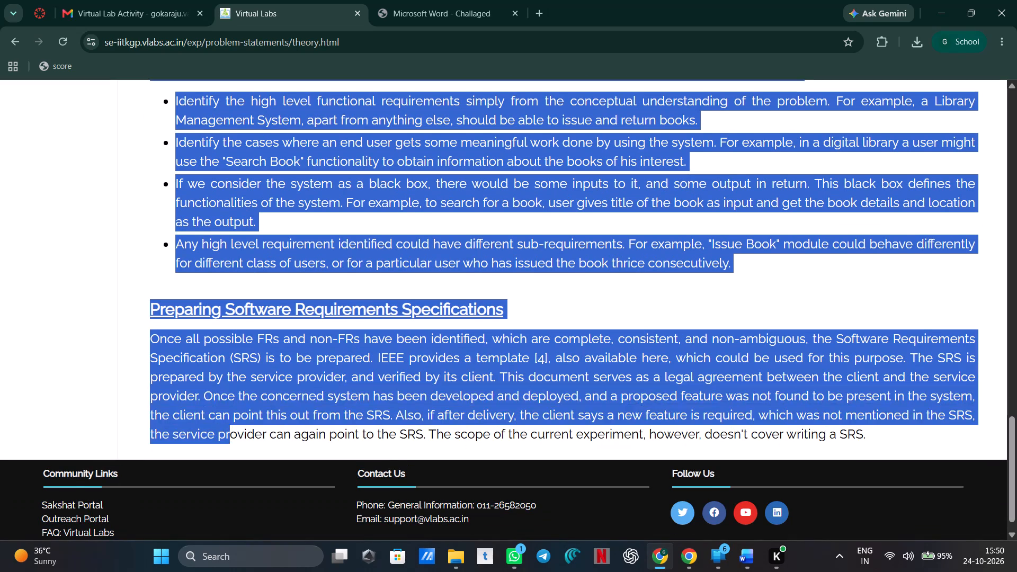
drag(228, 434, 894, 448)
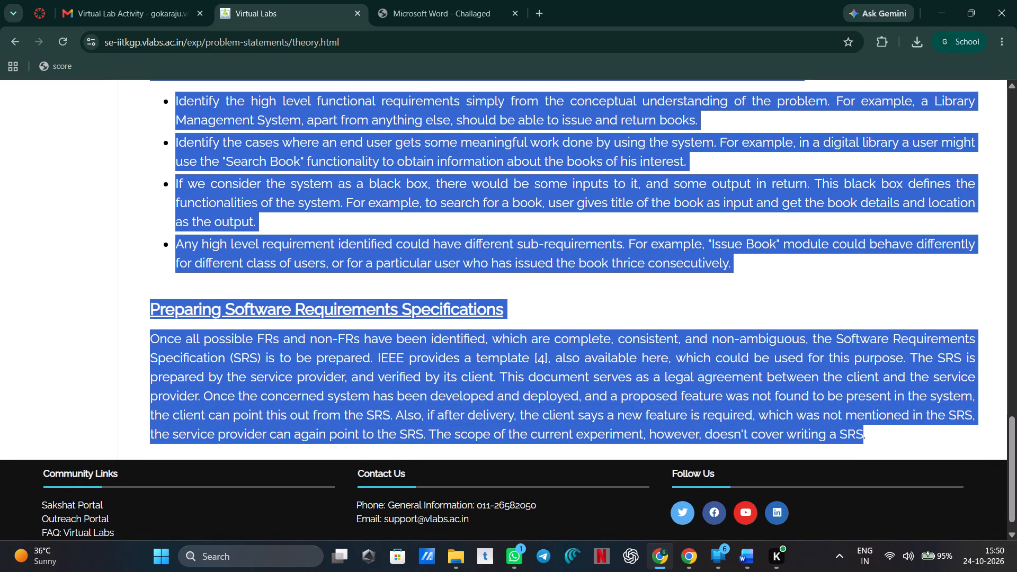
key(ctrl+c)
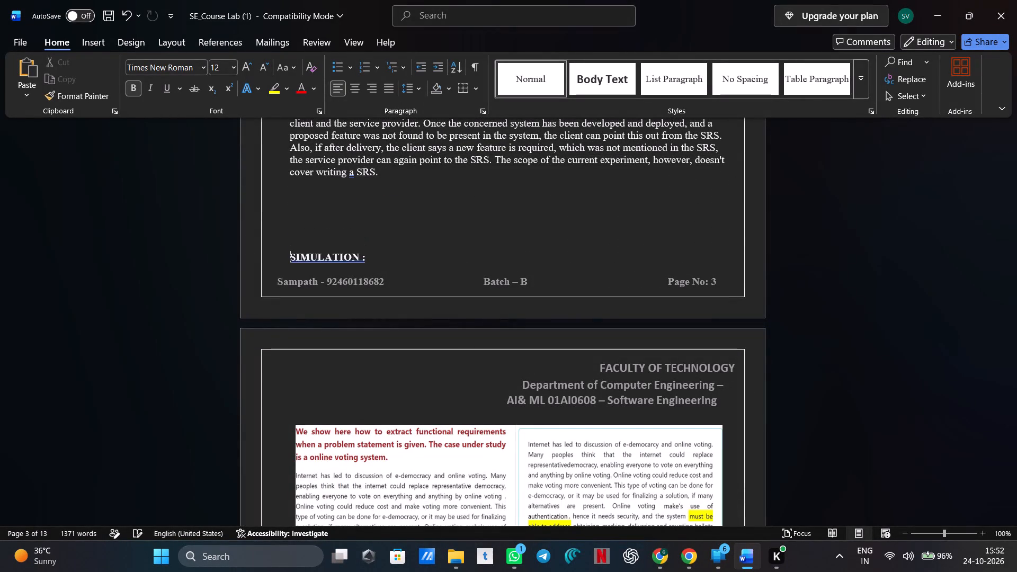
key(Return)
key(Return)
scroll(284, 226, down, 5)
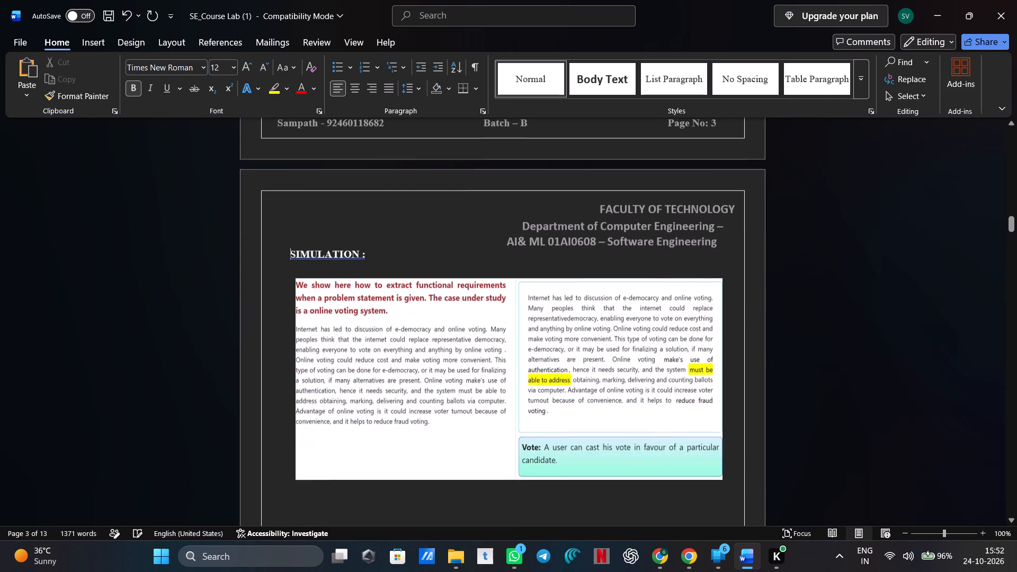
Try to add several blank lines after the online voting picture in the SIMULATION section.
scroll(136, 174, down, 3)
click(301, 406)
click(315, 403)
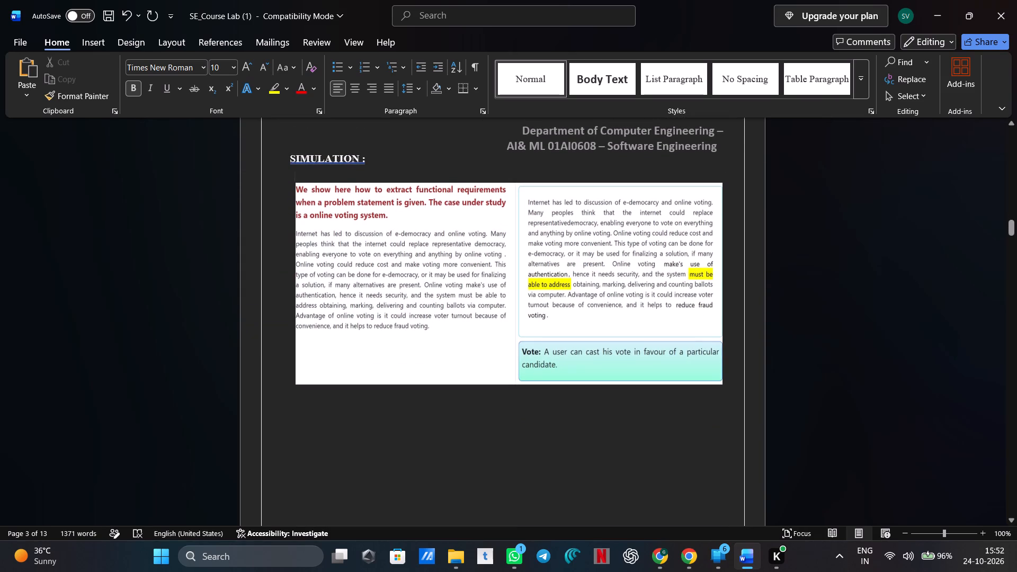
click(304, 407)
key(Down)
key(Up)
key(Right)
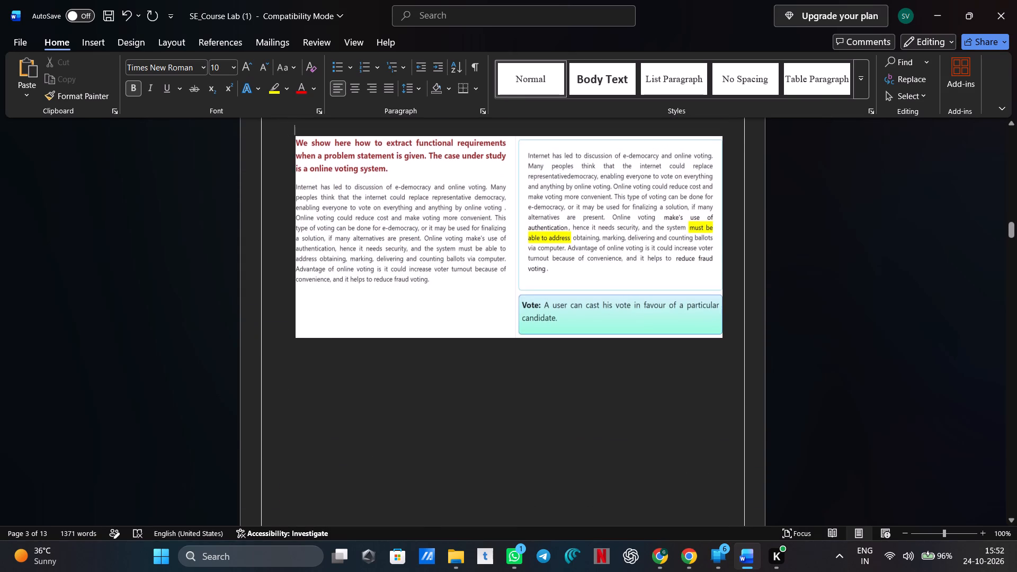
key(Right)
key(Up)
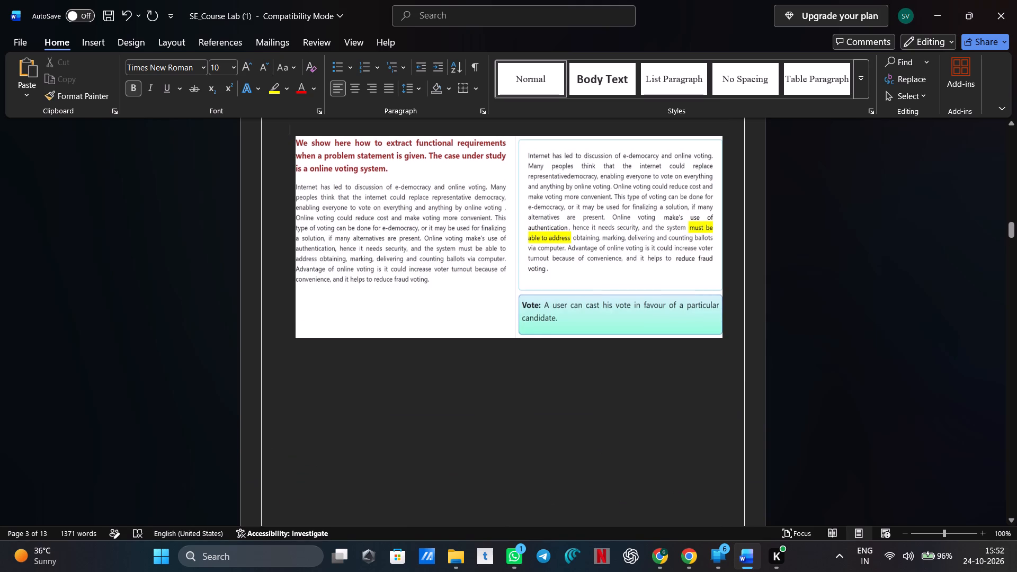
click(727, 336)
click(729, 329)
scroll(643, 250, up, 4)
key(Return)
key(Return)
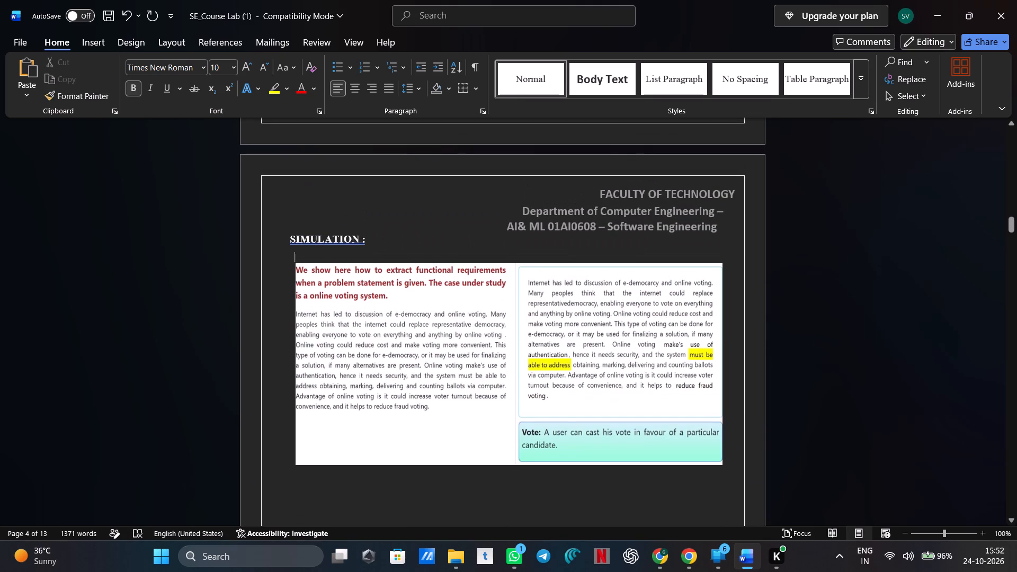
key(Return)
key(Return)
key(Return)
key(Return)
key(Return)
Add a blank line below the online voting picture and remove the empty line separating it from the SIMULATION heading.
click(297, 255)
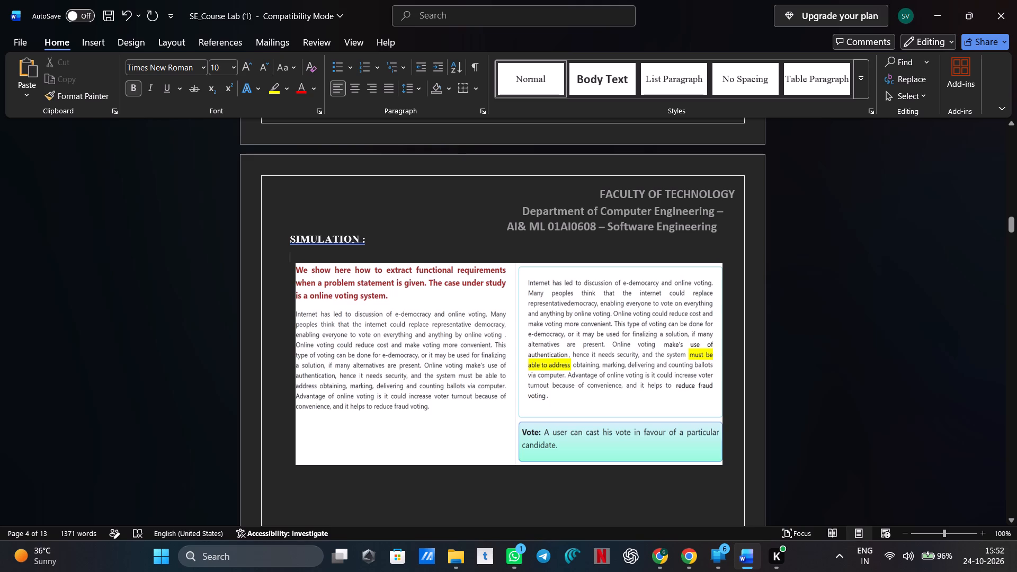
key(Return)
key(Down)
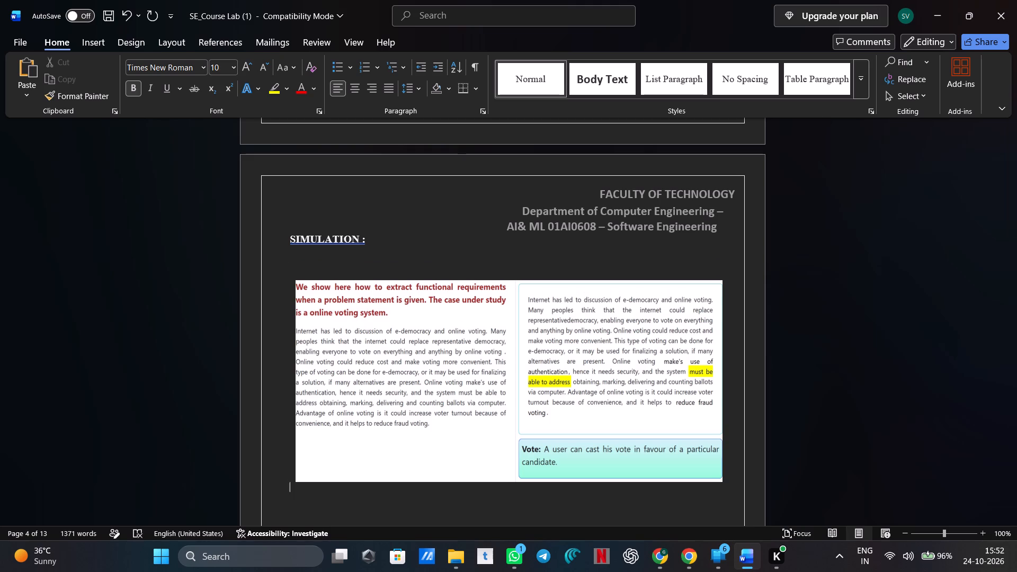
key(Return)
click(311, 266)
key(BackSpace)
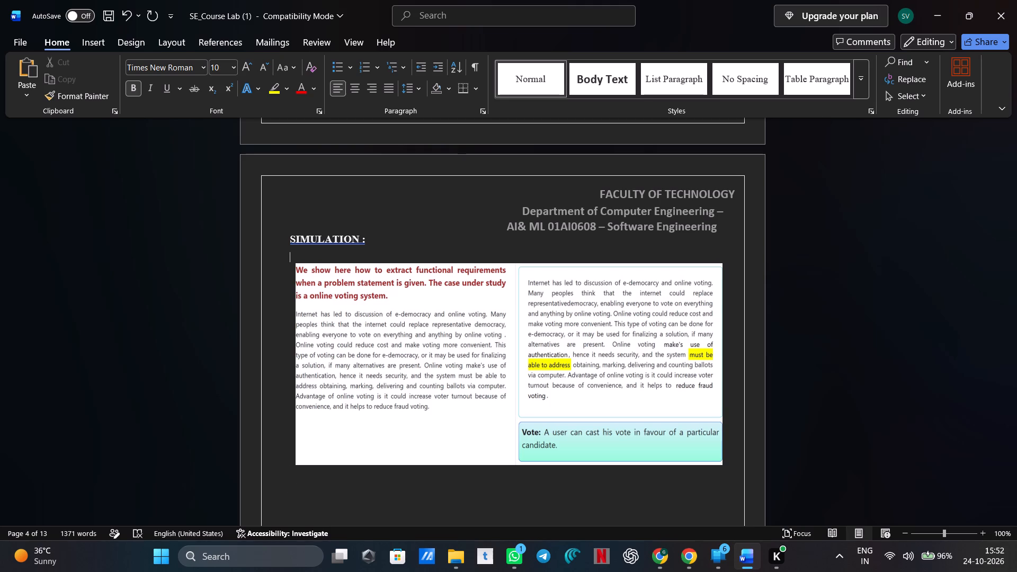
key(BackSpace)
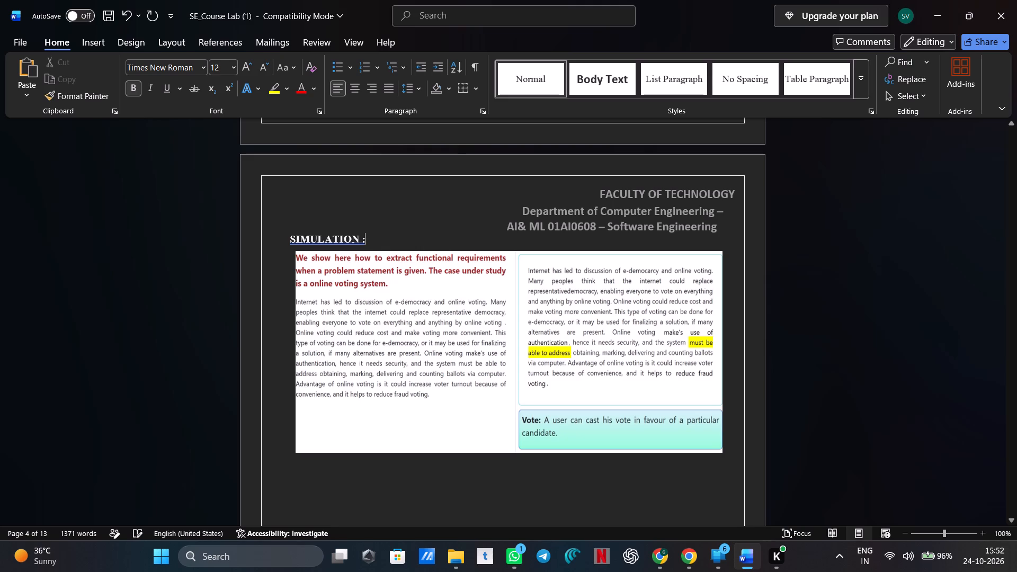
click(322, 476)
Switch to the Virtual Labs experiment in Chrome and look through its Case Study page on the Library Information System.
key(alt+Tab)
key(alt+Tab)
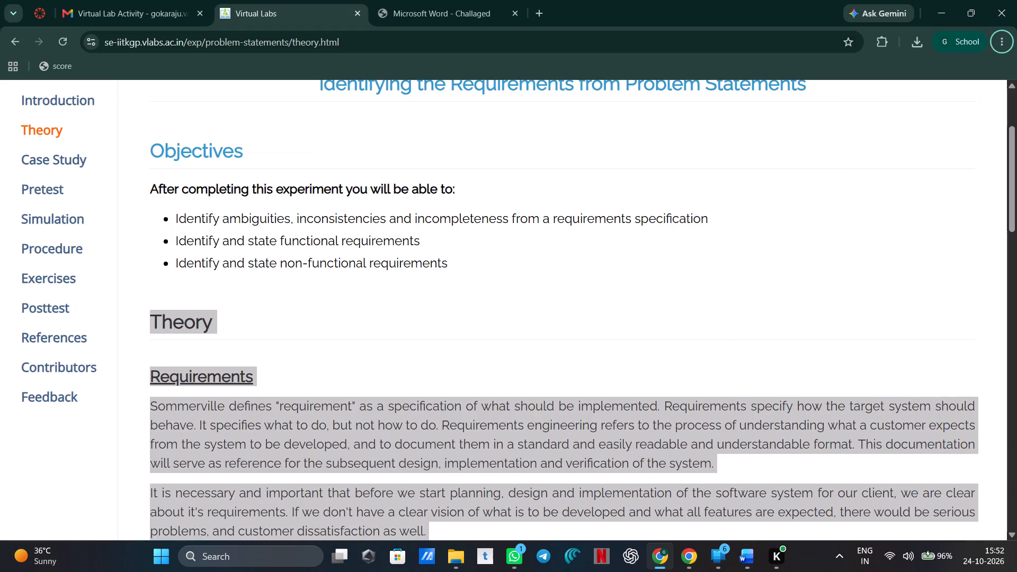
scroll(406, 319, down, 18)
click(380, 358)
scroll(314, 356, up, 3)
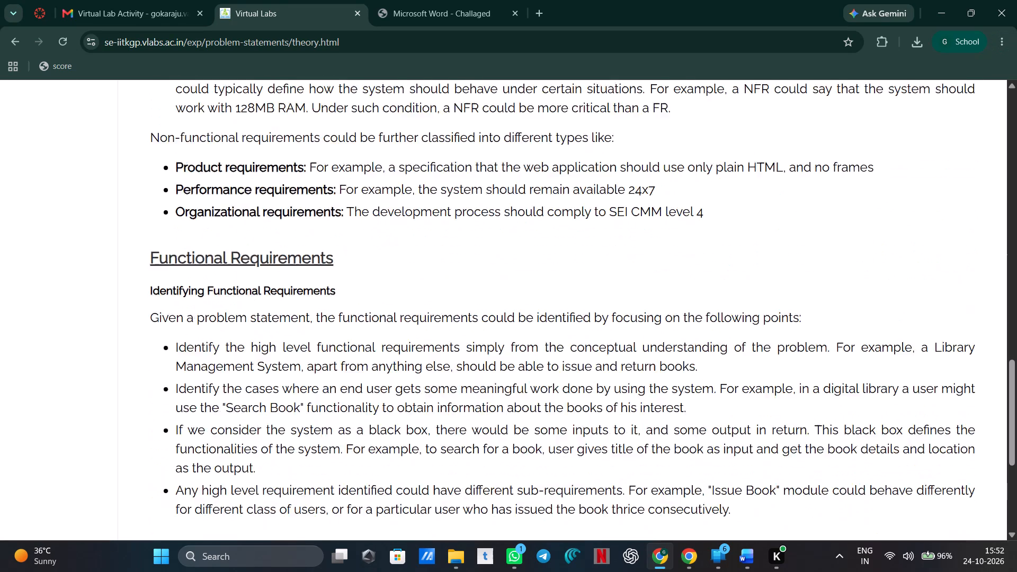
scroll(305, 356, up, 20)
scroll(305, 356, up, 1)
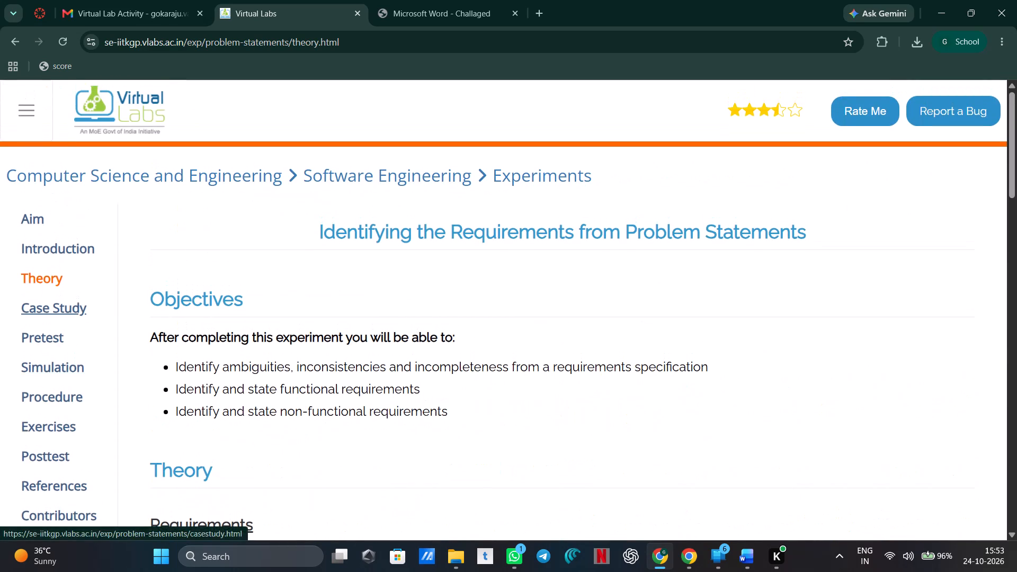
click(55, 307)
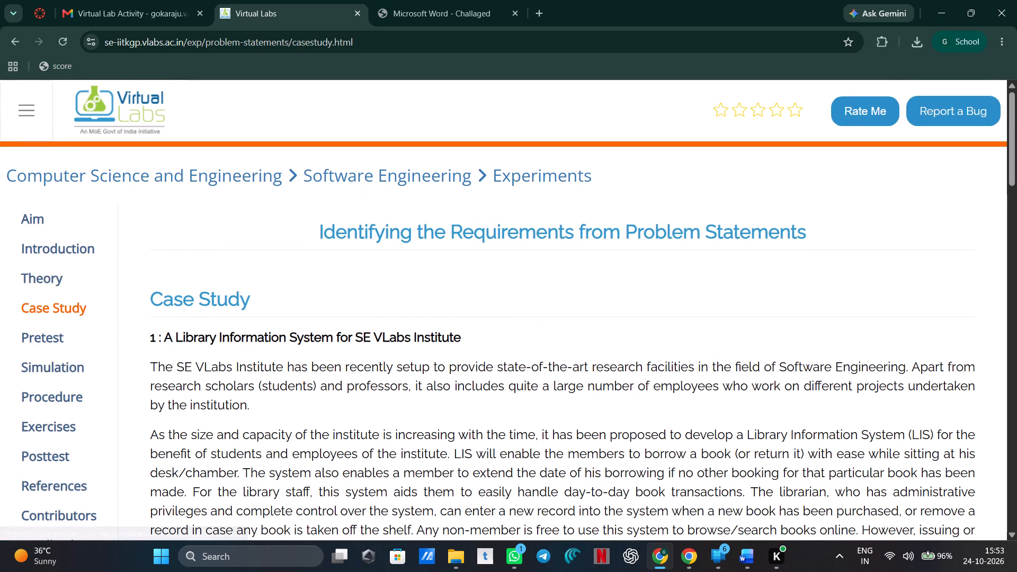
scroll(263, 309, down, 18)
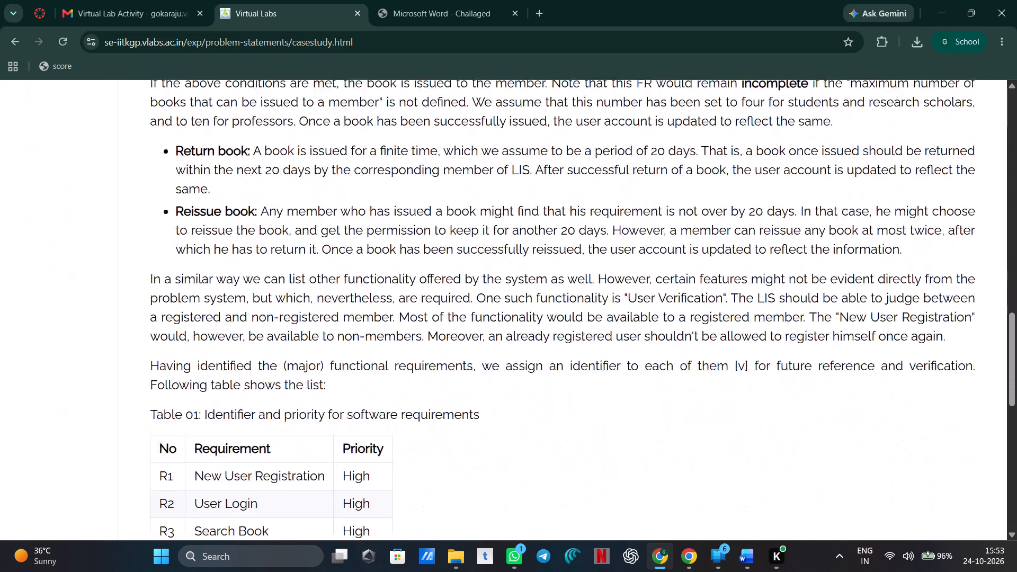
scroll(263, 311, down, 15)
scroll(261, 321, up, 19)
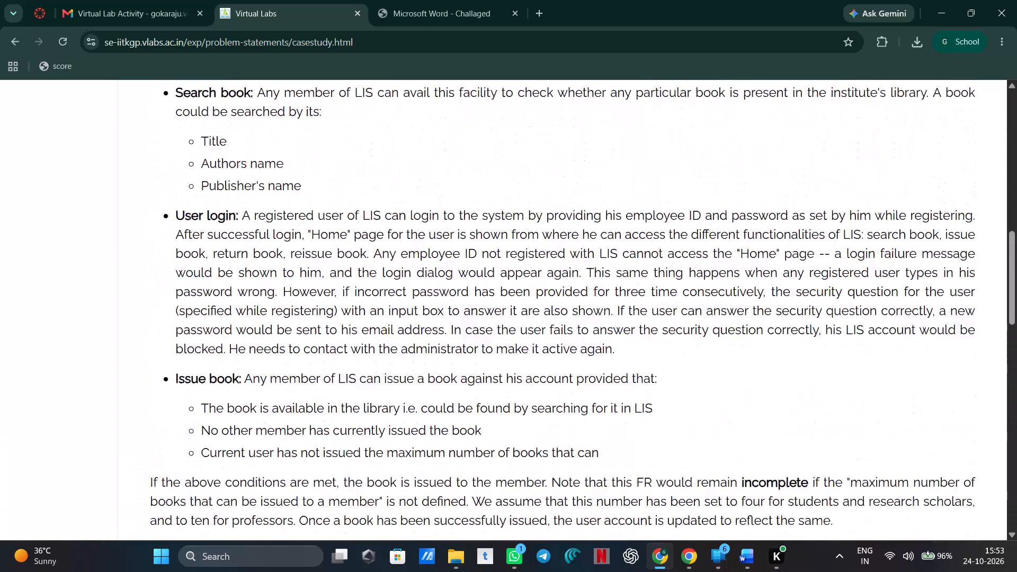
scroll(247, 320, up, 9)
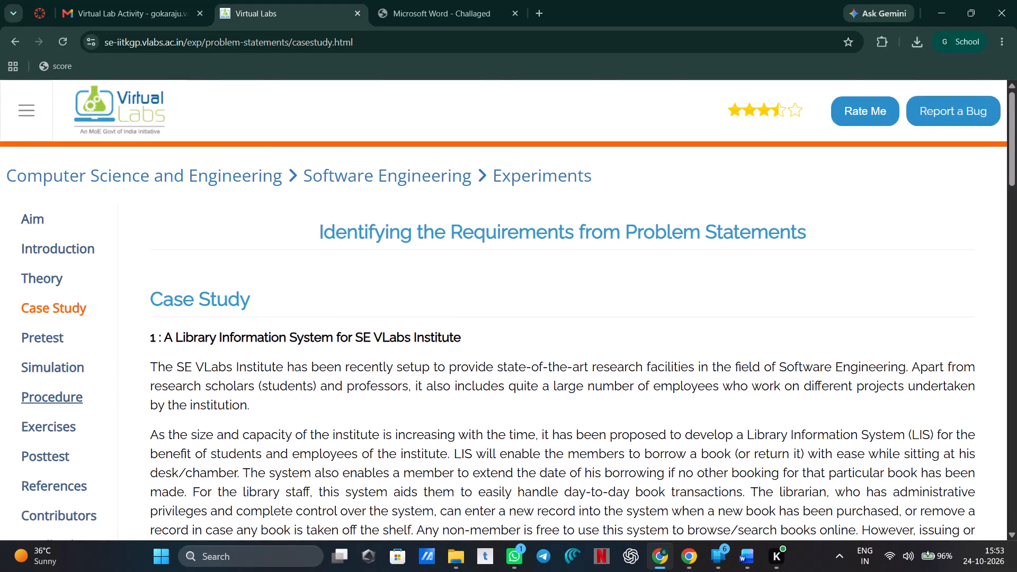
Copy the complete Procedure section from Virtual Labs and paste it into the Word document below the online voting picture.
click(44, 396)
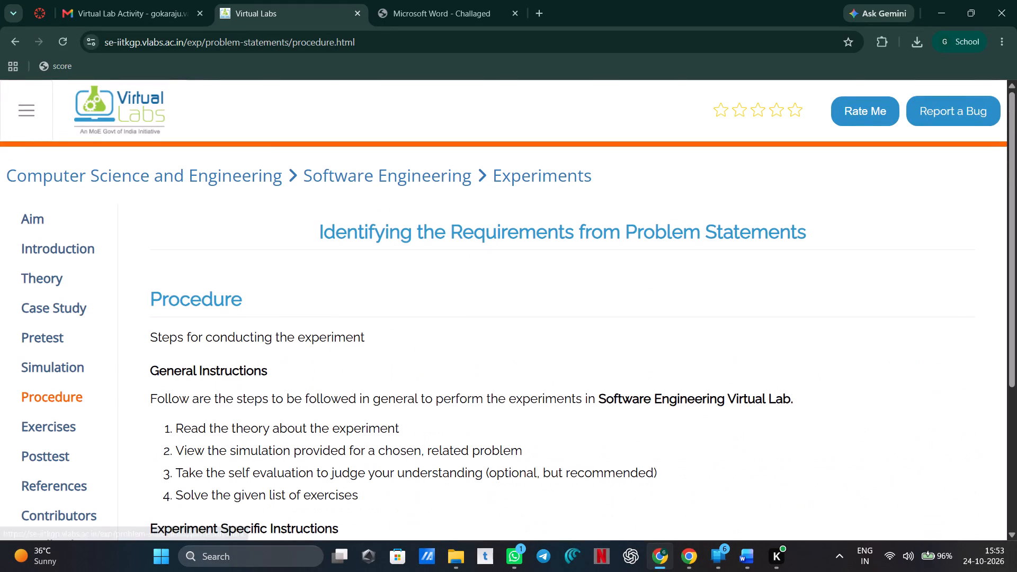
scroll(306, 363, down, 7)
scroll(311, 364, up, 5)
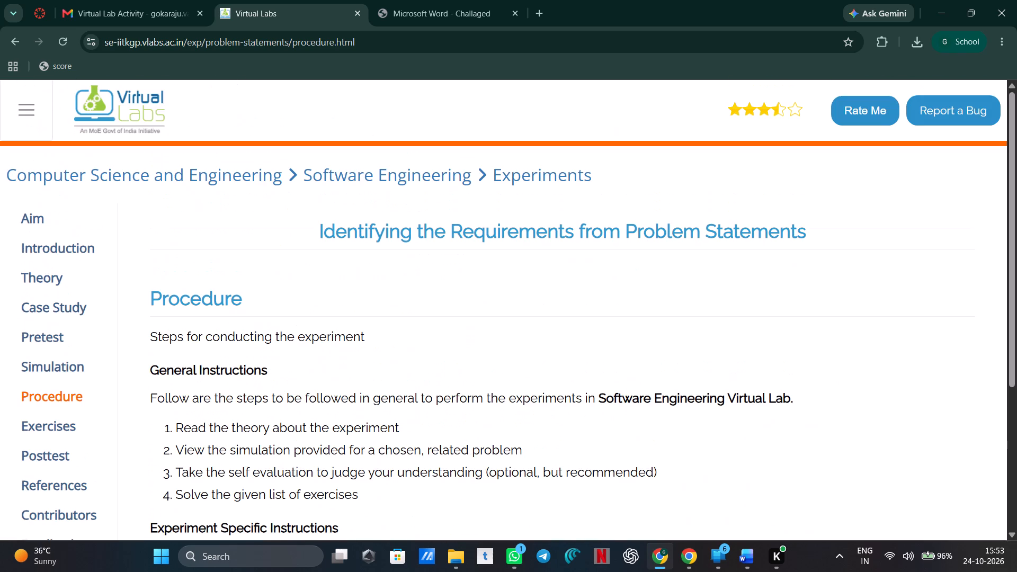
drag(151, 296, 455, 501)
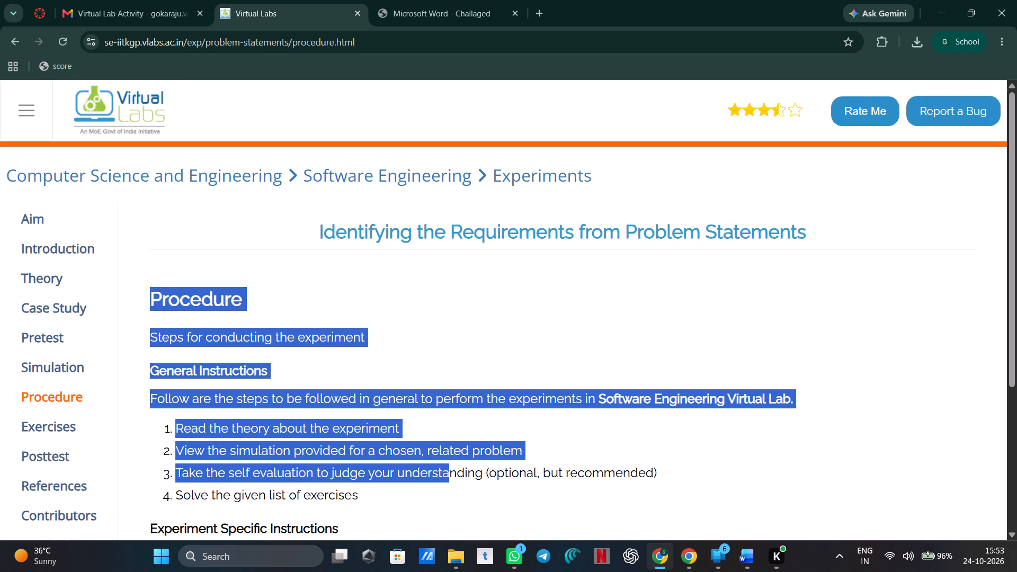
drag(455, 501, 631, 404)
key(ctrl+c)
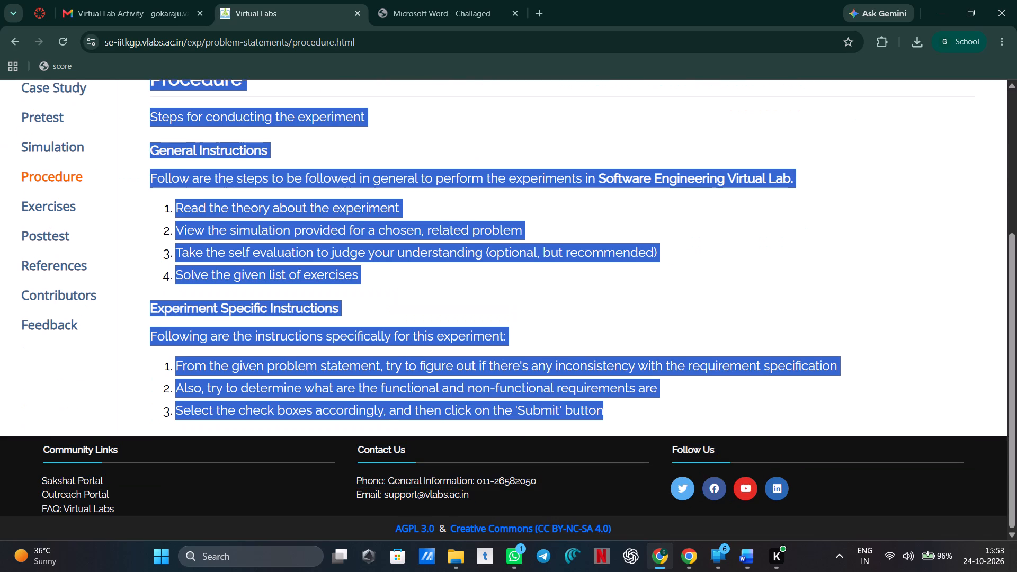
scroll(521, 348, down, 1)
key(alt+Tab)
scroll(438, 353, down, 2)
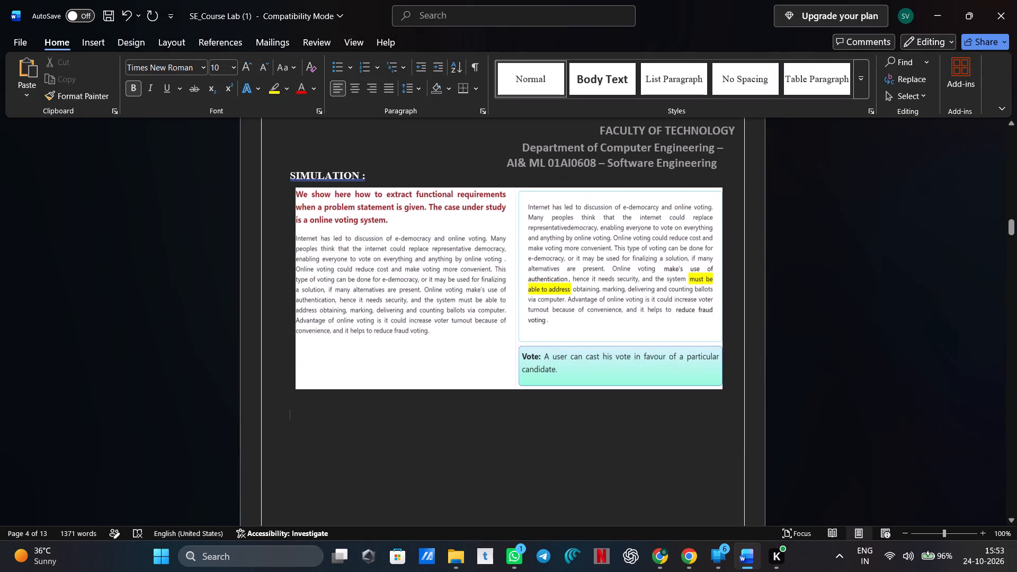
key(ctrl+v)
scroll(458, 421, down, 5)
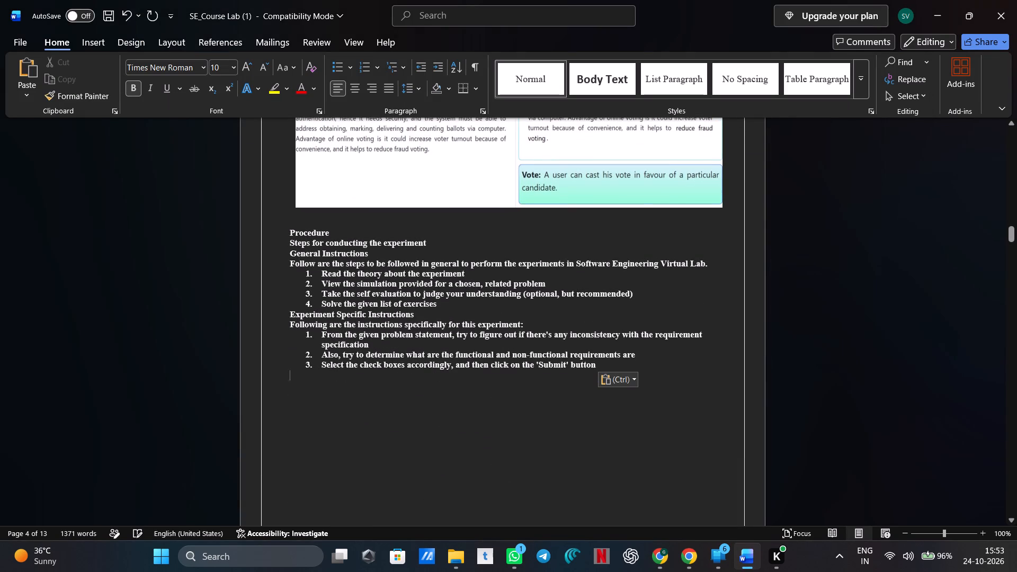
Switch back to Virtual Labs in Chrome, check the Exercises page of the requirements experiment and return to its Aim page.
key(alt+Tab)
scroll(236, 330, up, 3)
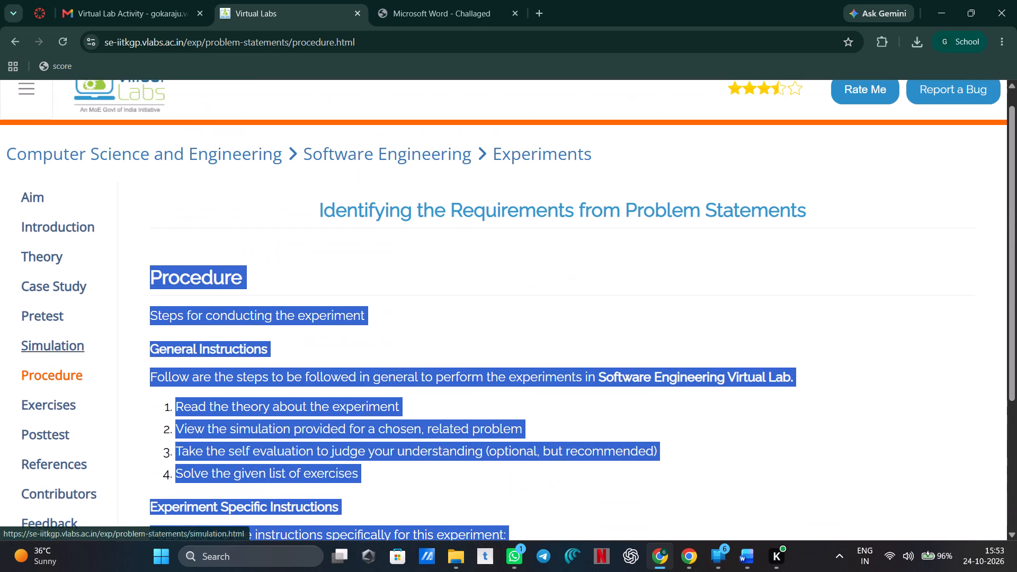
click(51, 406)
scroll(387, 321, down, 5)
scroll(306, 331, up, 3)
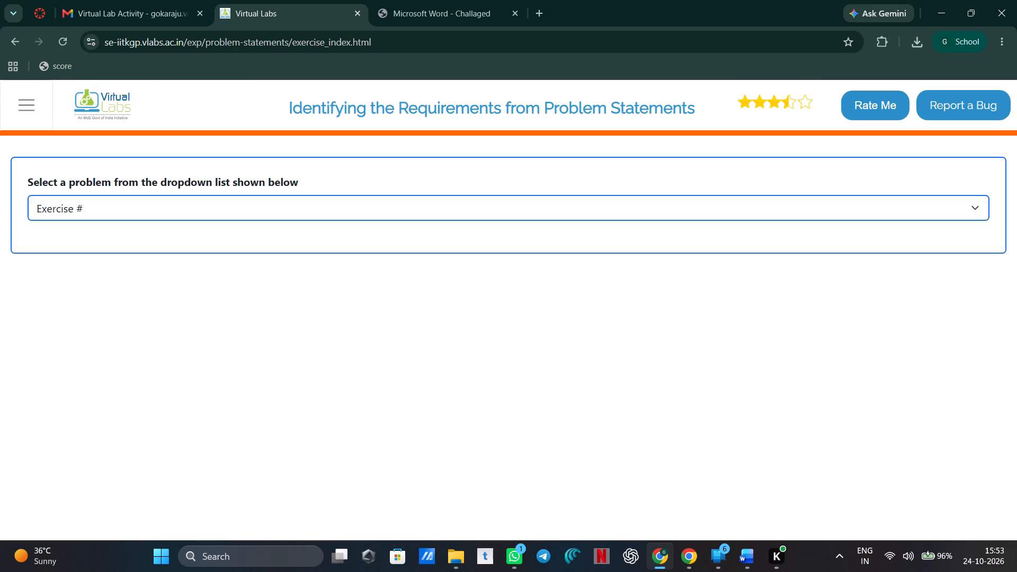
scroll(305, 331, up, 4)
click(28, 103)
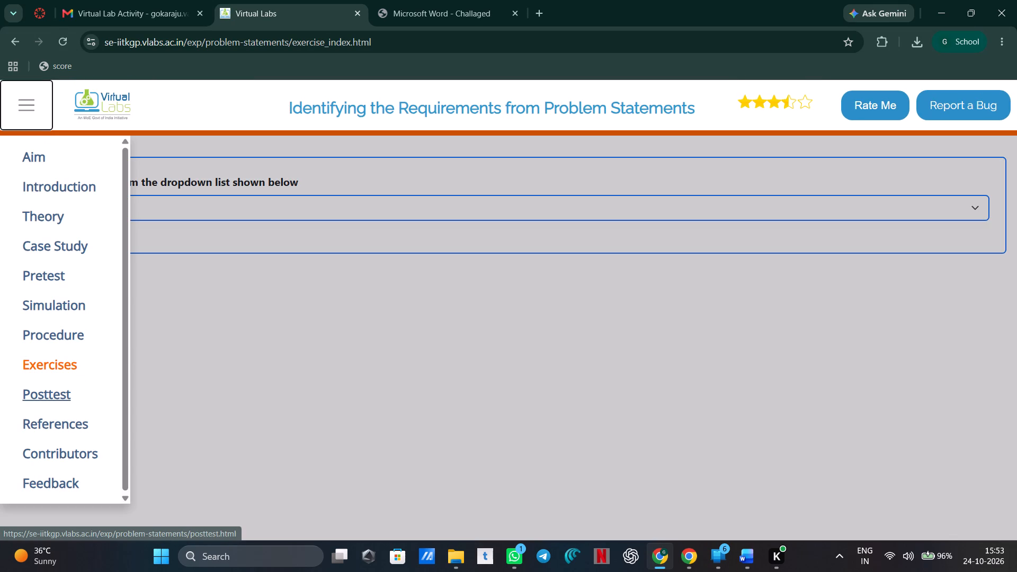
click(38, 155)
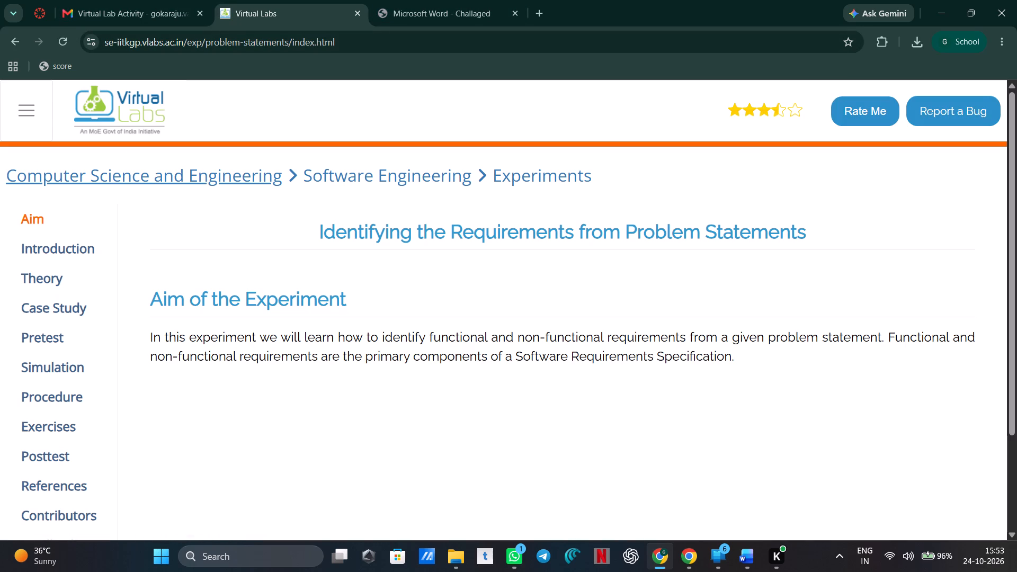
Open Estimation of Project Metrics from the experiment list in a new browser tab and select its Introduction heading and paragraph.
click(385, 175)
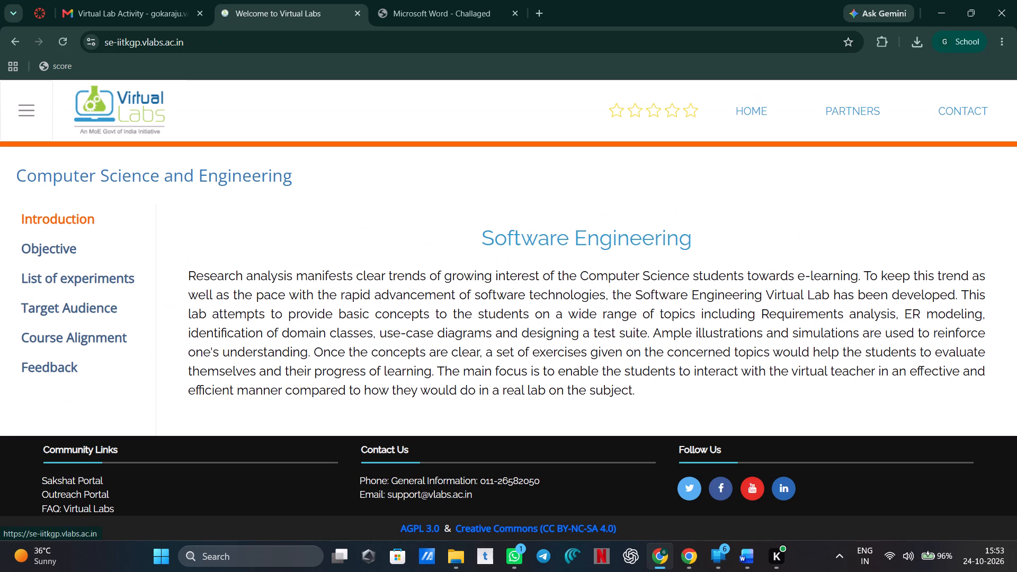
click(64, 277)
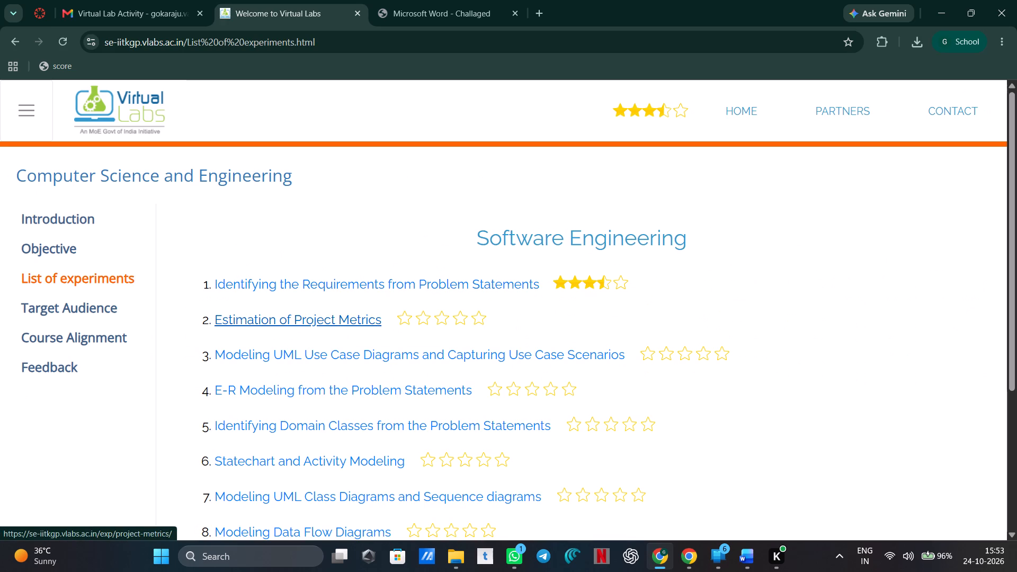
right_click(293, 314)
click(343, 332)
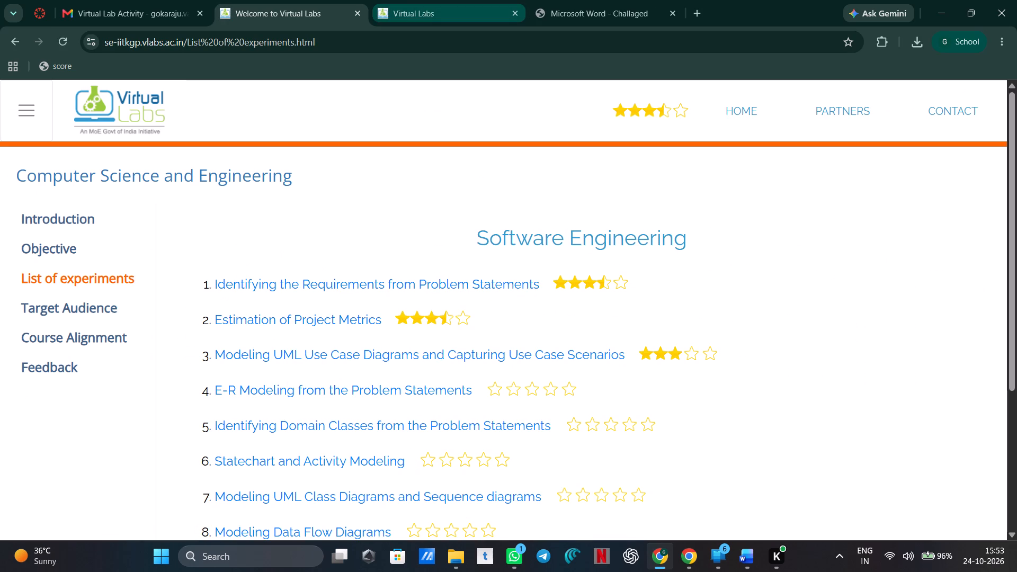
click(439, 14)
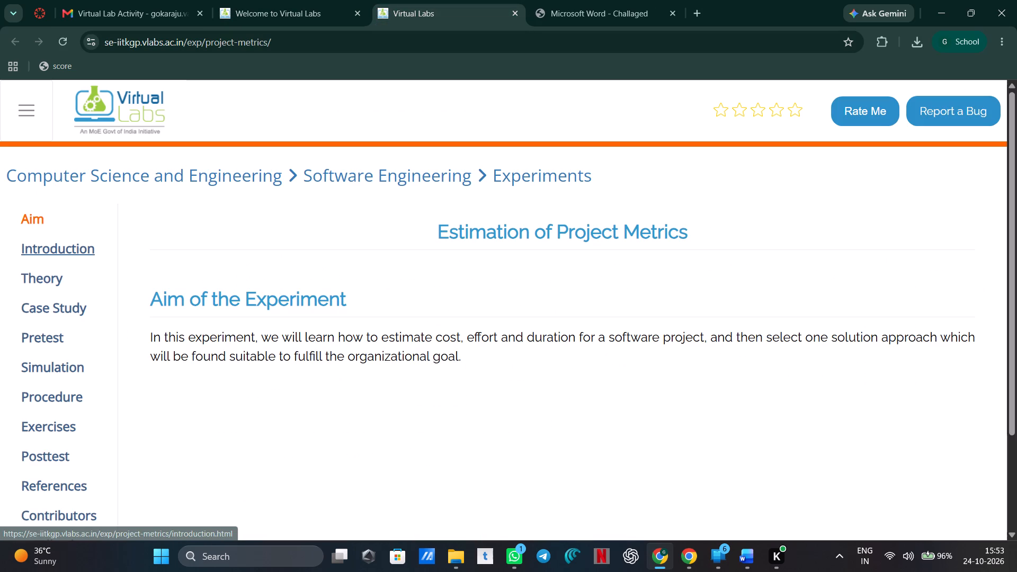
click(55, 238)
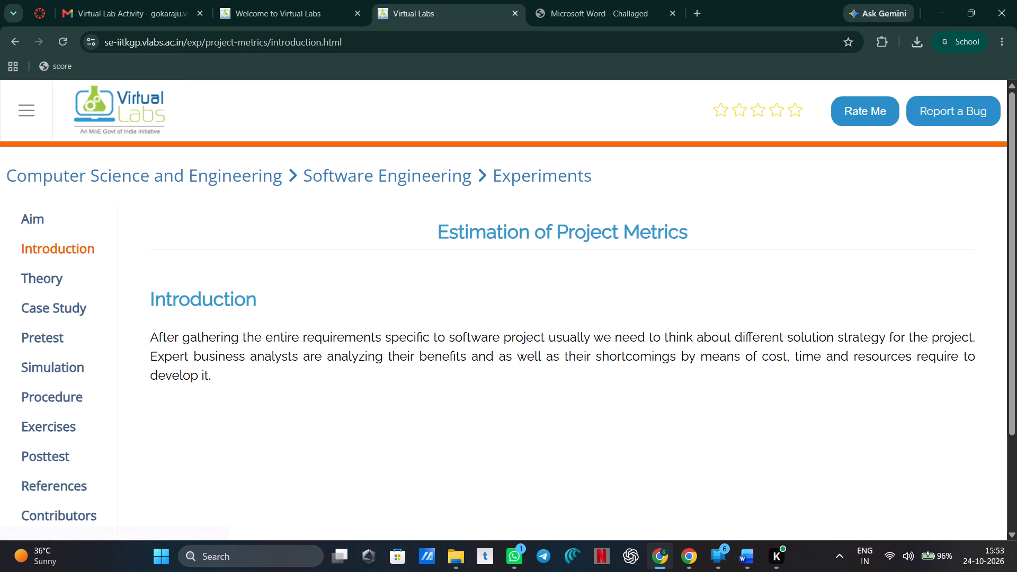
drag(148, 296, 258, 389)
scroll(56, 442, down, 2)
scroll(61, 372, up, 2)
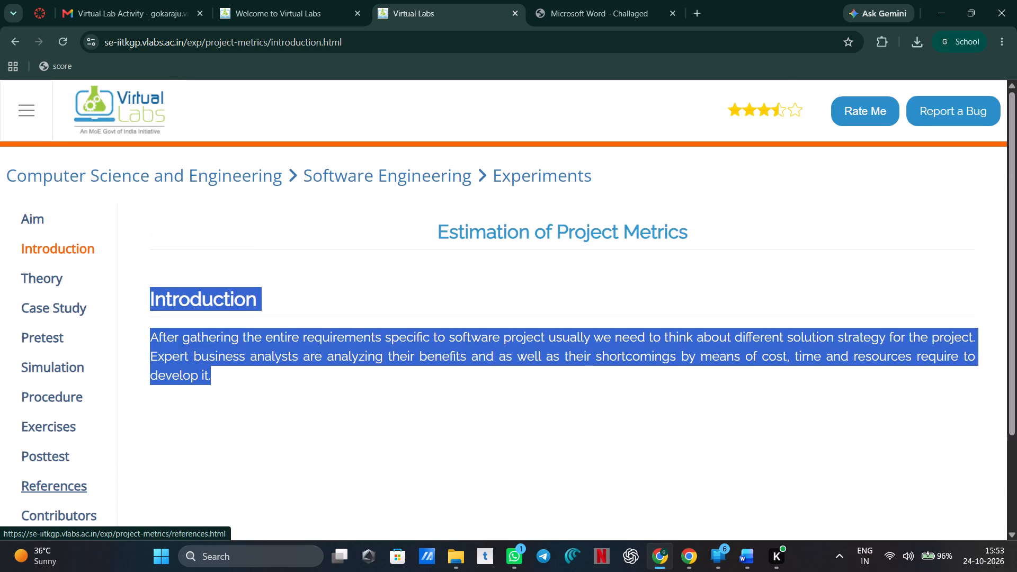
Reopen Identifying the Requirements from Problem Statements and examine its Procedure, Exercises, Posttest, References, Contributors and Feedback pages for remaining content.
click(276, 20)
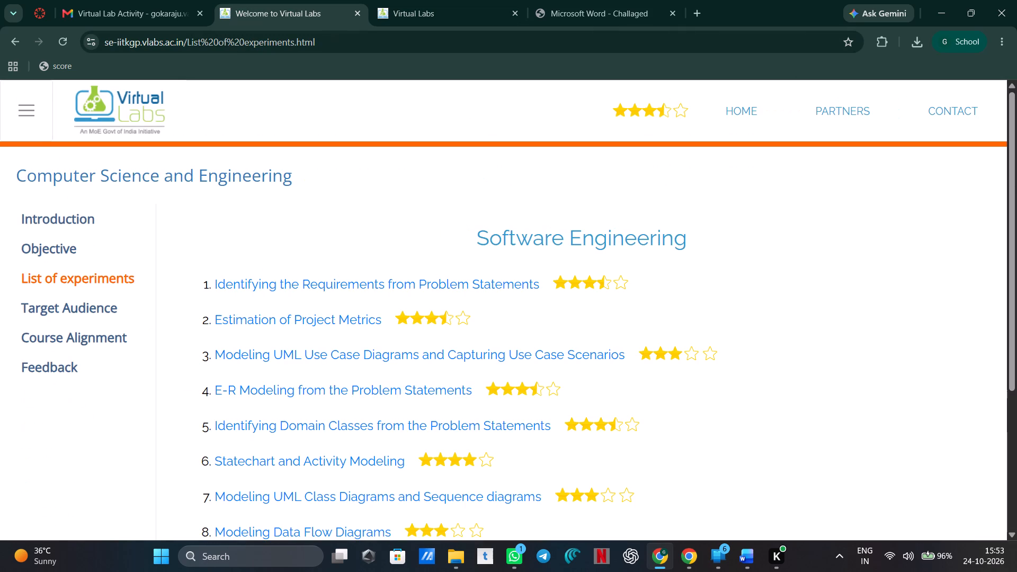
click(373, 283)
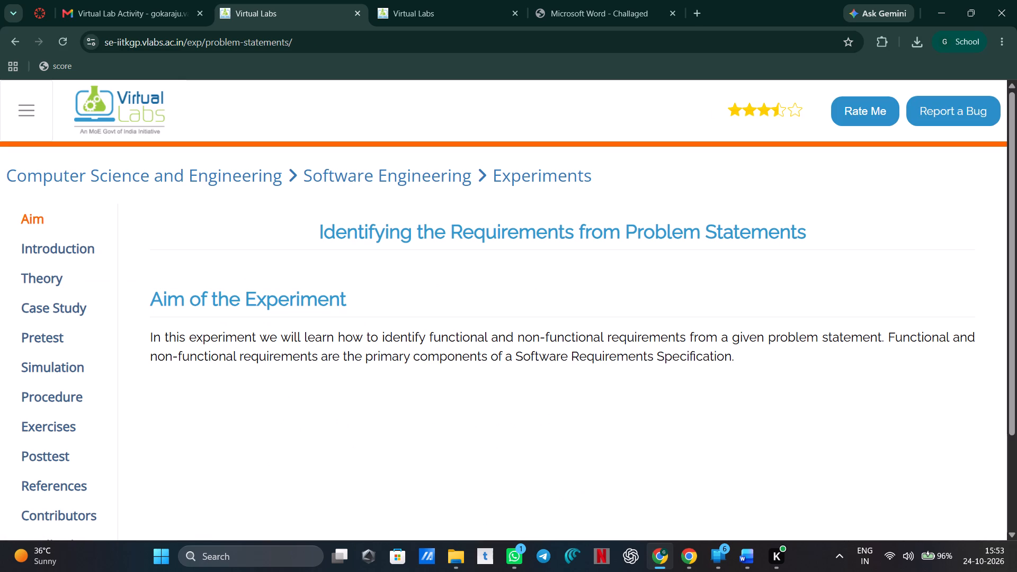
click(57, 399)
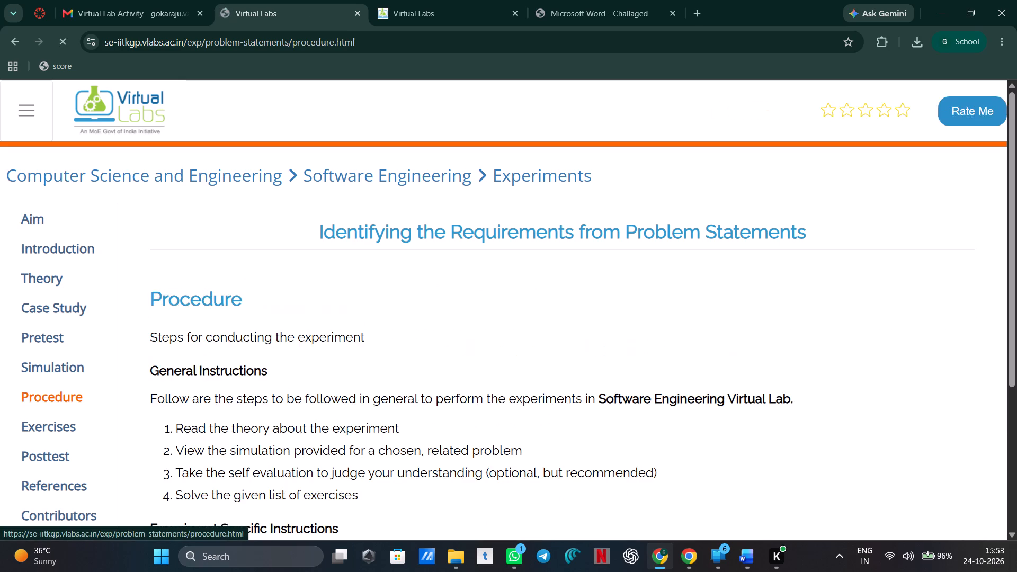
scroll(390, 360, down, 6)
scroll(318, 344, down, 3)
click(52, 205)
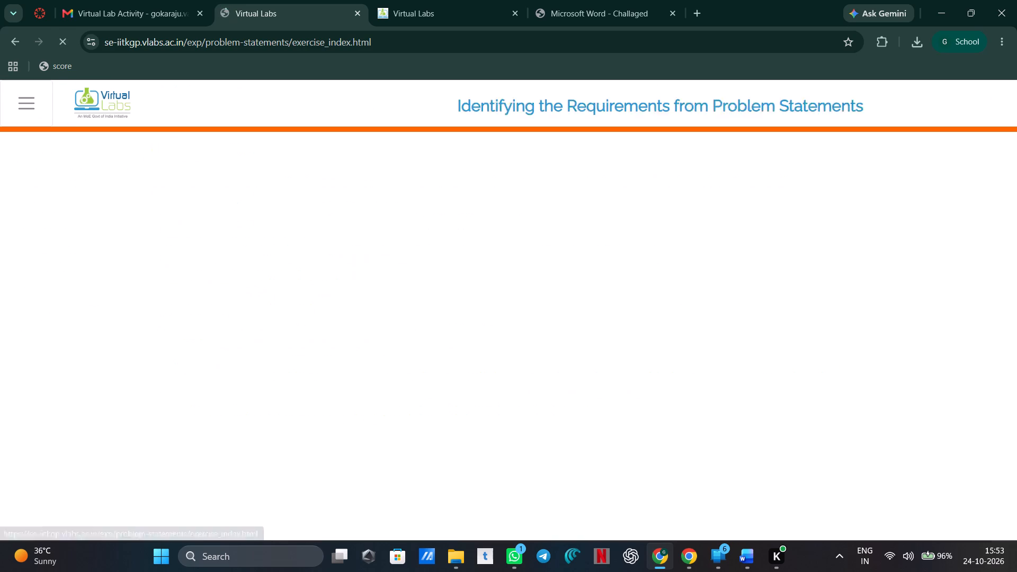
click(20, 96)
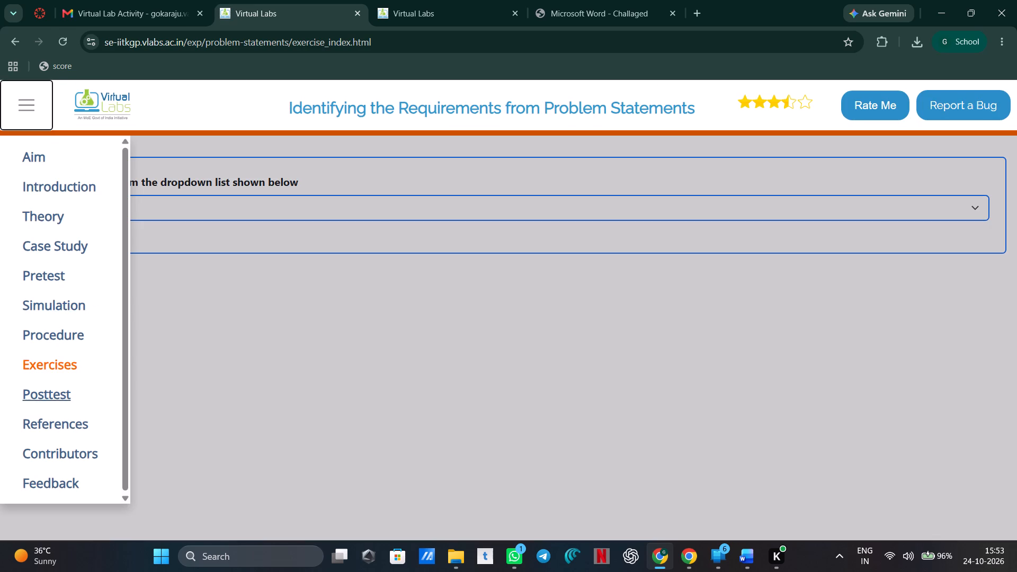
click(55, 390)
scroll(318, 353, down, 7)
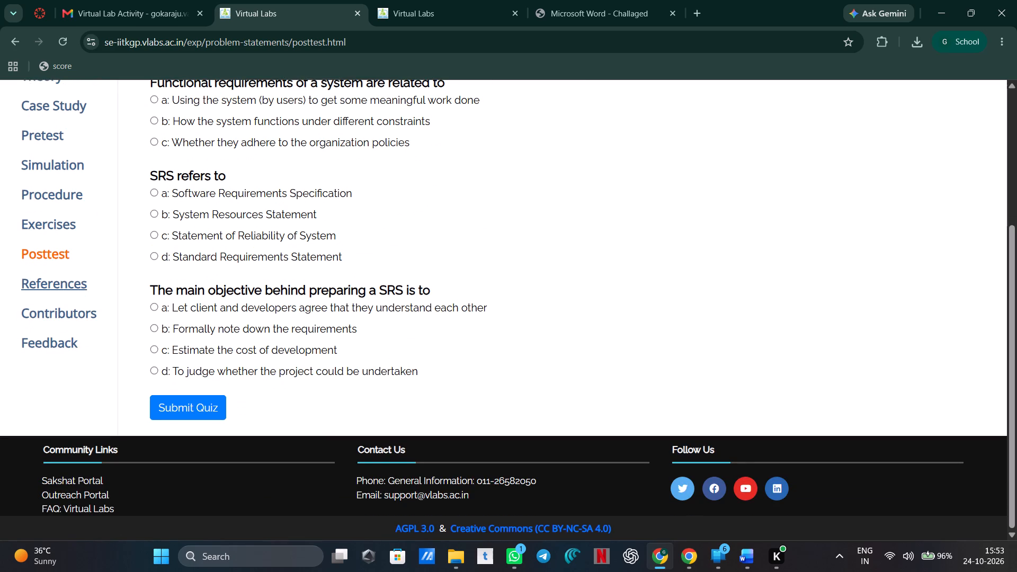
click(47, 283)
scroll(355, 320, down, 3)
scroll(352, 325, up, 2)
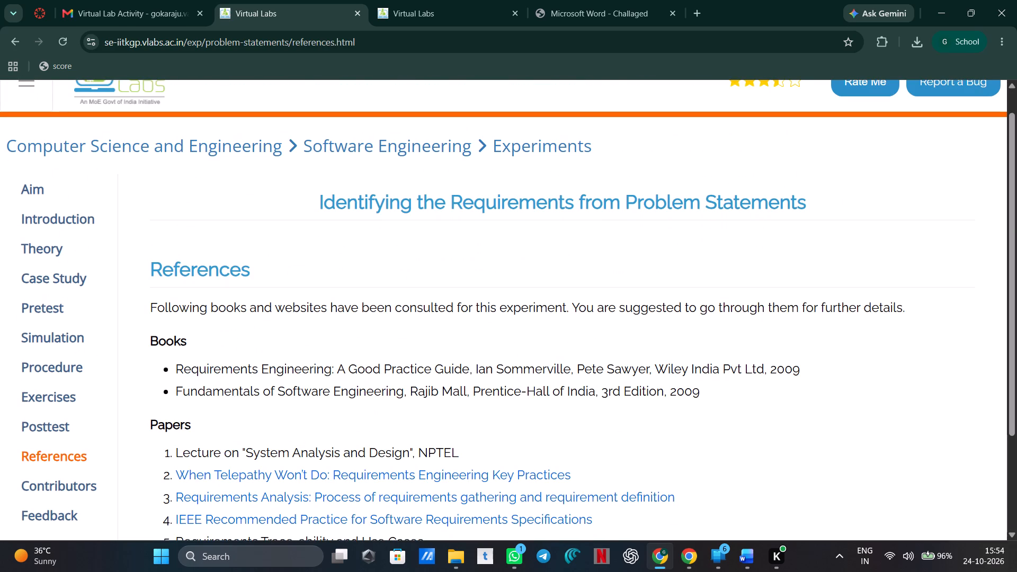
click(52, 484)
scroll(389, 326, down, 6)
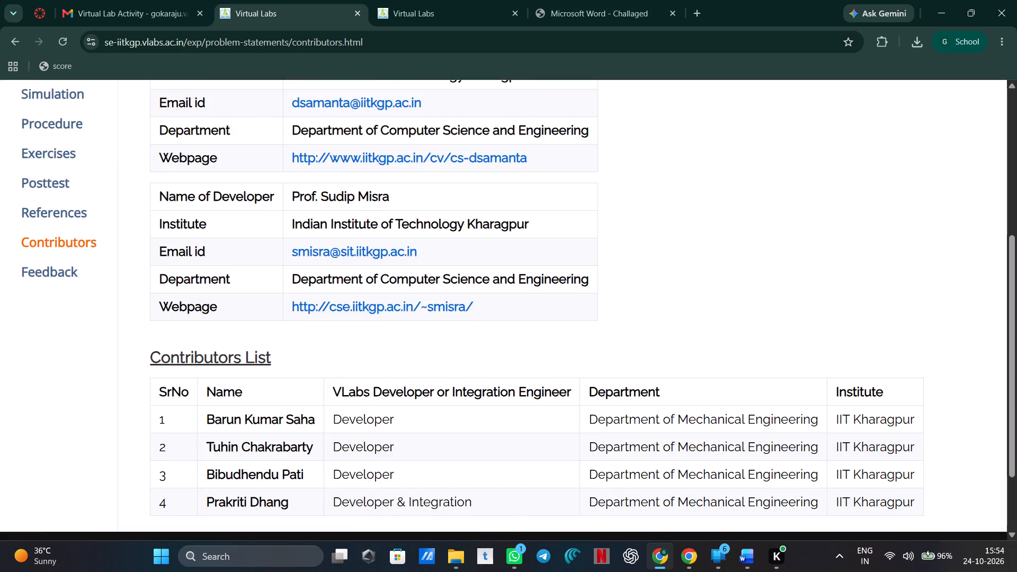
scroll(381, 325, down, 4)
scroll(124, 296, up, 4)
click(39, 427)
scroll(316, 343, up, 5)
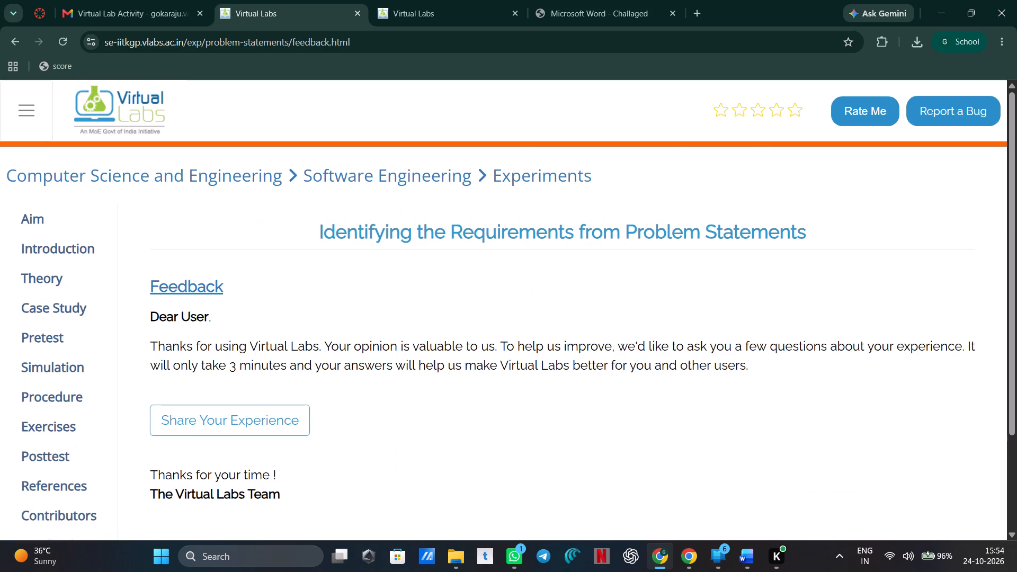
scroll(315, 359, down, 8)
scroll(300, 153, up, 6)
Return to the Introduction page of the Estimation of Project Metrics experiment.
click(424, 0)
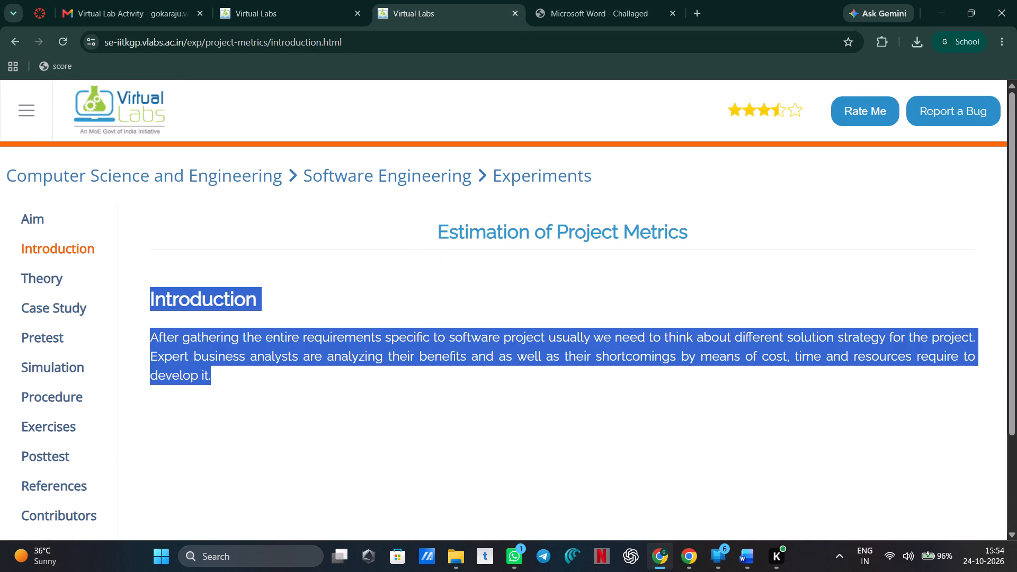
drag(244, 463, 244, 450)
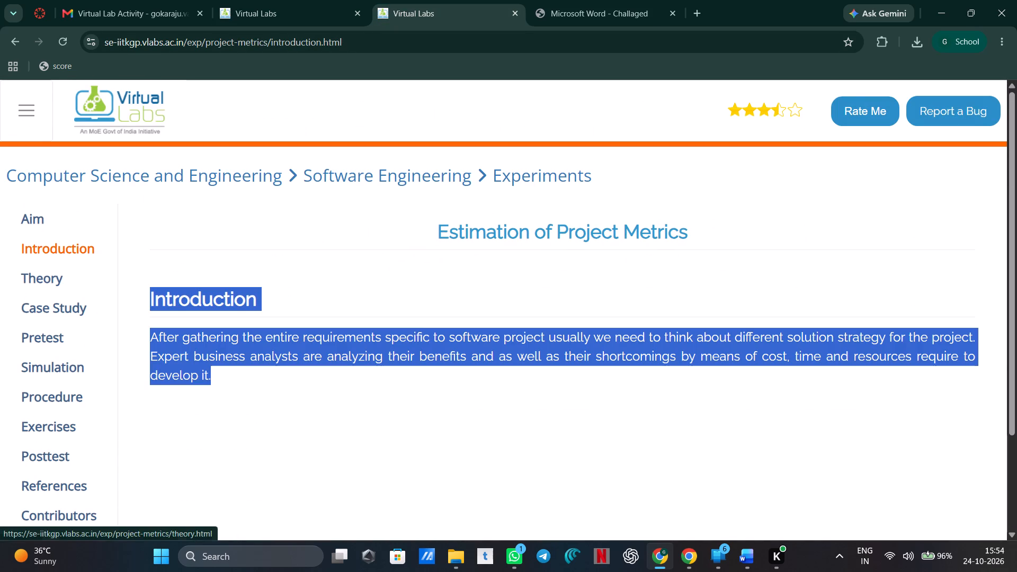
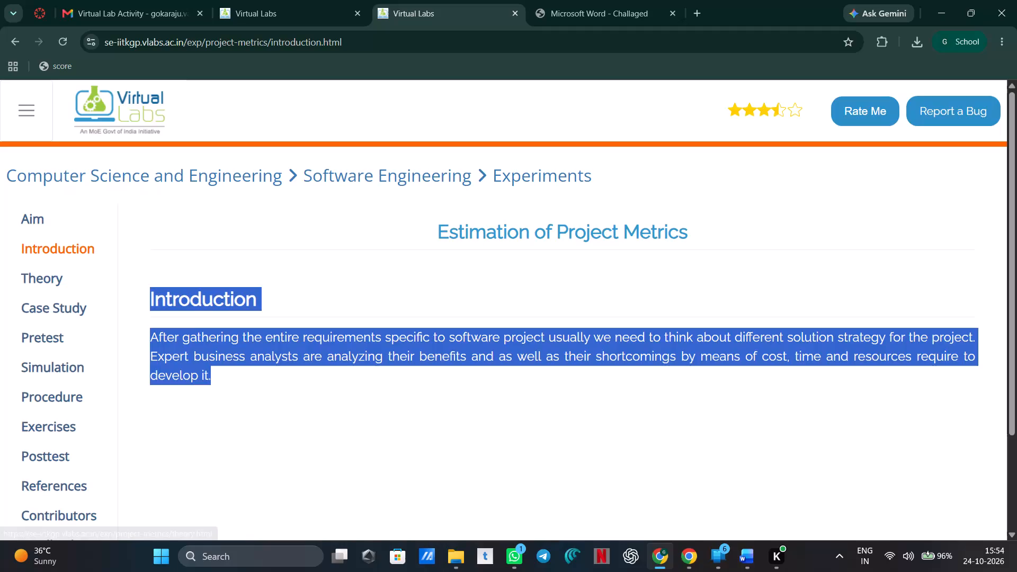
Switch to Word and review the Experiment 1 content from its introduction through its procedure.
key(alt+Tab)
scroll(389, 338, down, 3)
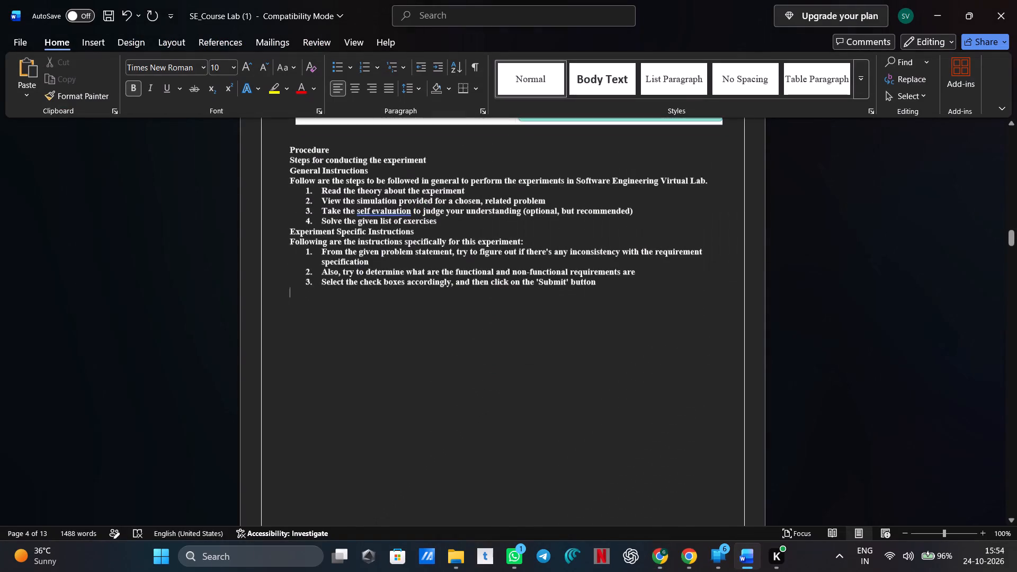
scroll(350, 341, down, 6)
scroll(350, 341, up, 11)
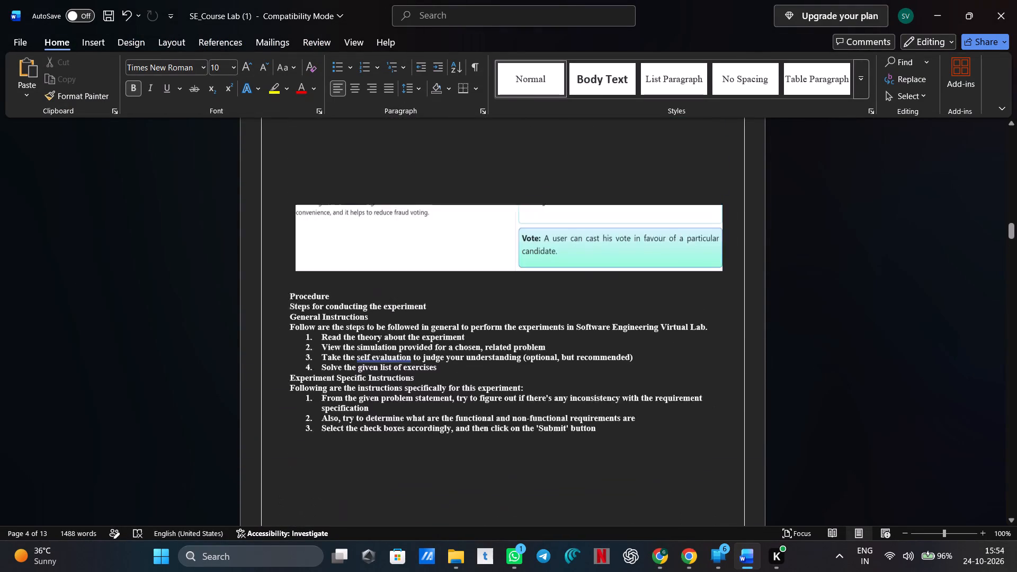
scroll(356, 424, up, 20)
scroll(360, 442, down, 1)
scroll(360, 442, up, 7)
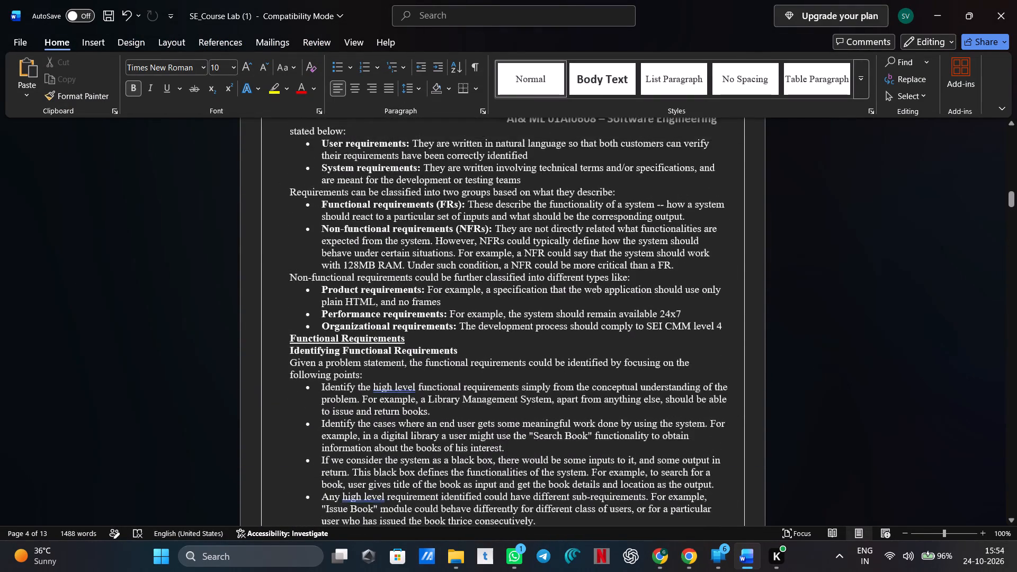
scroll(360, 442, up, 1)
scroll(360, 442, down, 1)
scroll(360, 442, up, 19)
scroll(360, 442, up, 6)
scroll(357, 431, down, 7)
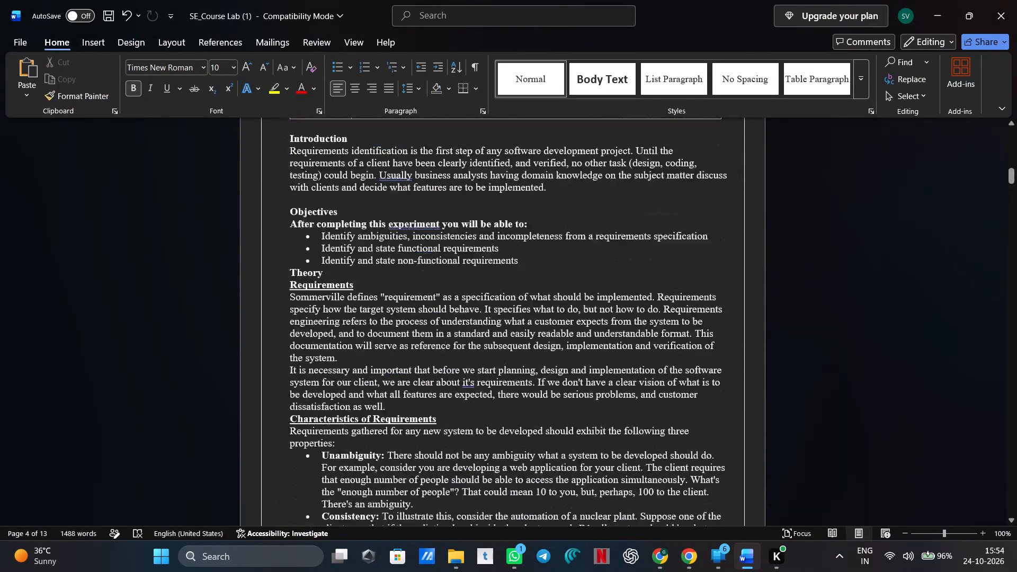
scroll(357, 424, down, 16)
scroll(358, 419, down, 9)
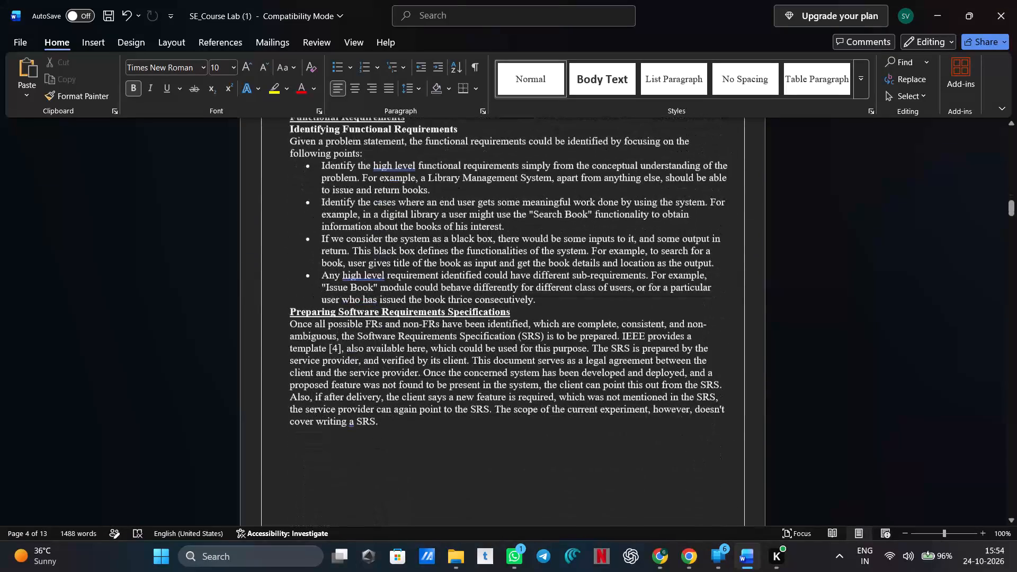
scroll(358, 419, down, 18)
scroll(358, 419, down, 5)
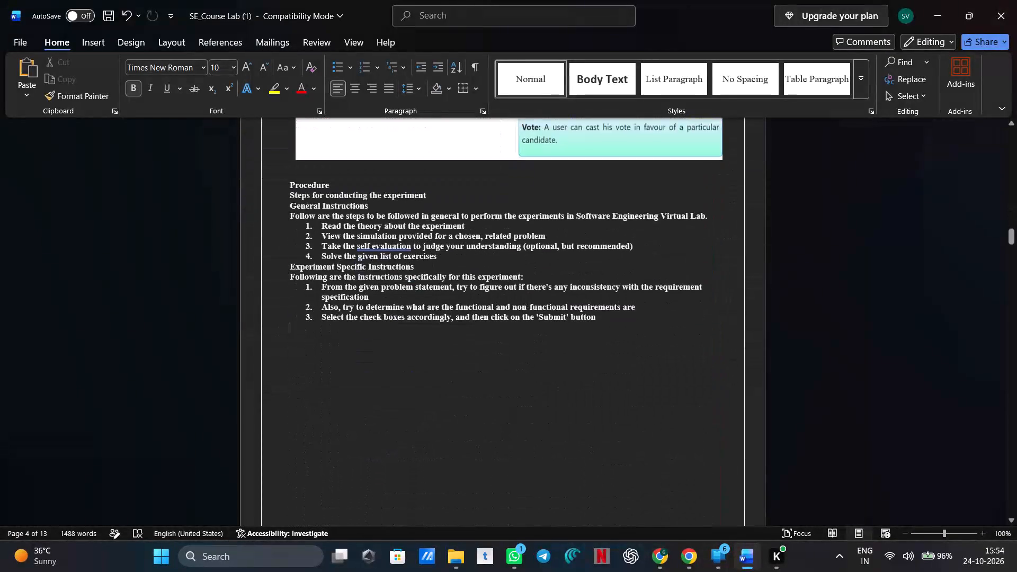
Paste the copied Introduction heading and paragraph below the Experiment 2 aim table, followed by a blank line.
scroll(358, 379, down, 14)
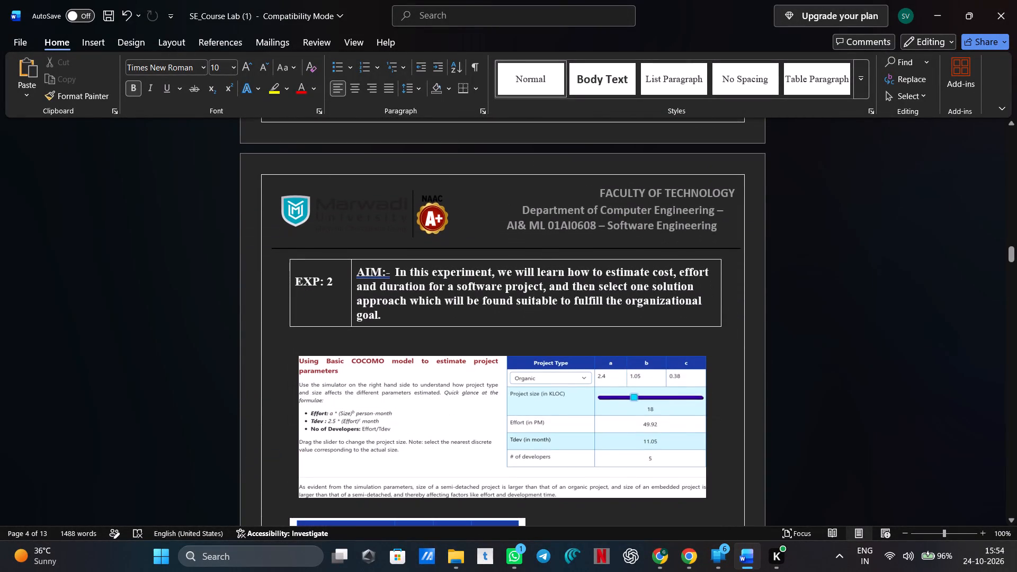
scroll(359, 359, down, 4)
scroll(348, 362, up, 4)
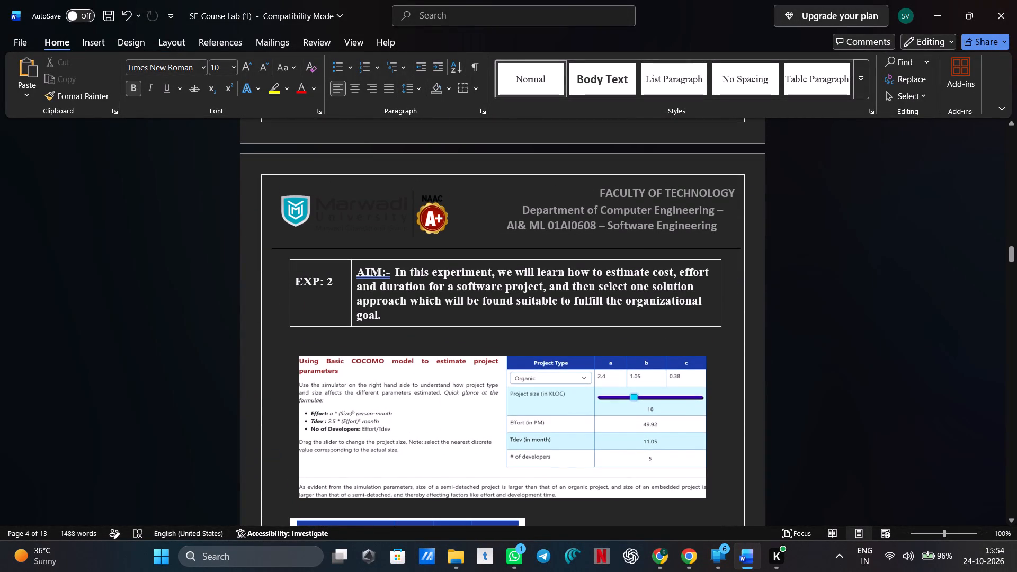
click(304, 341)
key(ctrl+v)
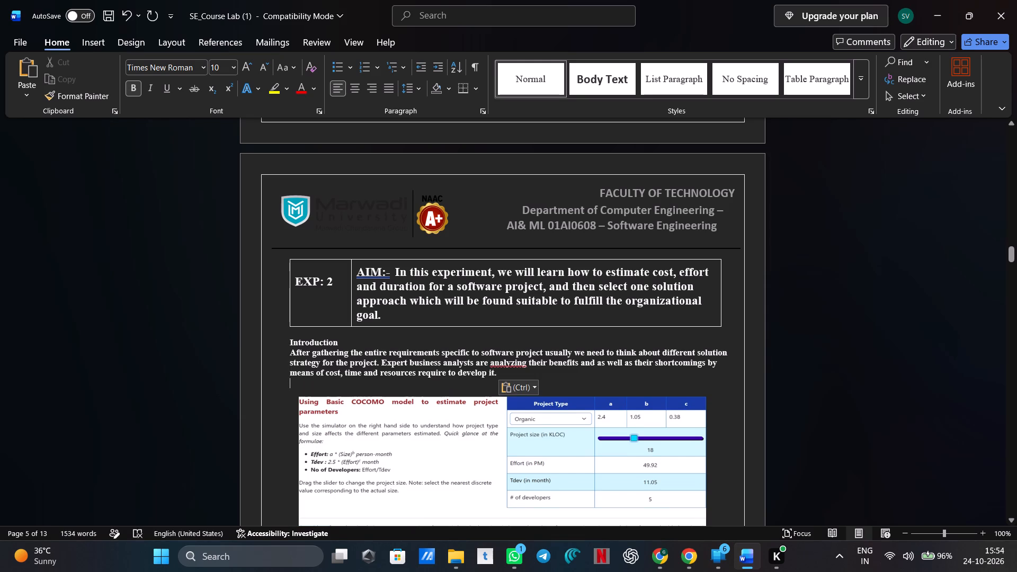
key(Return)
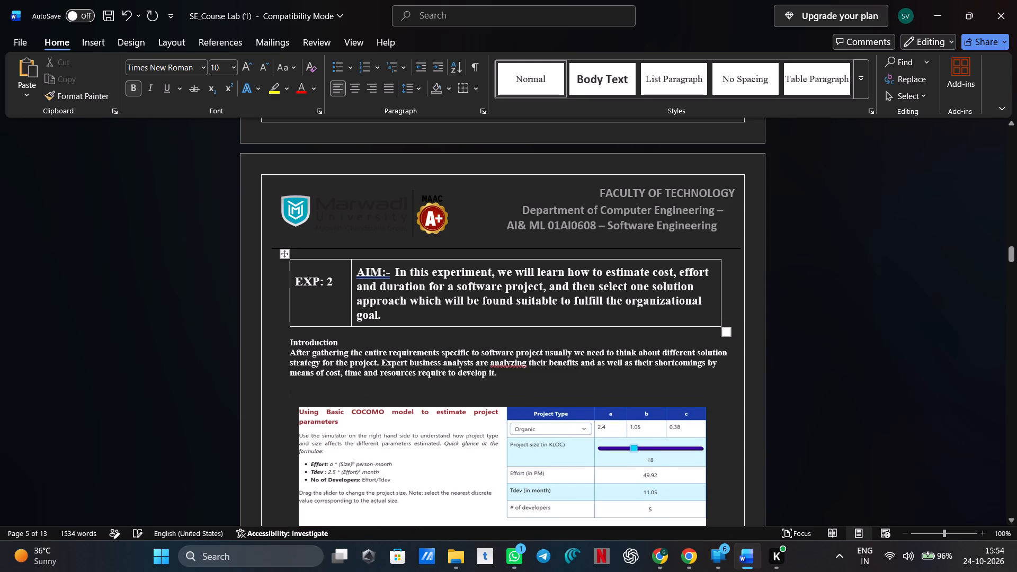
Copy the Objectives section from the Theory page of Estimation of Project Metrics in Chrome into Word below the Experiment 2 introduction.
key(alt+Tab)
click(41, 276)
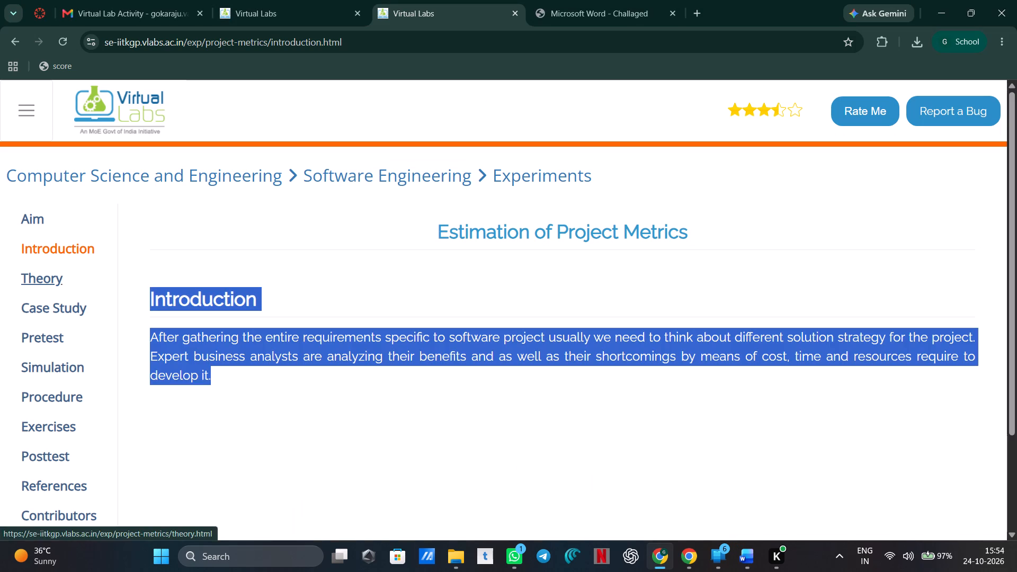
drag(153, 293, 795, 392)
key(ctrl+c)
key(alt+Tab)
key(ctrl+v)
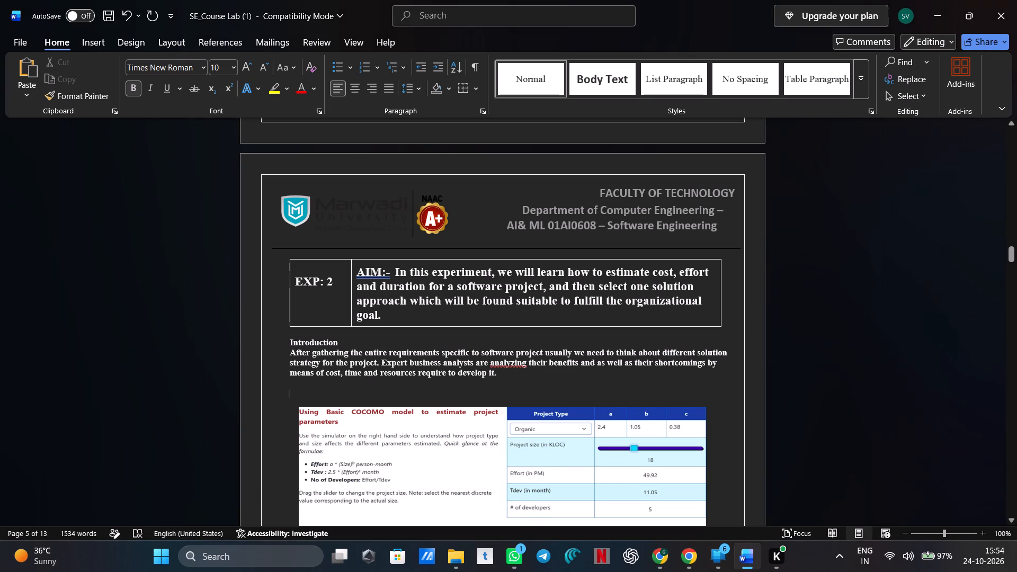
key(Return)
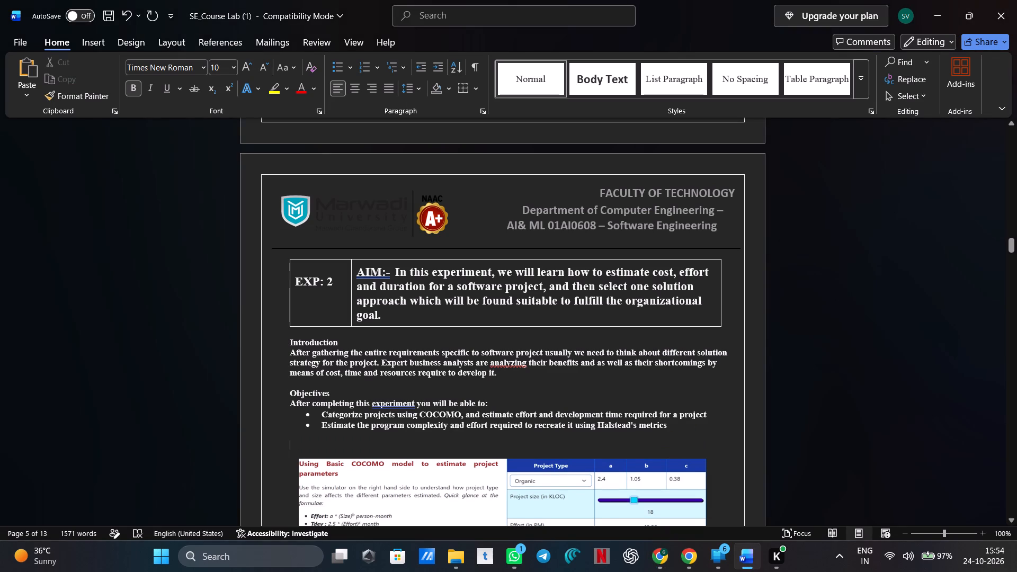
Copy the whole Theory section, from its heading through Halstead's metrics, from Chrome and paste it into Word below the Experiment 2 objectives.
key(alt+Tab)
scroll(263, 368, down, 2)
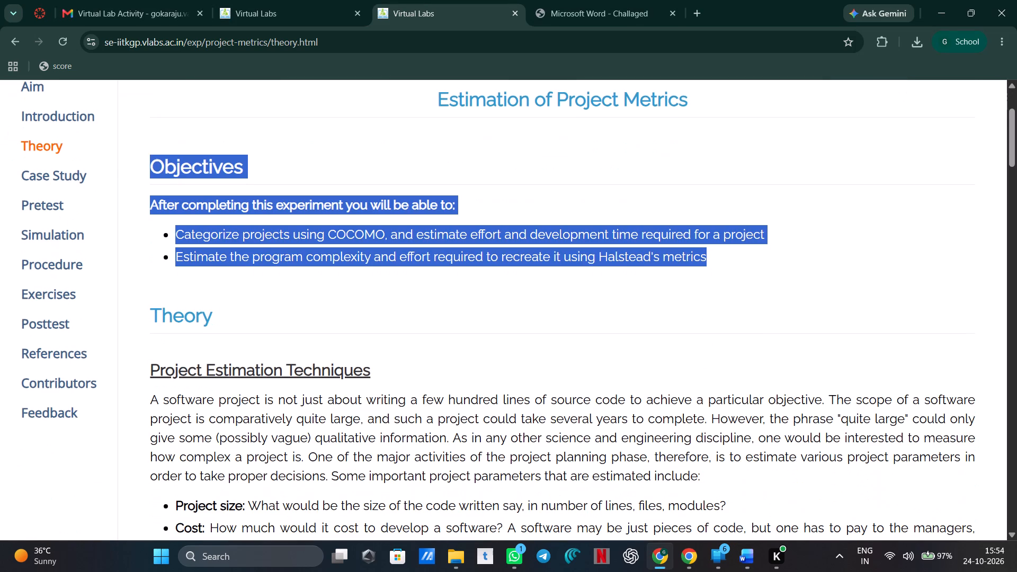
drag(153, 312, 543, 432)
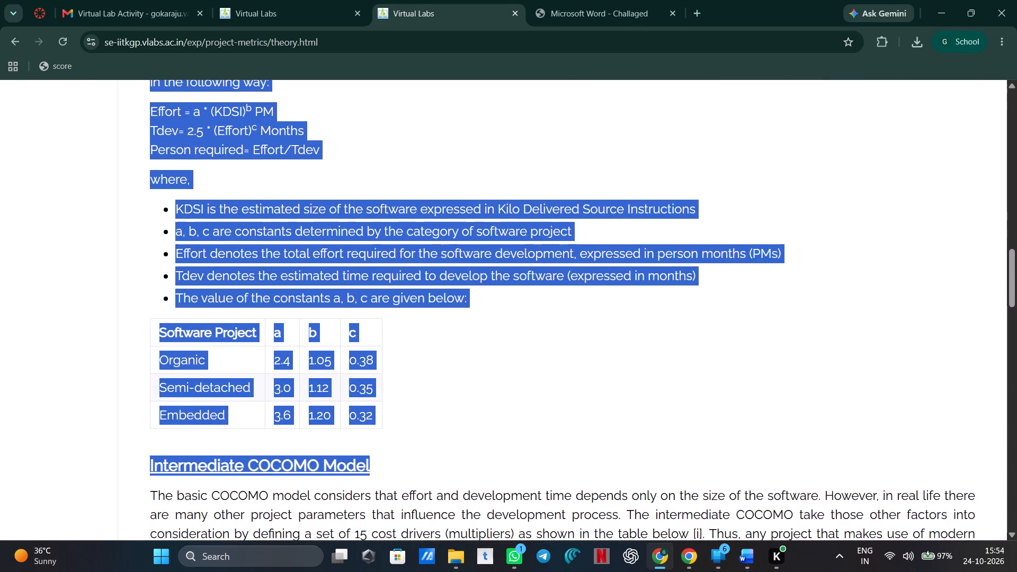
drag(543, 432, 540, 537)
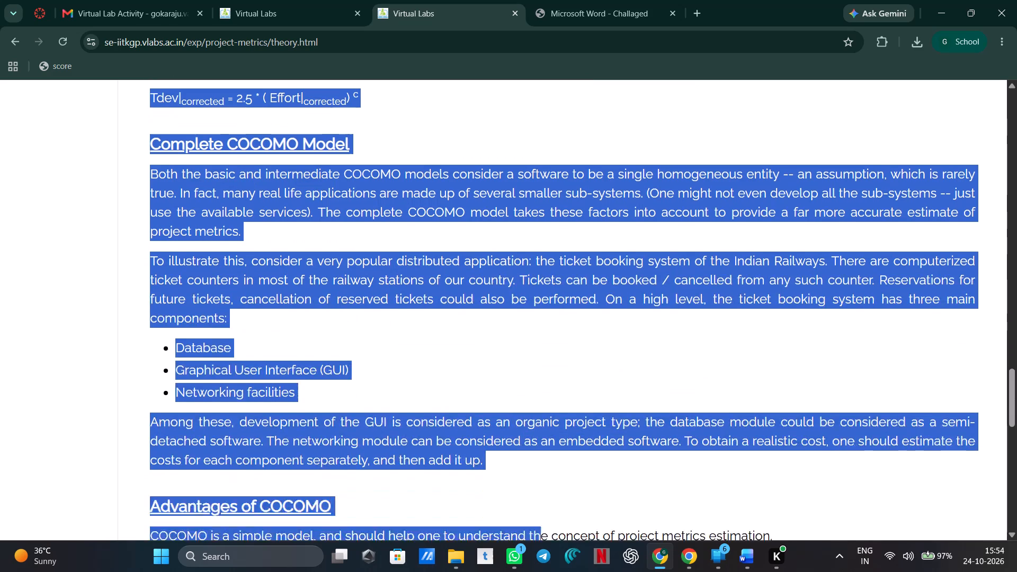
drag(540, 537, 820, 404)
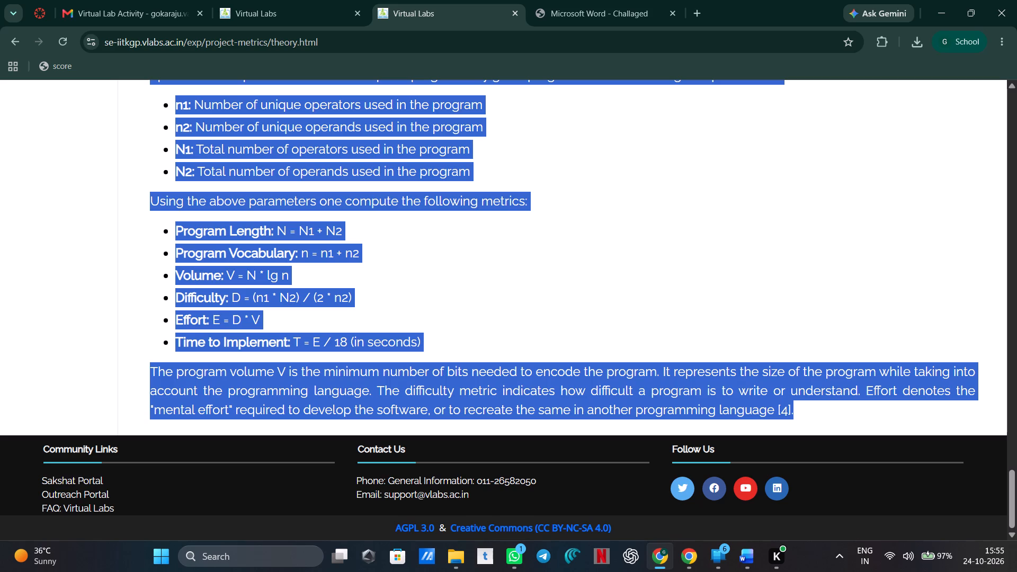
key(ctrl+c)
key(alt+Tab)
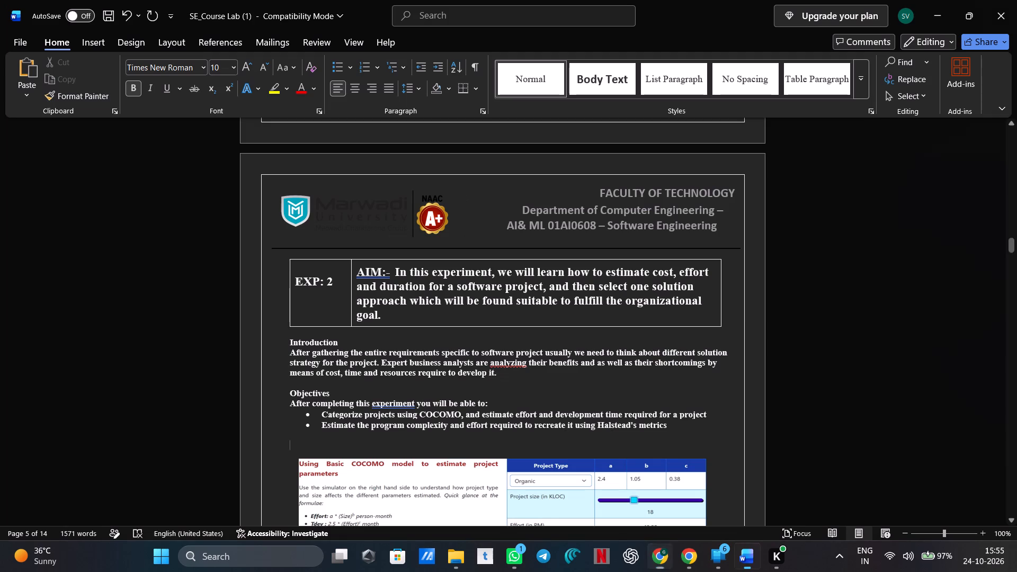
scroll(458, 315, down, 2)
key(ctrl+v)
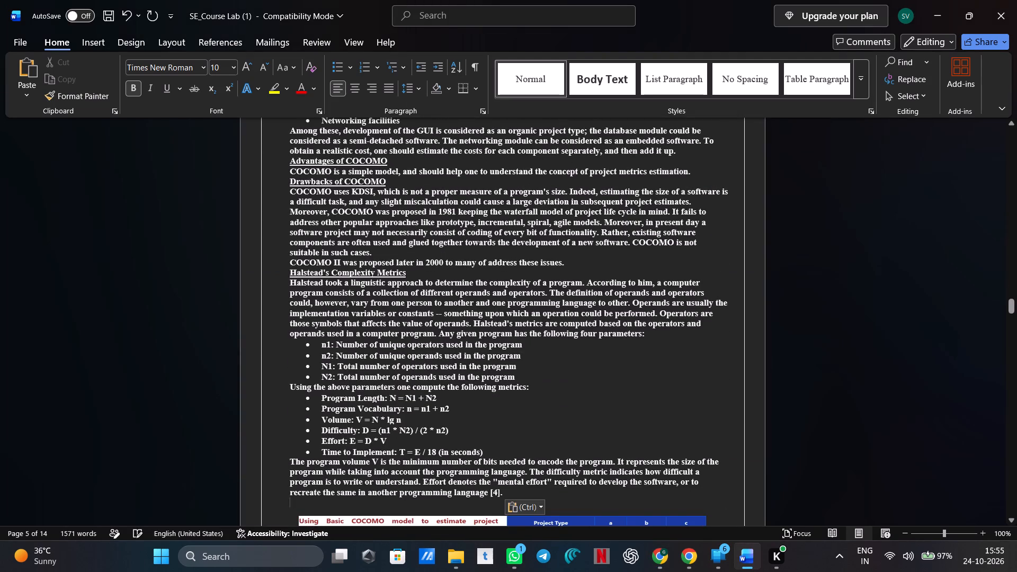
Review the layout of the pasted Experiment 2 theory, including the COCOMO constants table and cost drivers image.
scroll(392, 374, down, 3)
scroll(394, 374, up, 20)
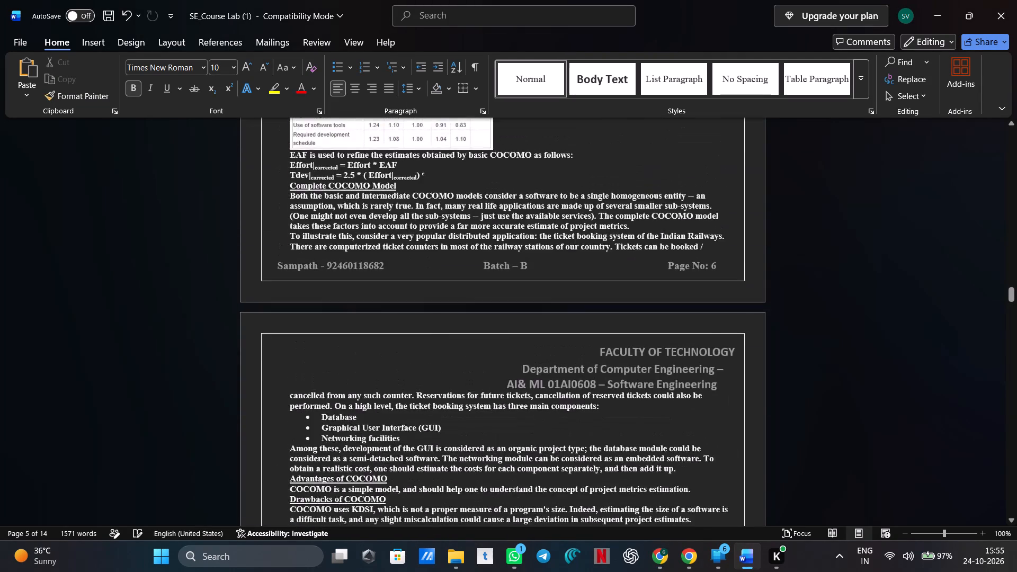
scroll(398, 377, up, 6)
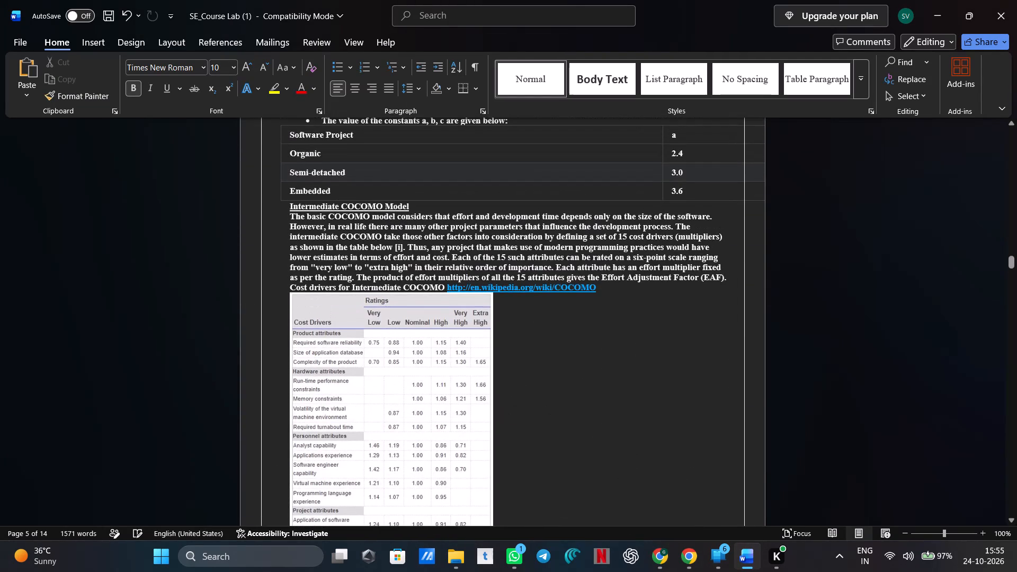
scroll(435, 384, up, 12)
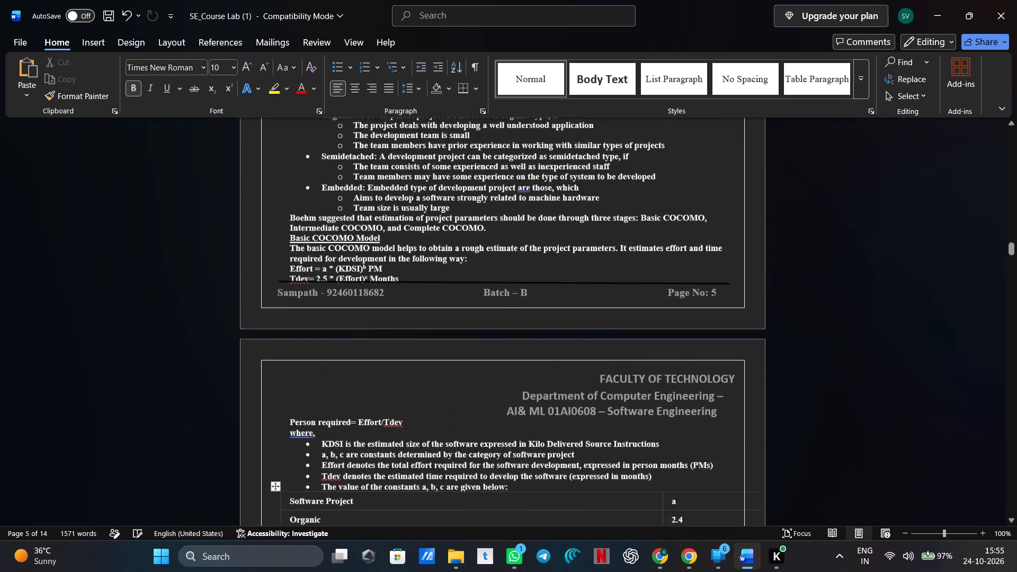
scroll(435, 384, up, 13)
scroll(435, 384, down, 1)
scroll(435, 384, up, 3)
Resize the Intermediate COCOMO cost drivers image to about two-thirds of the text width and reduce its height.
scroll(435, 384, down, 7)
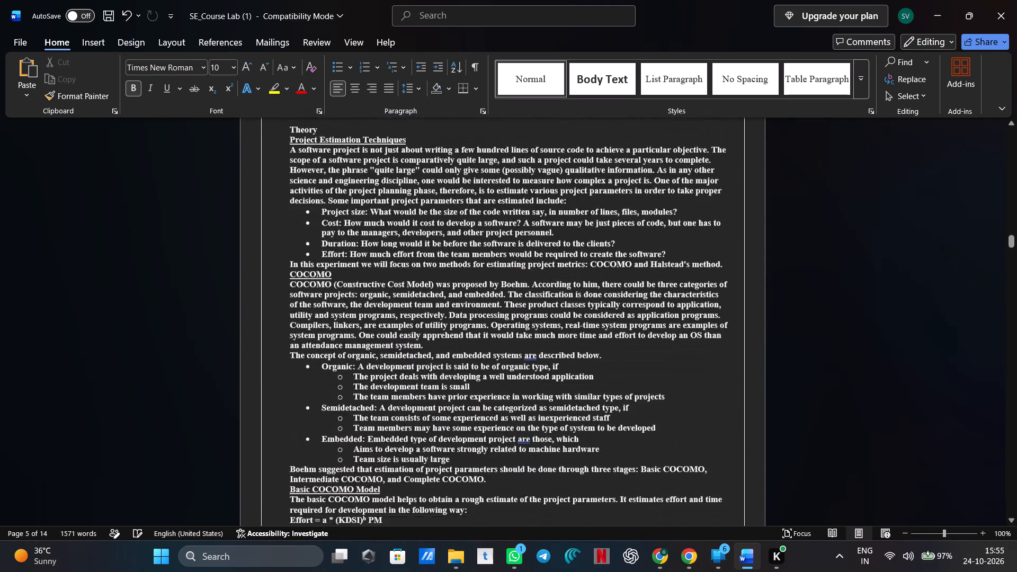
scroll(443, 378, down, 20)
scroll(443, 378, down, 1)
click(427, 330)
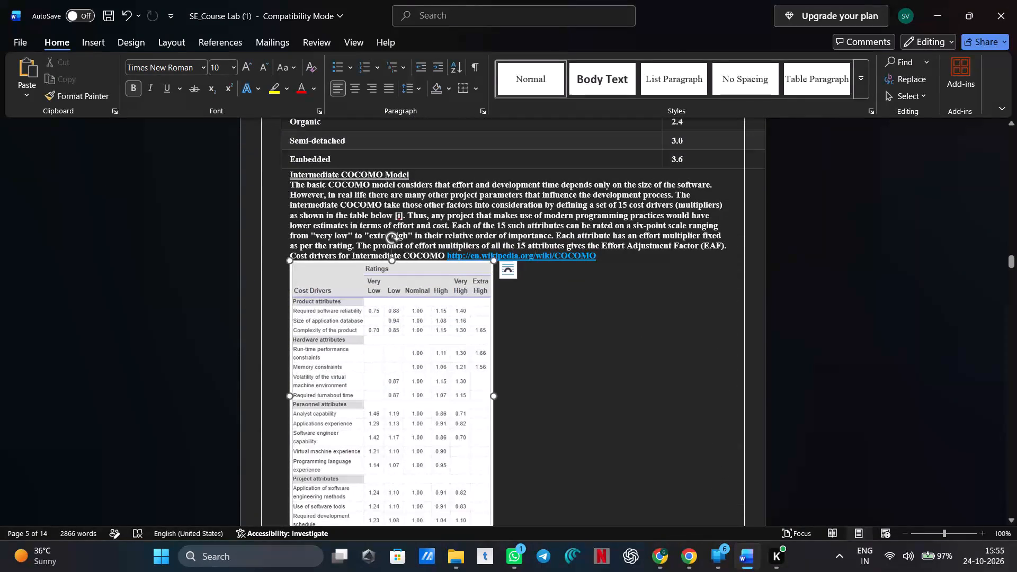
scroll(435, 345, down, 3)
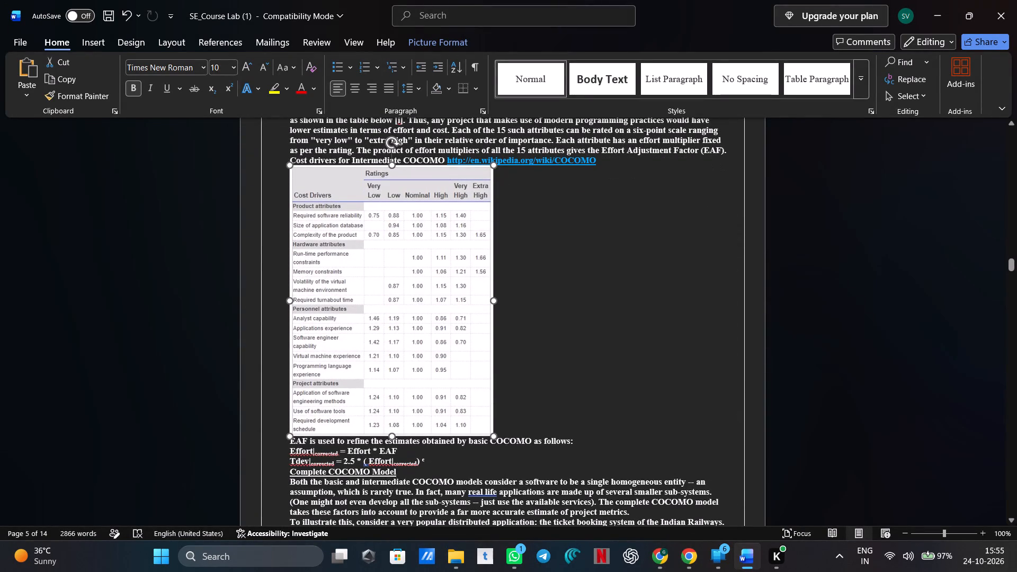
drag(493, 299, 709, 307)
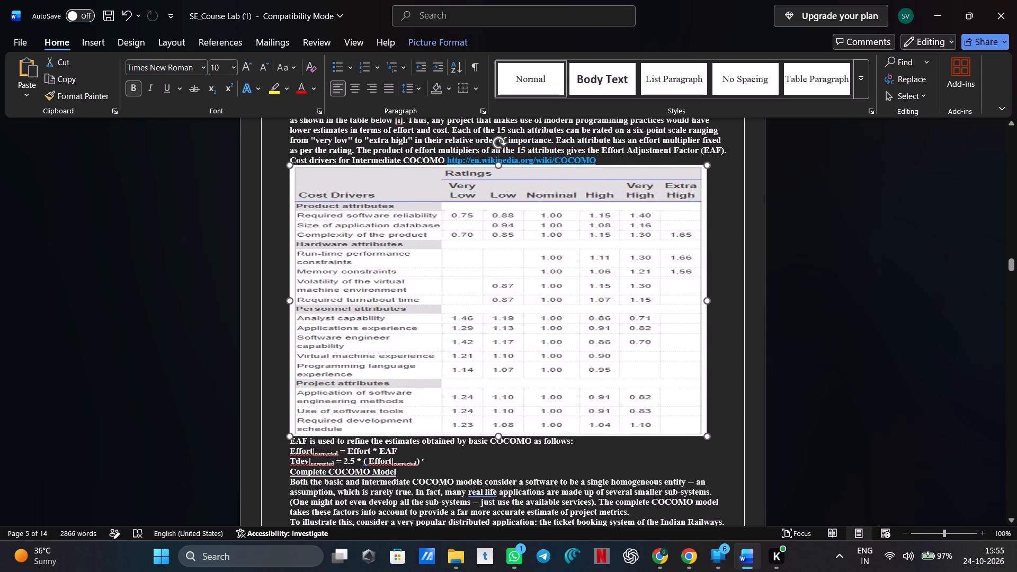
drag(499, 435, 511, 397)
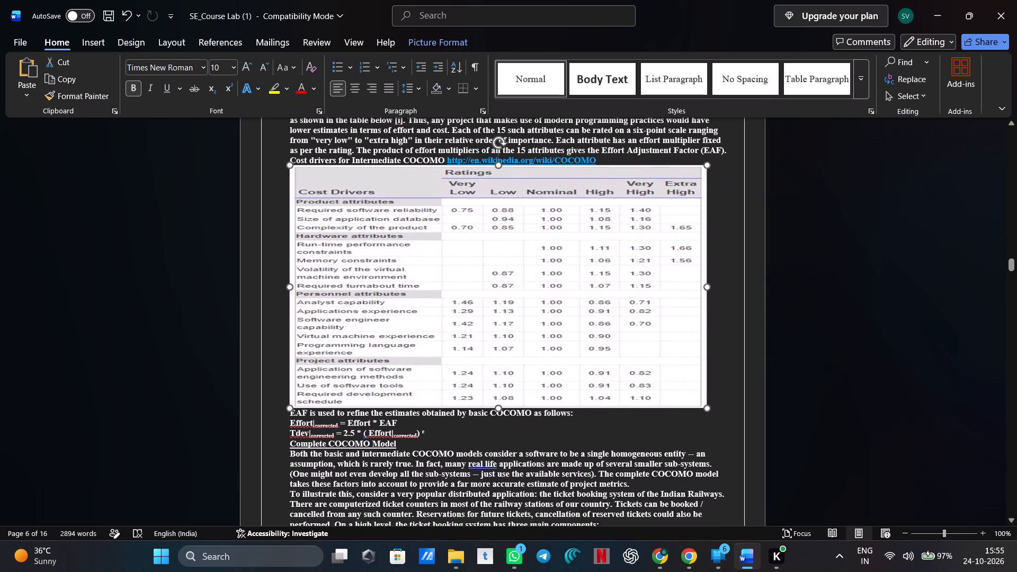
drag(511, 397, 515, 370)
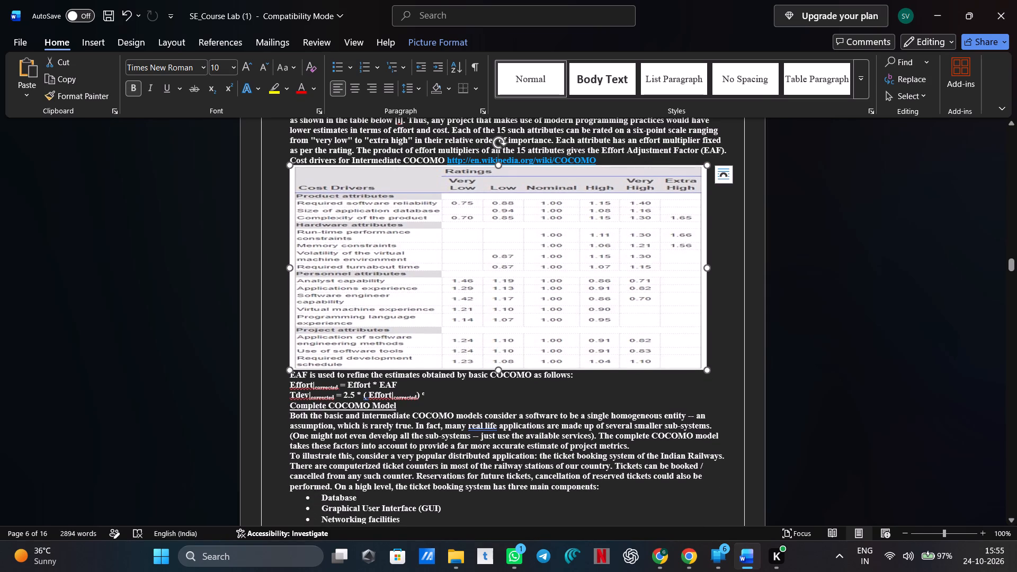
drag(709, 266, 567, 280)
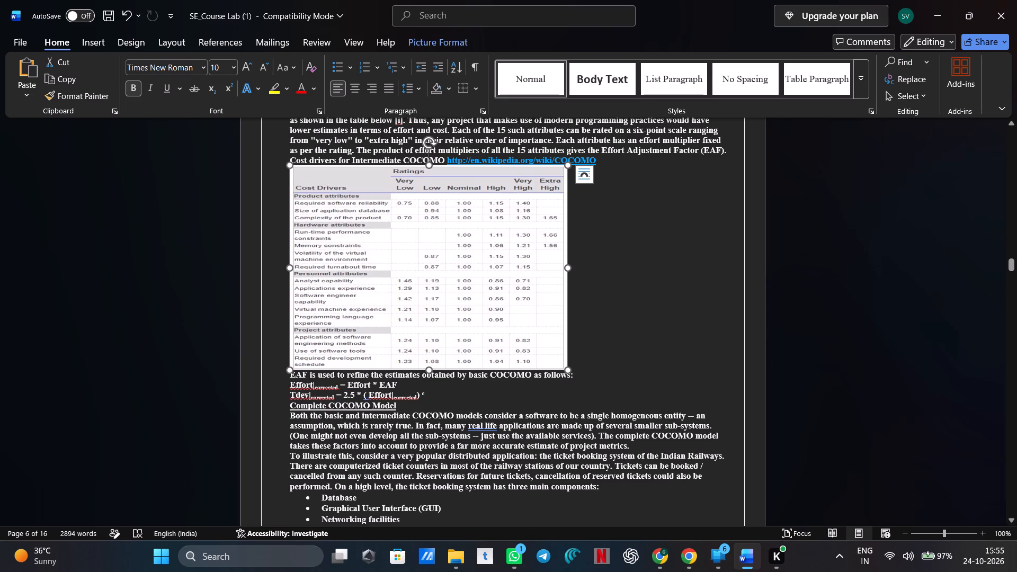
drag(429, 370, 430, 339)
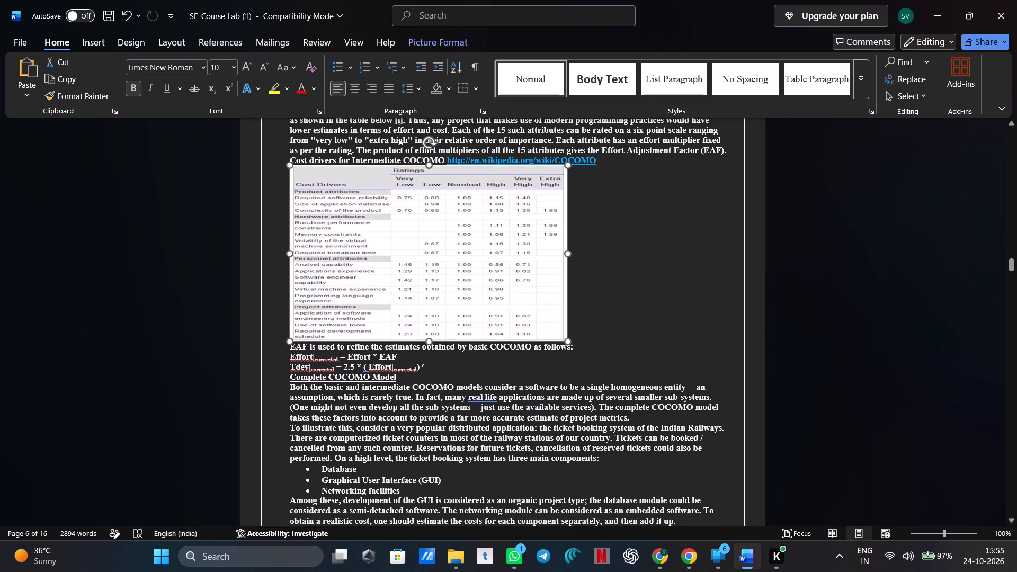
click(677, 288)
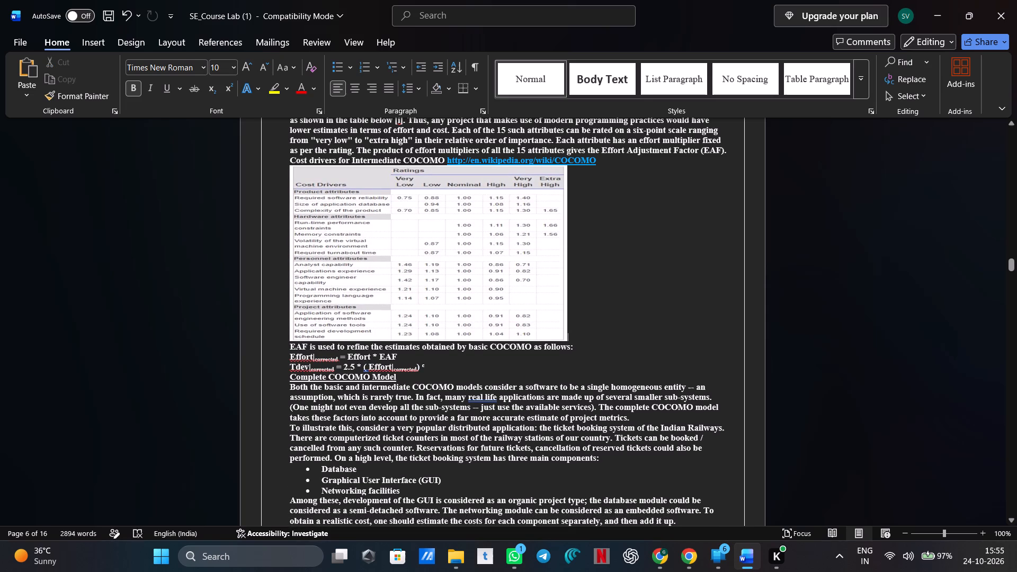
Add the label "simulation:" on a new line between the Halstead's metrics text and the Basic COCOMO simulation image.
scroll(694, 319, down, 4)
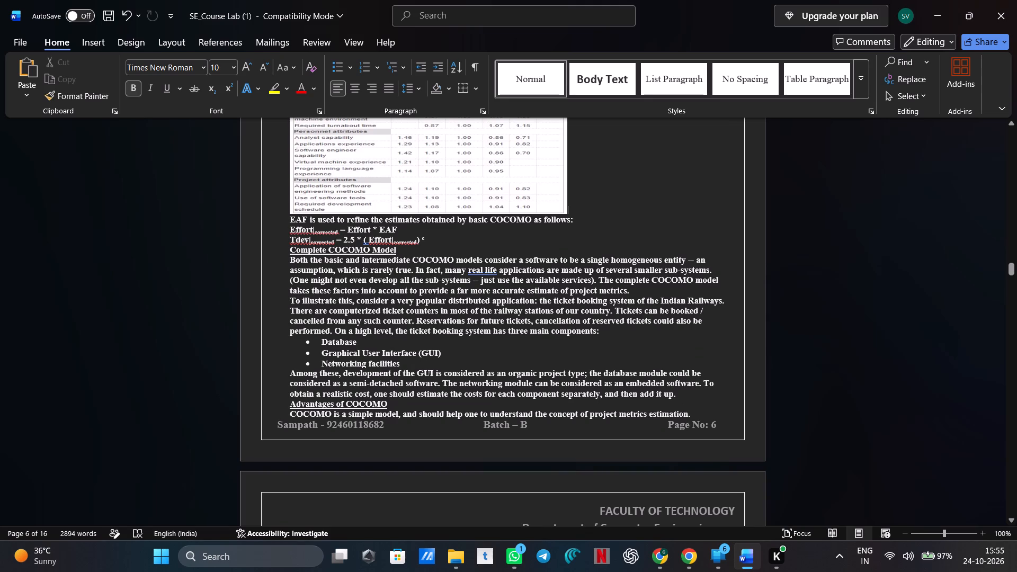
scroll(493, 282, down, 12)
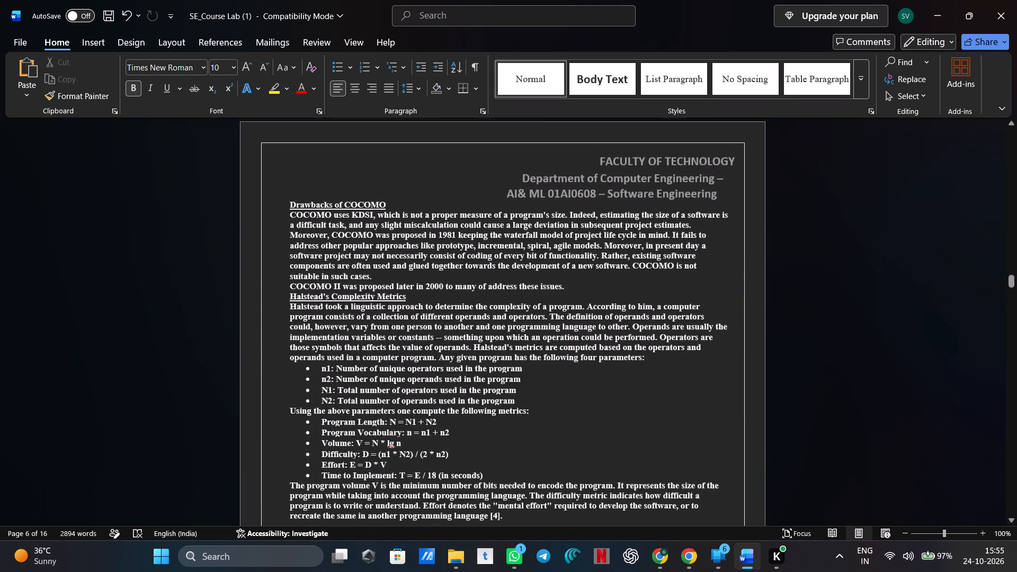
scroll(504, 273, down, 11)
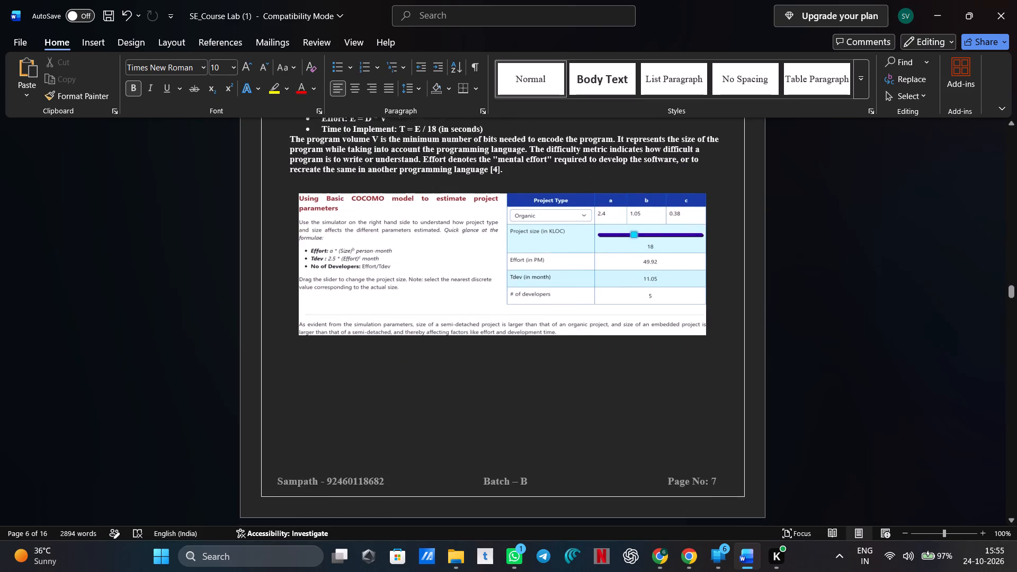
scroll(487, 296, down, 1)
scroll(406, 287, up, 6)
click(309, 309)
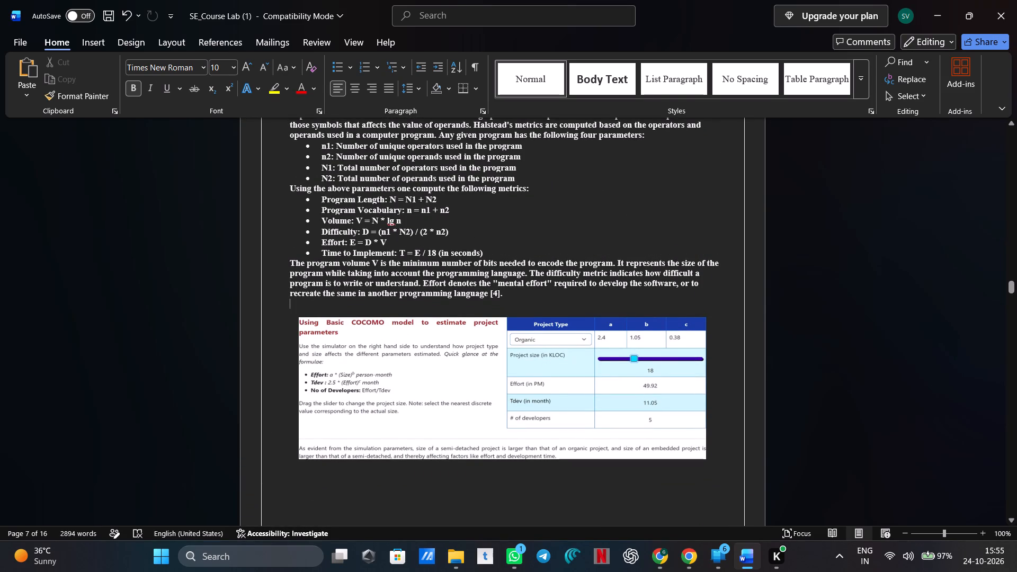
key(Return)
text(simu)
text(lation)
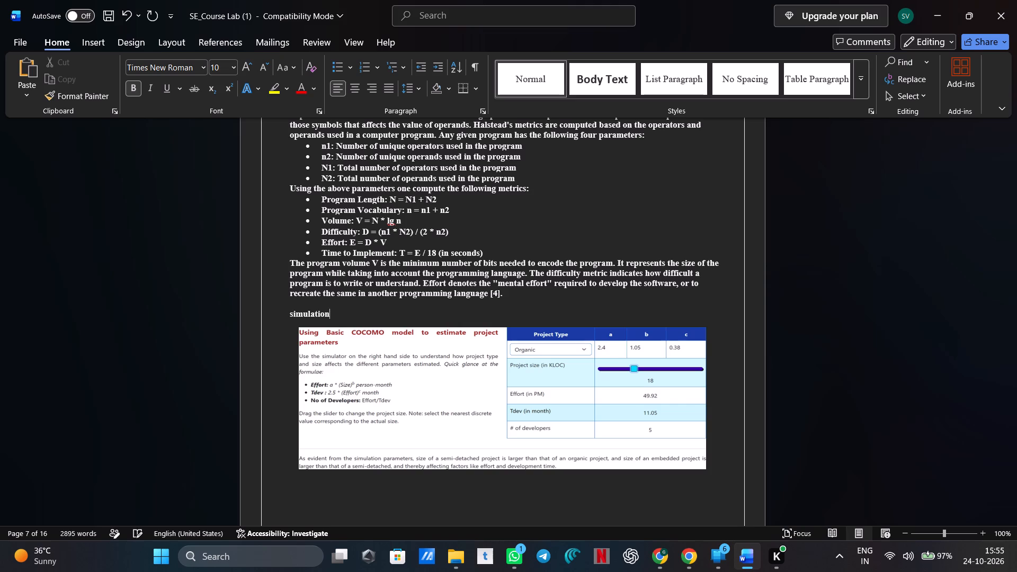
key(shift+colon)
Switch to Chrome and copy the whole Procedure section of Estimation of Project Metrics, including general and experiment-specific instructions.
key(alt+Tab)
click(446, 269)
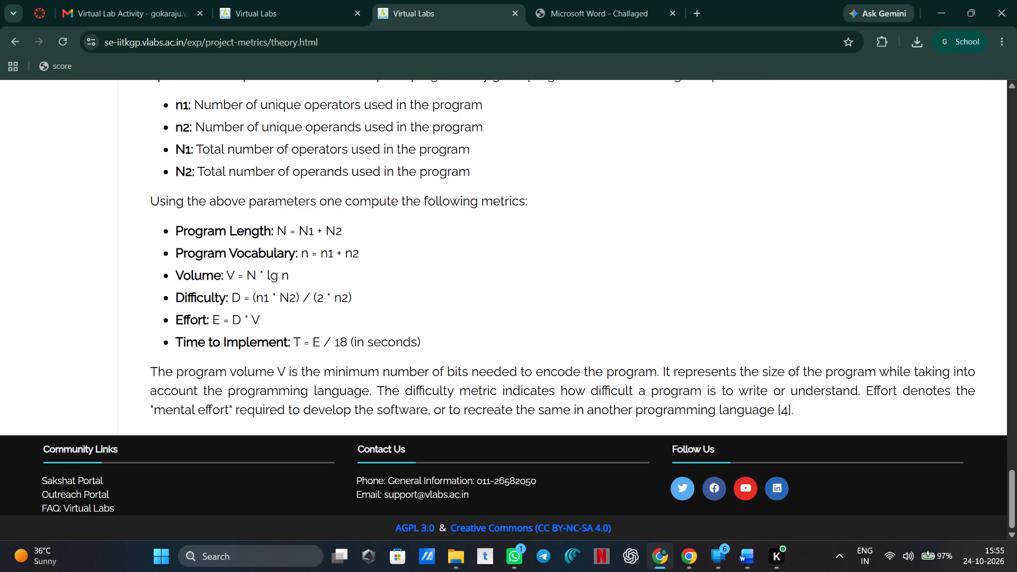
scroll(276, 315, up, 20)
scroll(276, 315, up, 19)
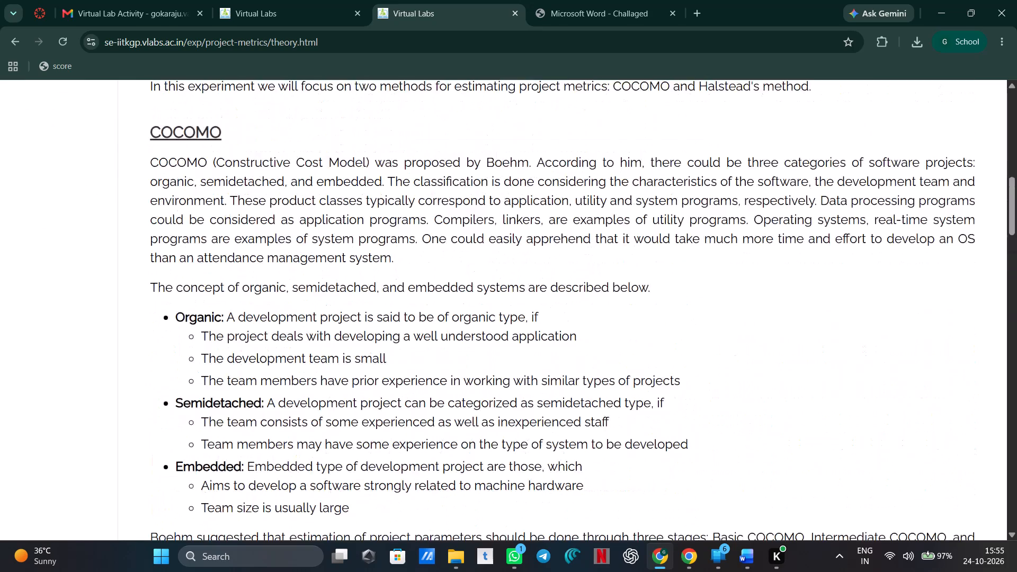
scroll(219, 373, up, 6)
scroll(236, 388, down, 1)
scroll(236, 388, up, 2)
click(58, 306)
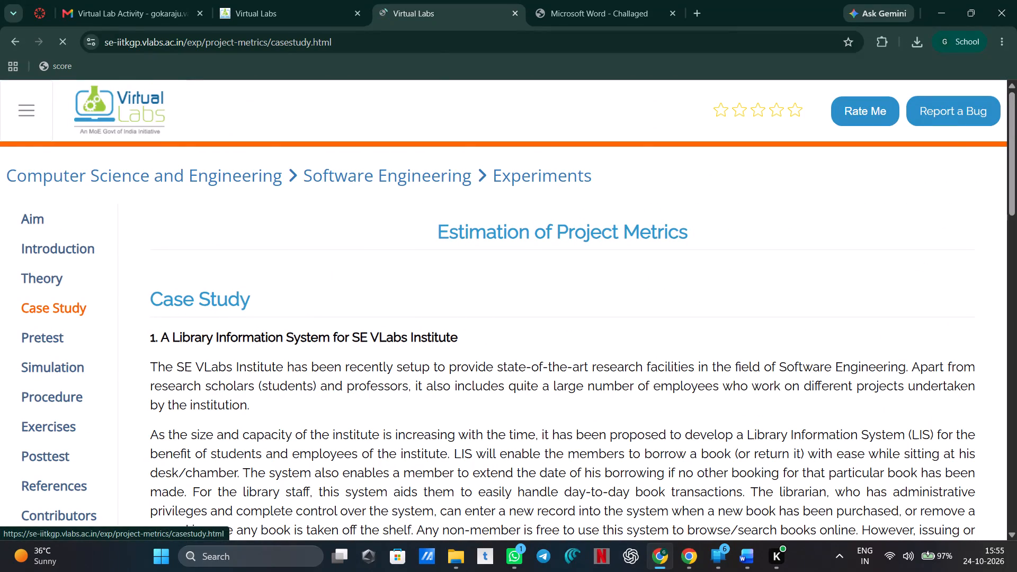
click(61, 395)
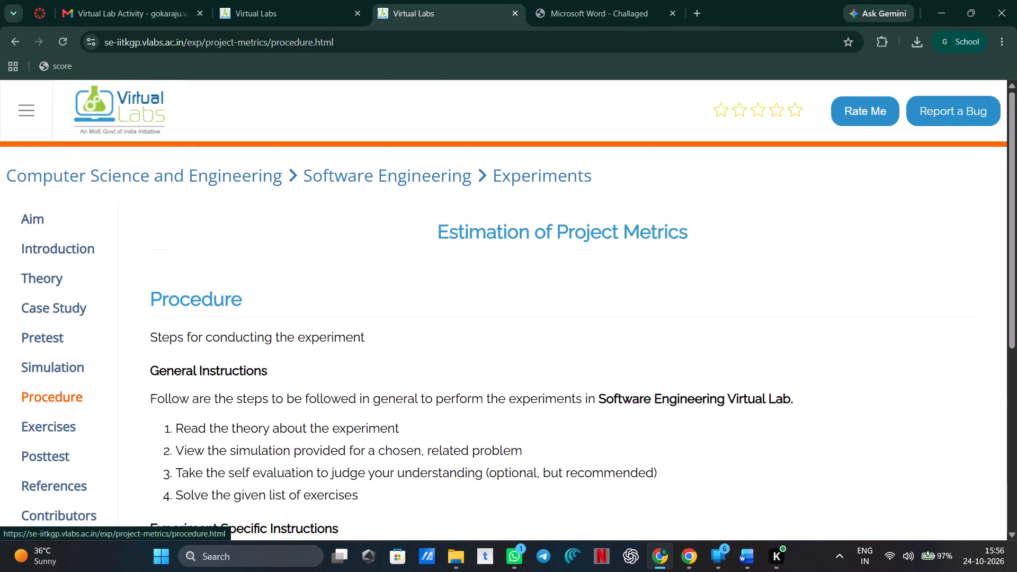
scroll(305, 302, down, 7)
scroll(283, 315, up, 6)
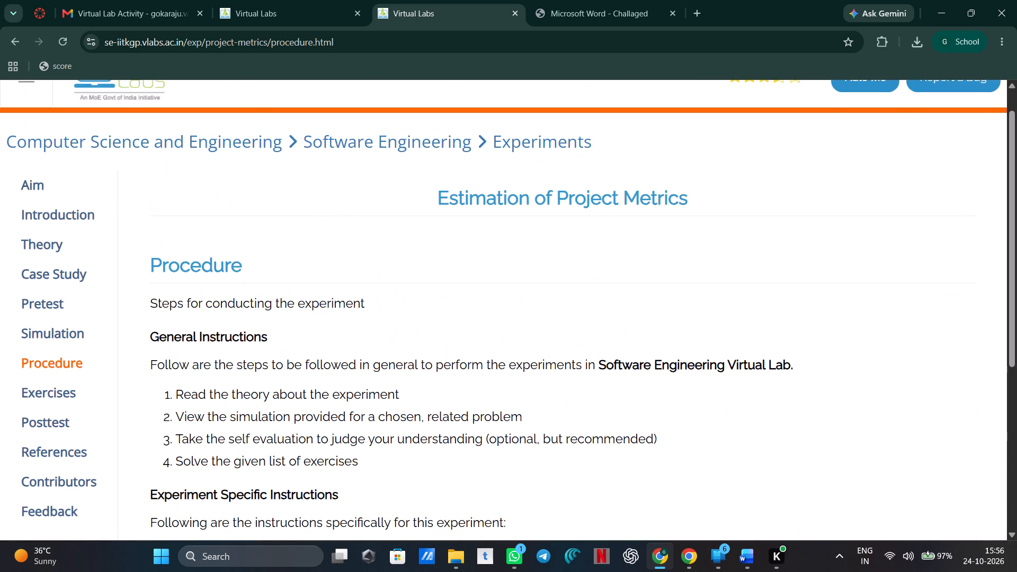
drag(152, 296, 680, 440)
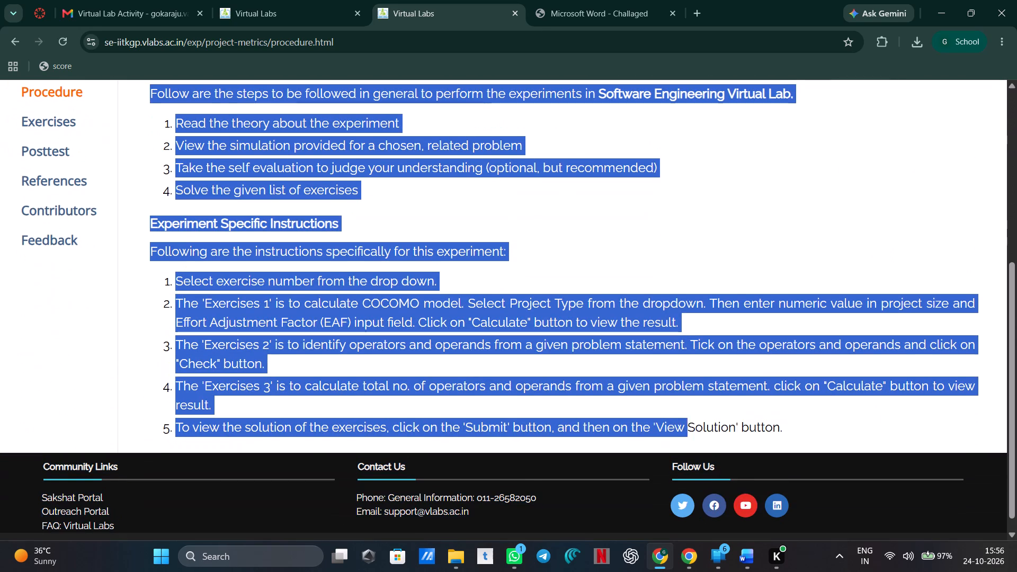
drag(680, 440, 837, 416)
key(ctrl+c)
Switch to Word and insert three blank lines between the Embedded and Semi-Detached simulation images of Experiment 2.
key(alt+Tab)
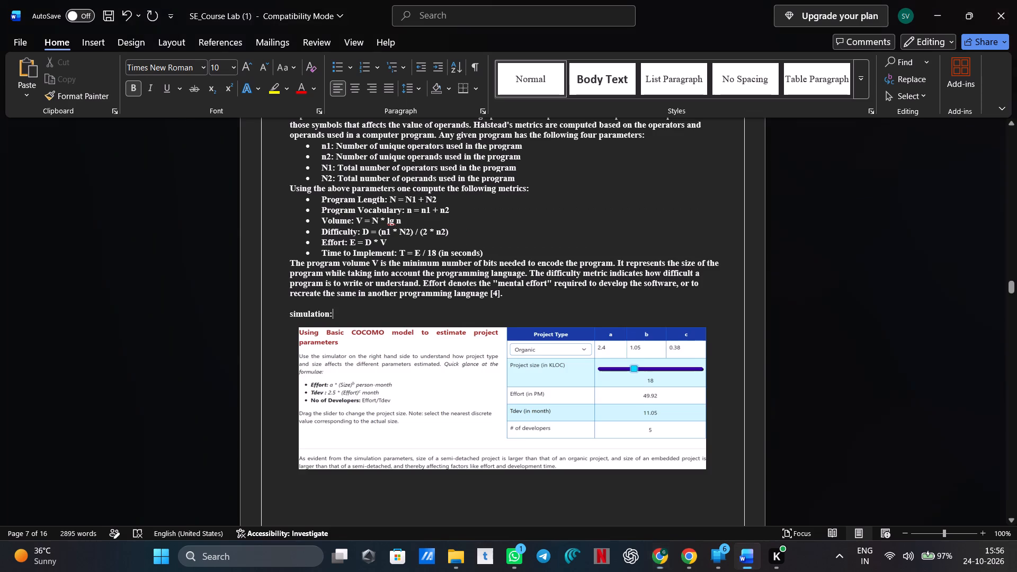
scroll(492, 368, down, 2)
scroll(389, 373, down, 2)
scroll(338, 376, down, 9)
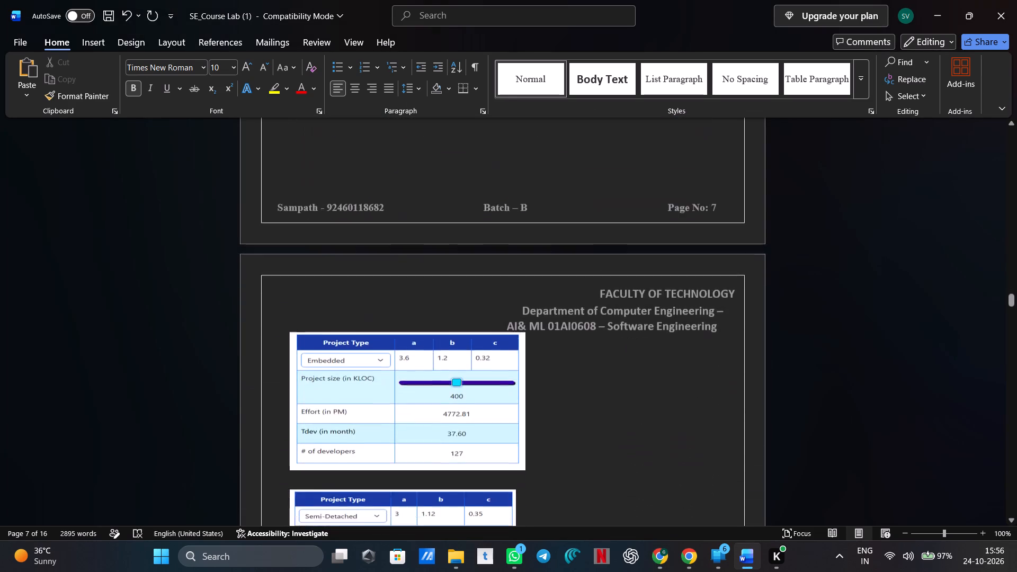
scroll(389, 368, down, 11)
click(306, 276)
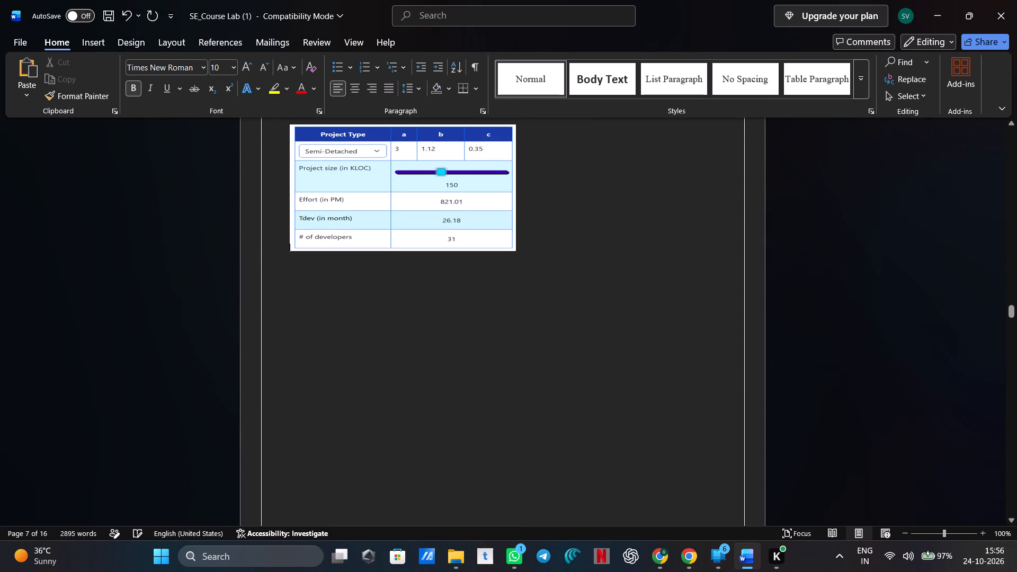
click(293, 281)
click(285, 275)
click(284, 307)
click(352, 283)
scroll(323, 305, up, 6)
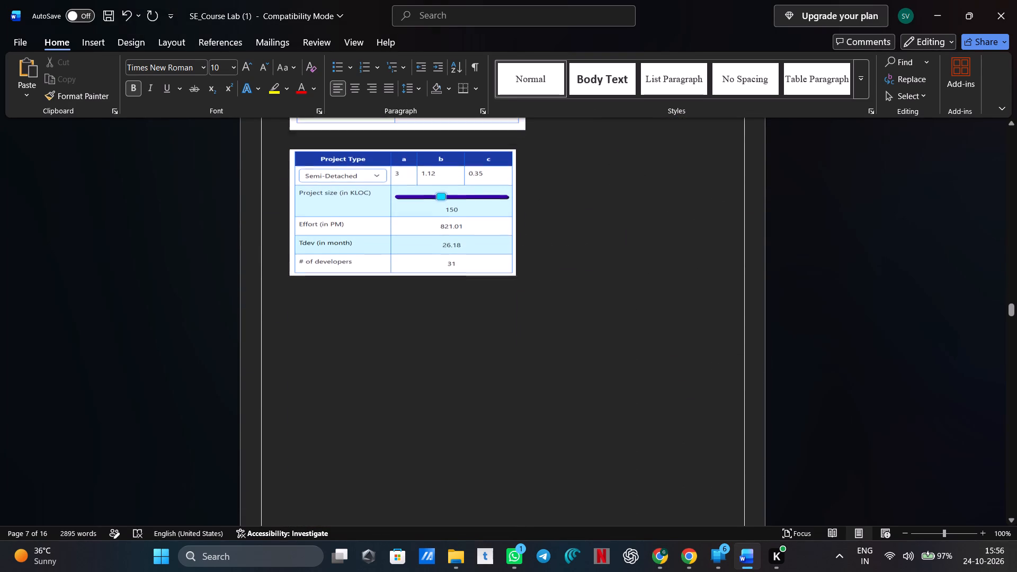
scroll(349, 344, up, 5)
click(304, 308)
scroll(336, 284, up, 6)
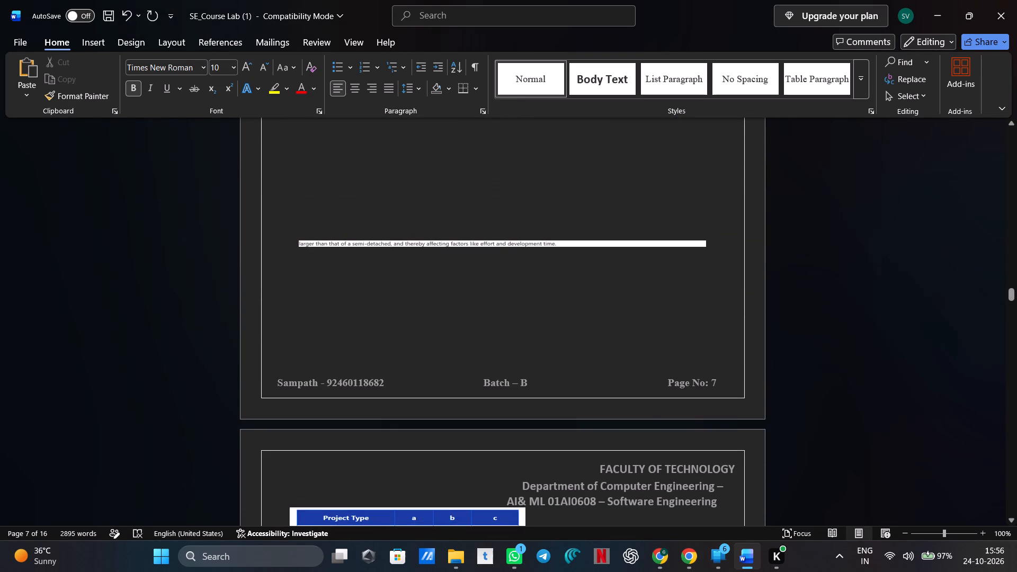
click(302, 282)
scroll(341, 319, down, 12)
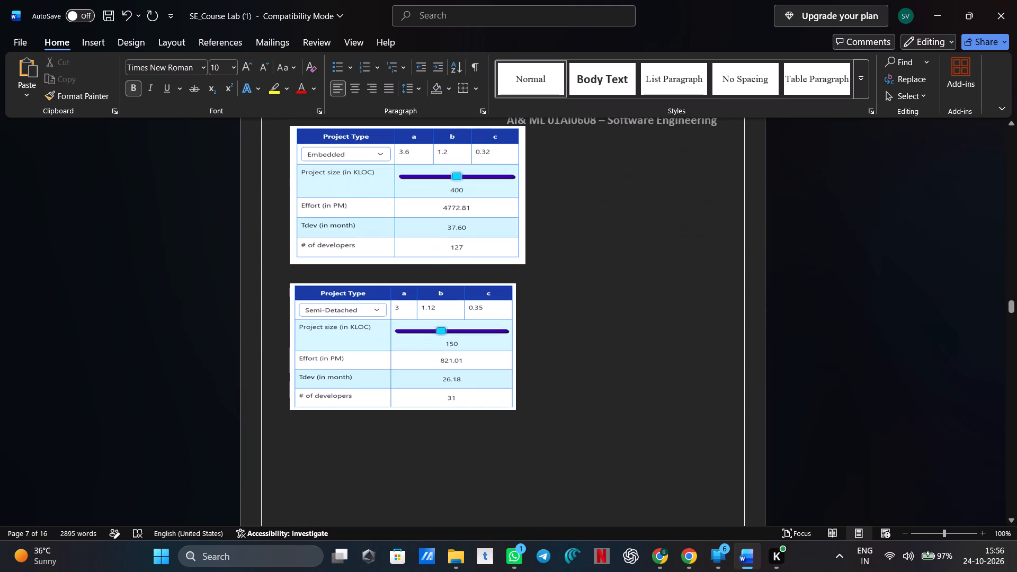
click(279, 430)
click(296, 455)
key(Return)
key(Return)
key(Up)
key(Up)
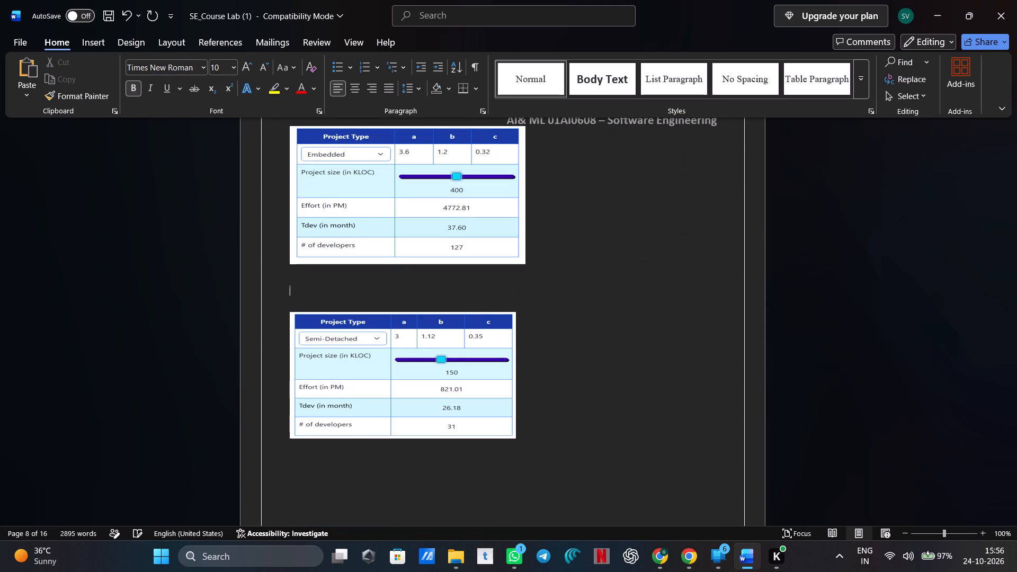
key(Down)
key(Up)
key(Down)
key(Right)
key(Down)
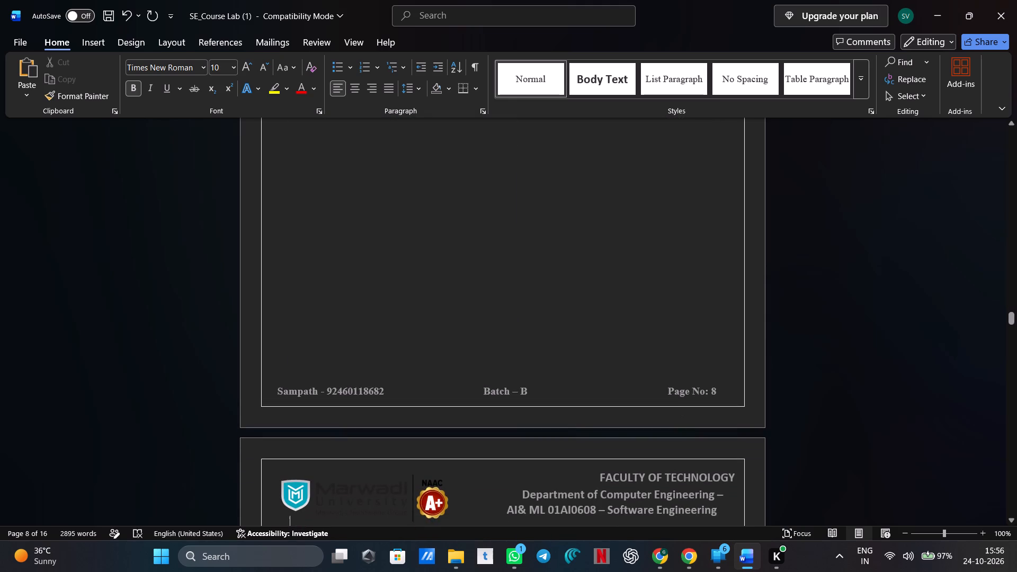
key(Up)
key(Return)
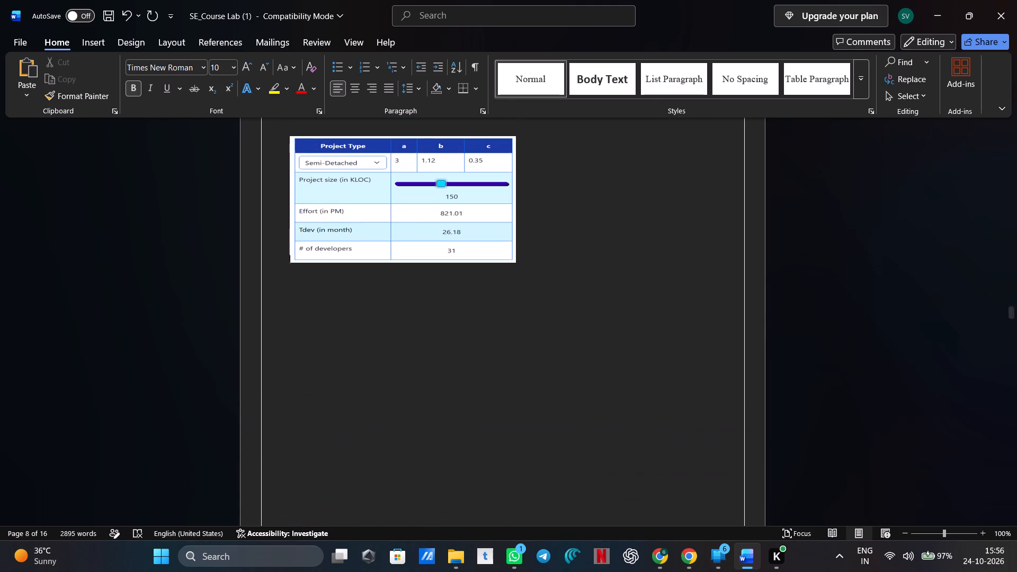
key(Down)
key(Right)
key(Up)
key(Up)
key(Up)
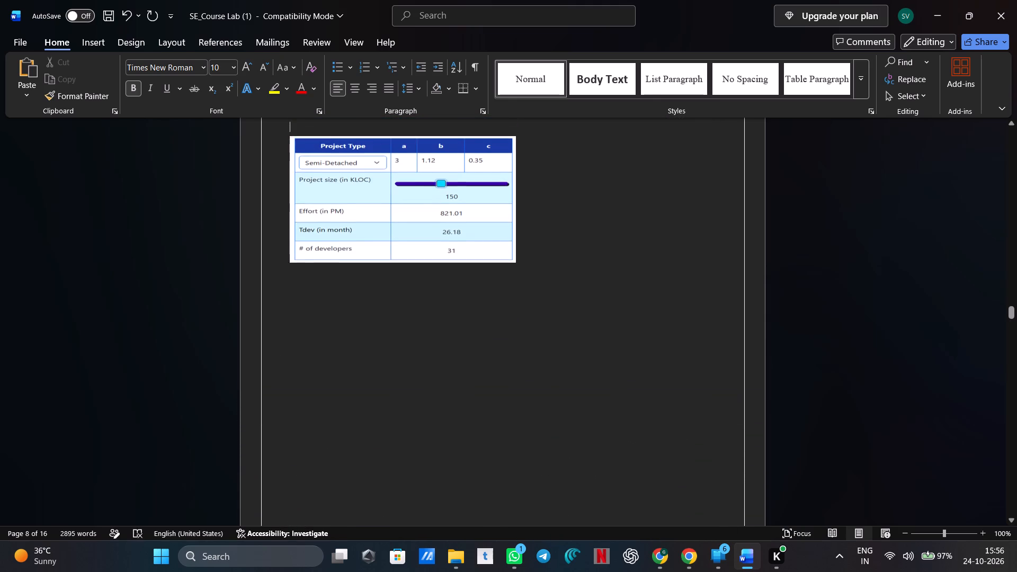
key(Down)
Insert twelve more blank lines directly above the Semi-Detached simulation image.
scroll(435, 228, up, 4)
click(302, 250)
click(303, 229)
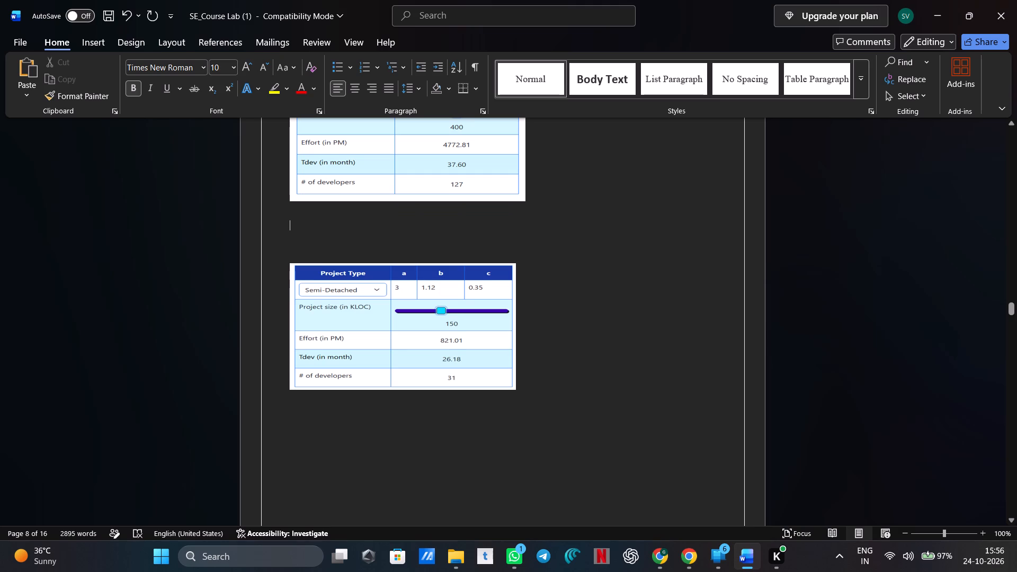
click(303, 218)
click(299, 255)
key(Return)
key(Return)
key(Return)
key(Return)
key(Return)
key(Return)
key(Return)
key(Return)
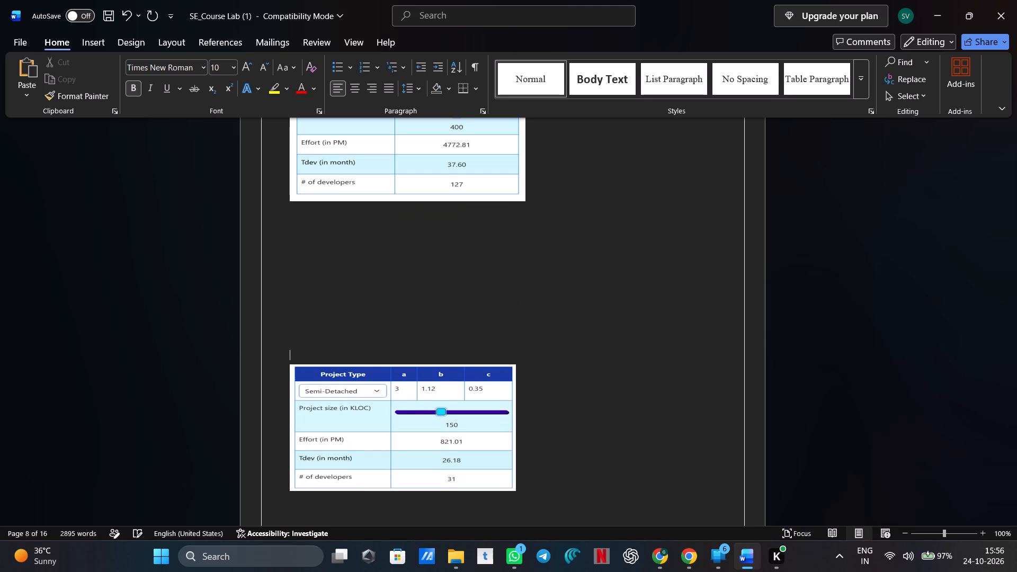
key(Return)
key(Return)
key(Return)
key(Return)
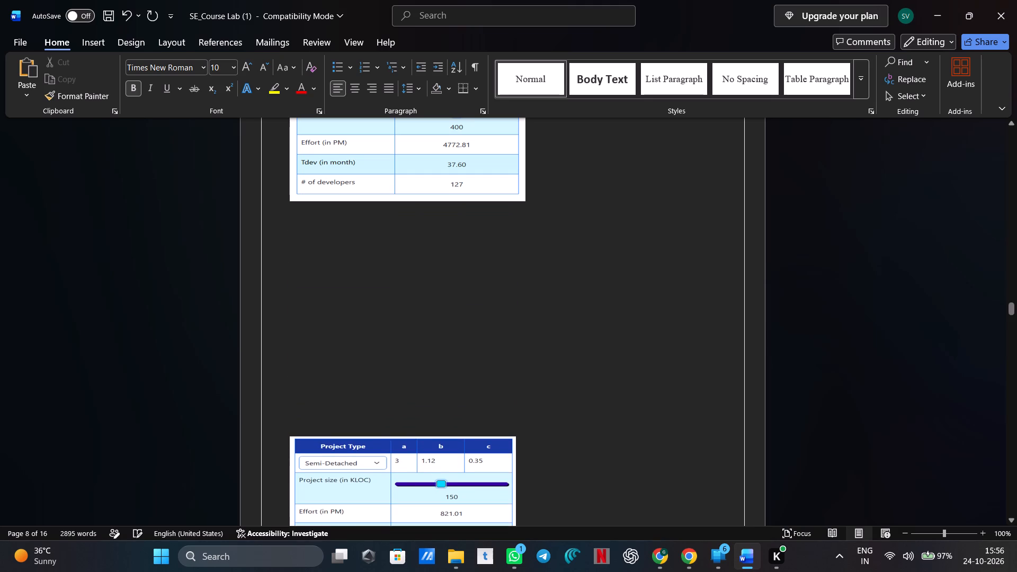
Move the Semi-Detached simulation image up to just below the Embedded image, leaving the blank lines beneath it.
click(360, 469)
drag(381, 469, 385, 442)
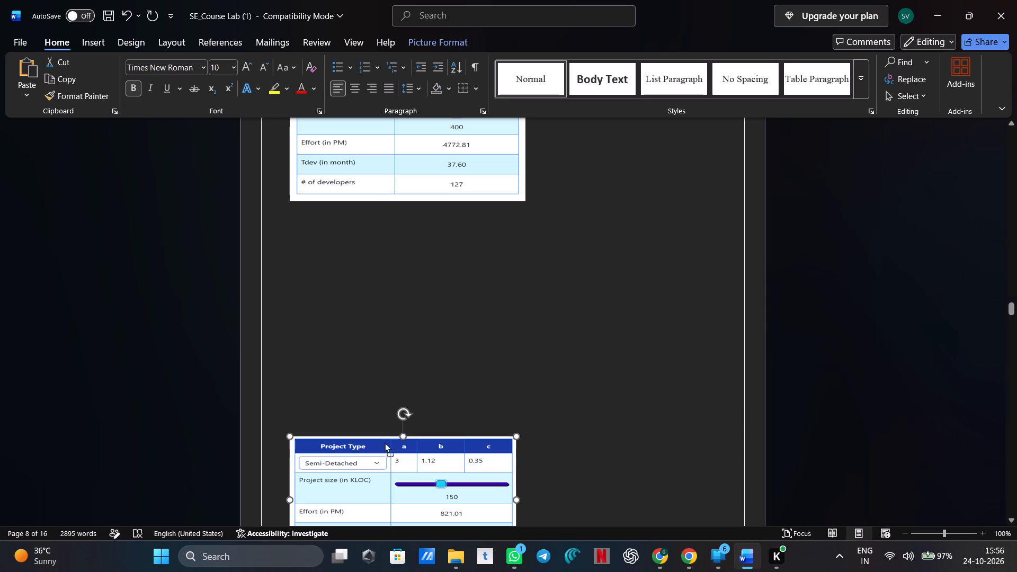
drag(385, 442, 389, 425)
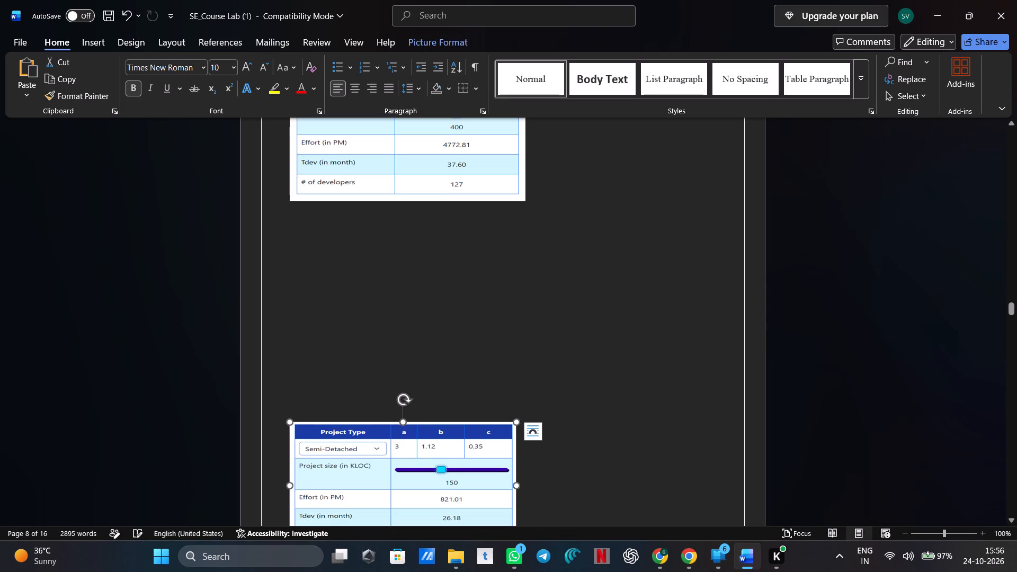
click(379, 488)
drag(364, 452, 382, 250)
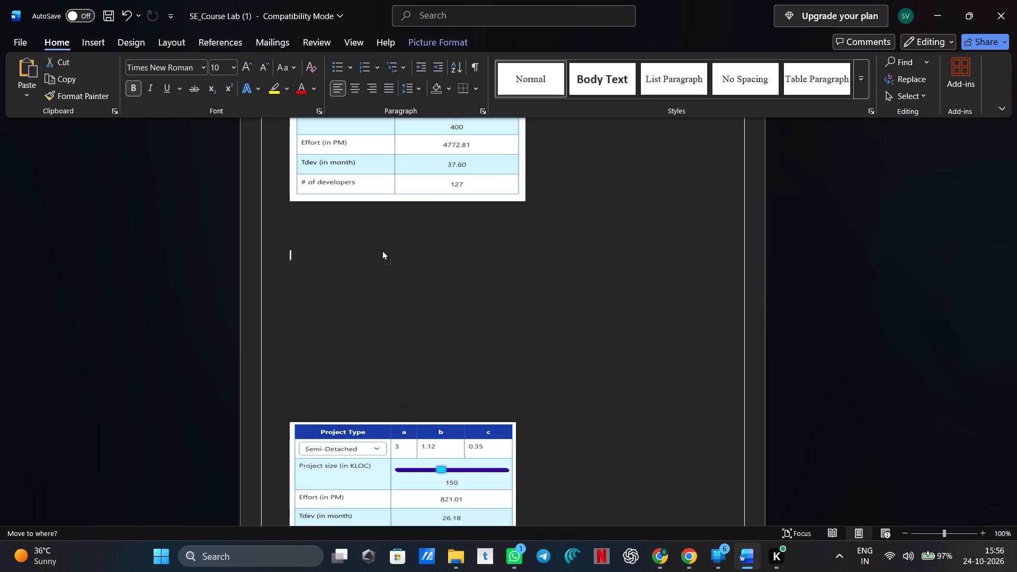
drag(382, 250, 382, 226)
Paste the copied Procedure section below the Semi-Detached simulation image and check its placement.
click(313, 390)
click(309, 437)
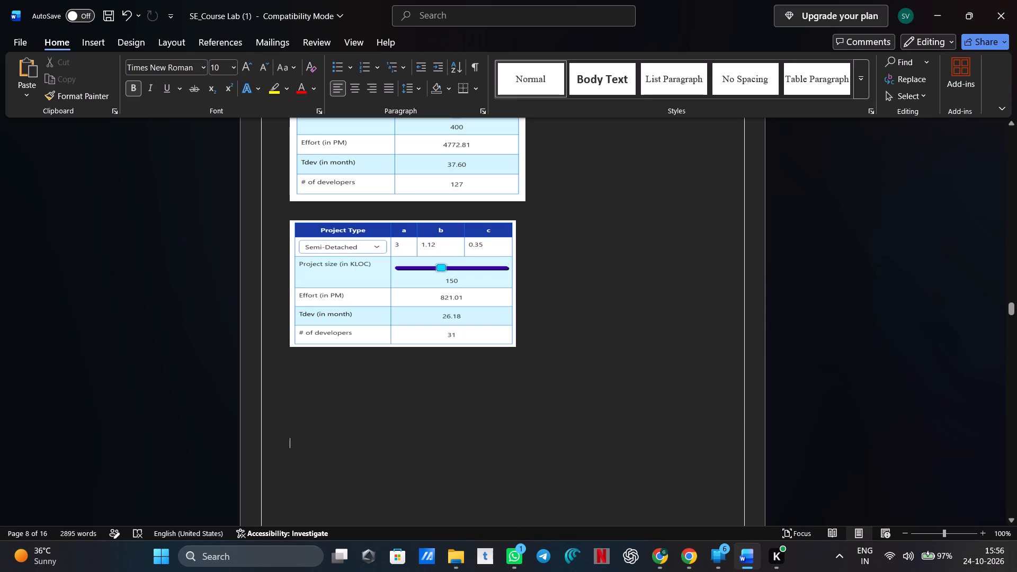
click(292, 385)
click(293, 369)
key(ctrl+v)
scroll(441, 329, down, 3)
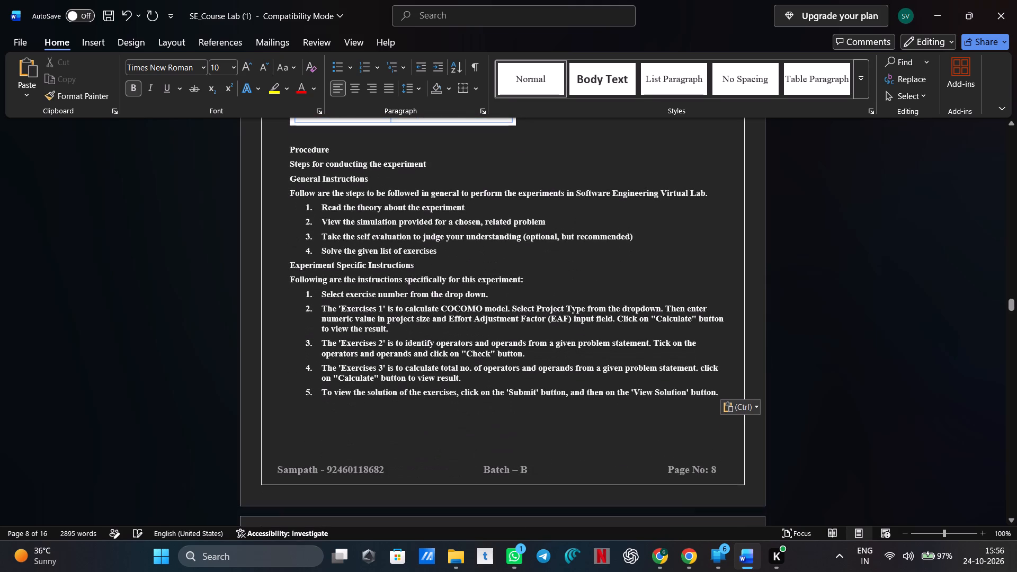
scroll(435, 333, up, 4)
scroll(406, 342, down, 1)
scroll(402, 346, up, 3)
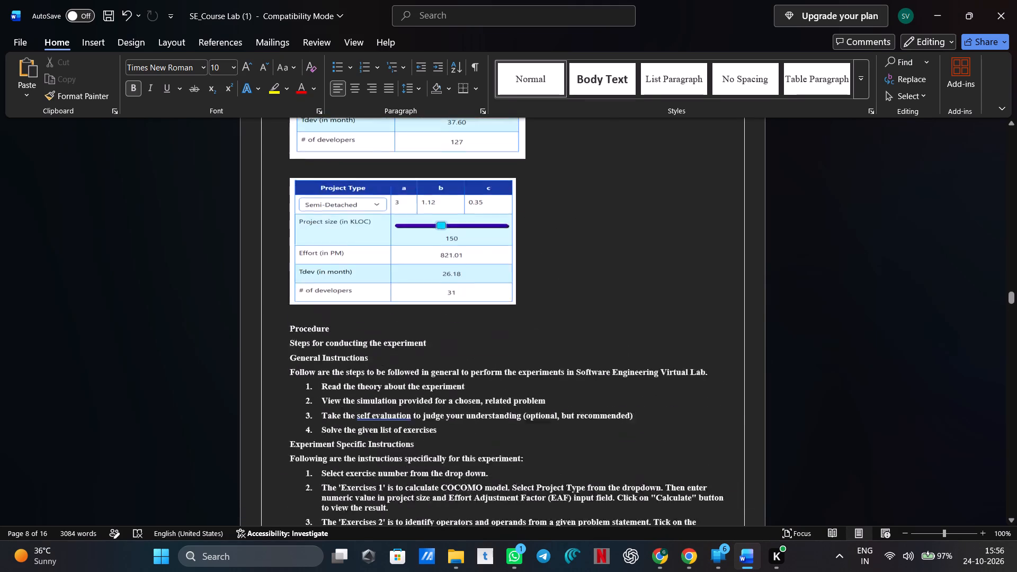
scroll(399, 350, up, 20)
scroll(399, 350, up, 6)
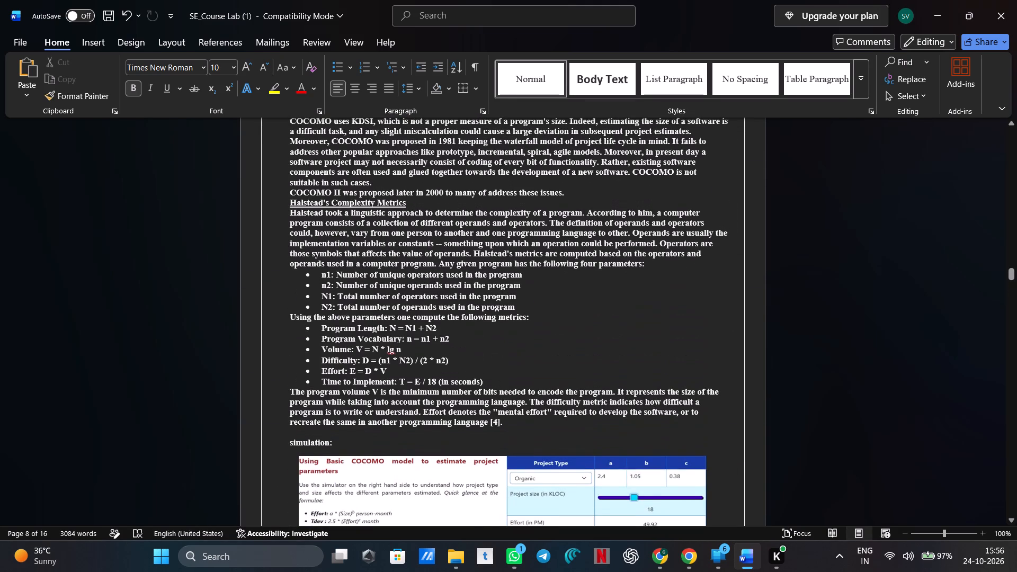
Review Experiment 2 from its Objectives and Theory through the simulation images and Procedure to the start of Experiment 3, checking the page layout.
scroll(318, 365, up, 3)
scroll(385, 344, up, 18)
scroll(394, 365, up, 4)
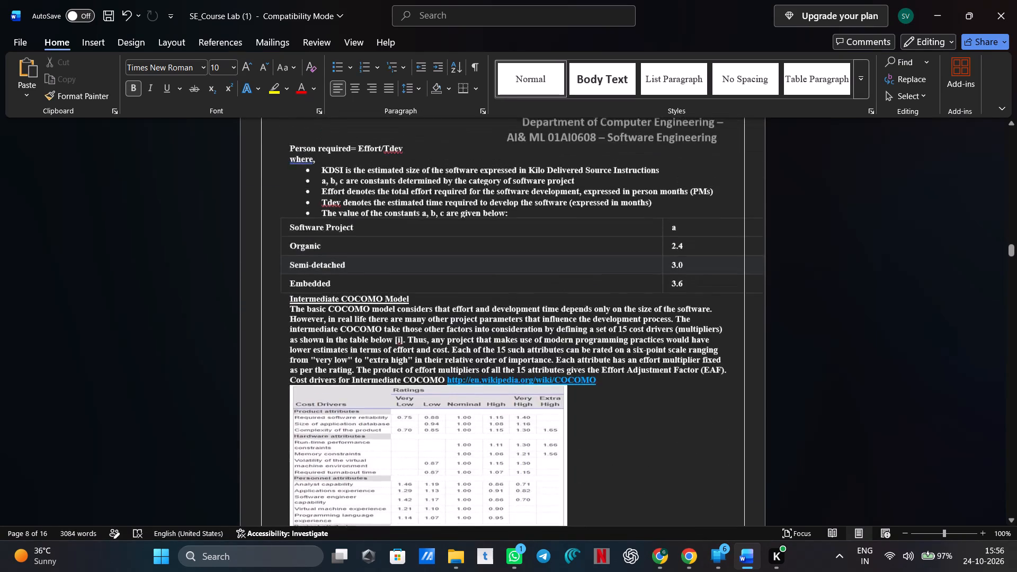
scroll(391, 367, up, 19)
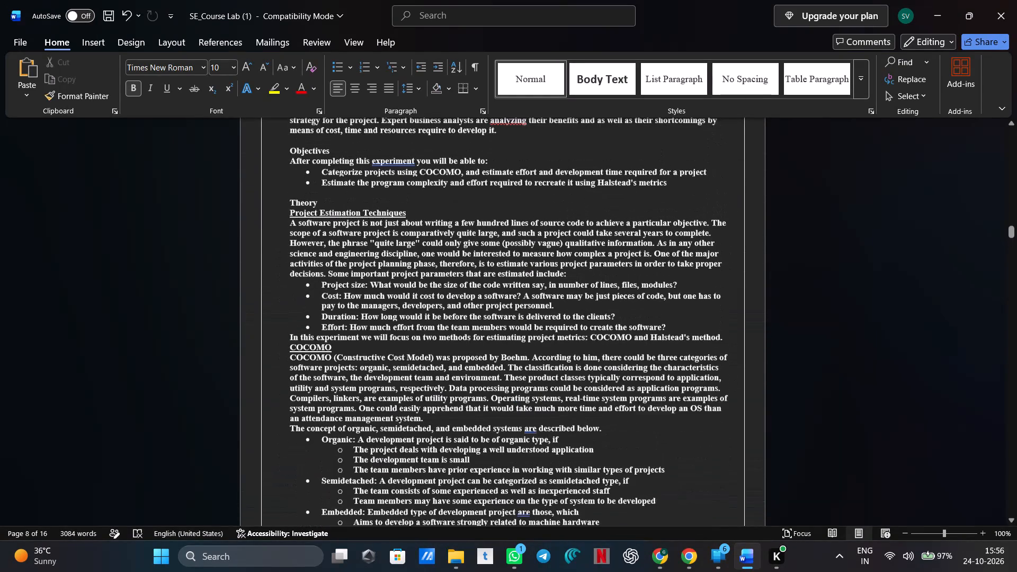
click(393, 305)
click(454, 273)
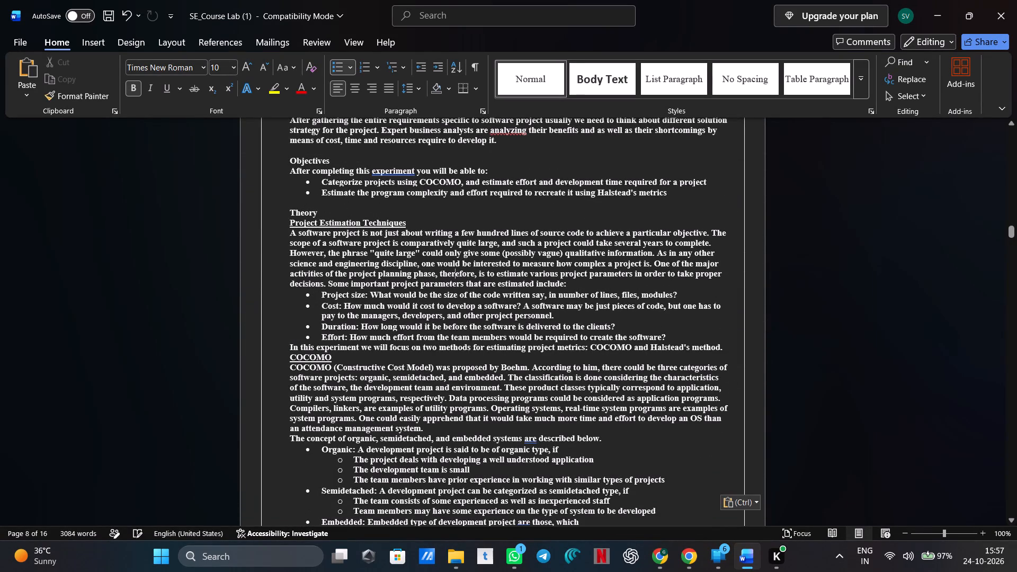
scroll(501, 338, down, 17)
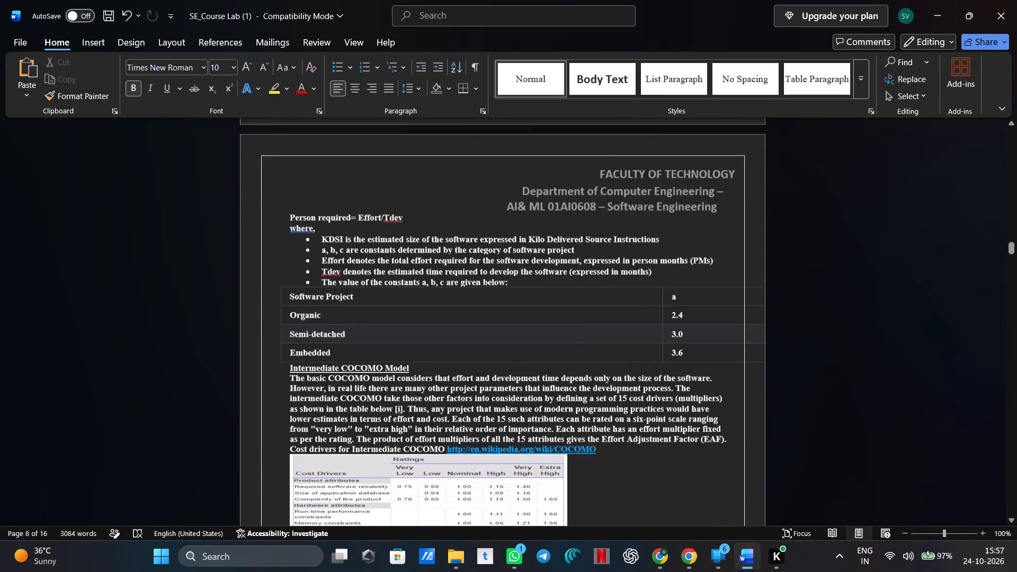
scroll(487, 341, down, 11)
scroll(489, 335, down, 19)
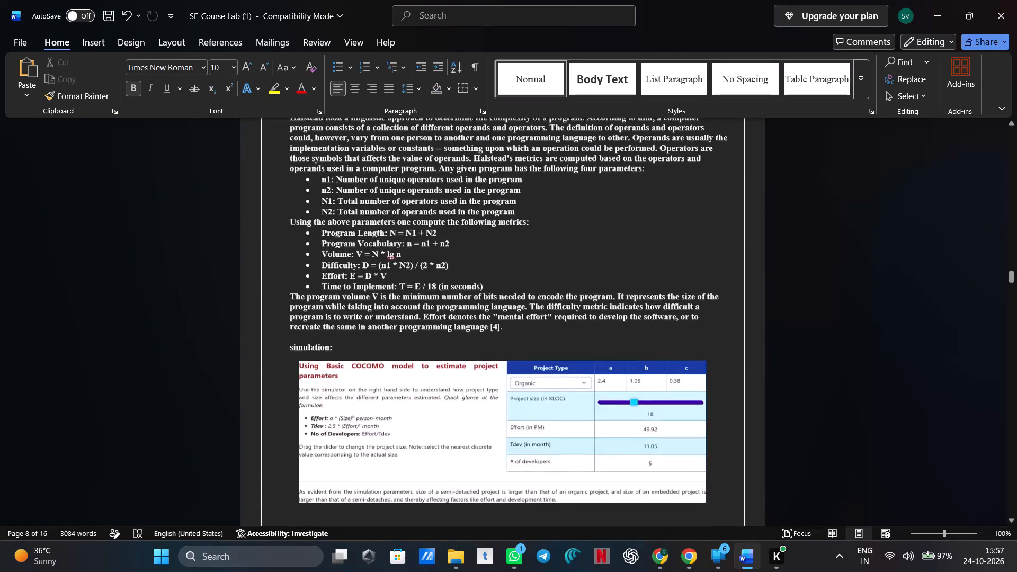
scroll(494, 330, up, 7)
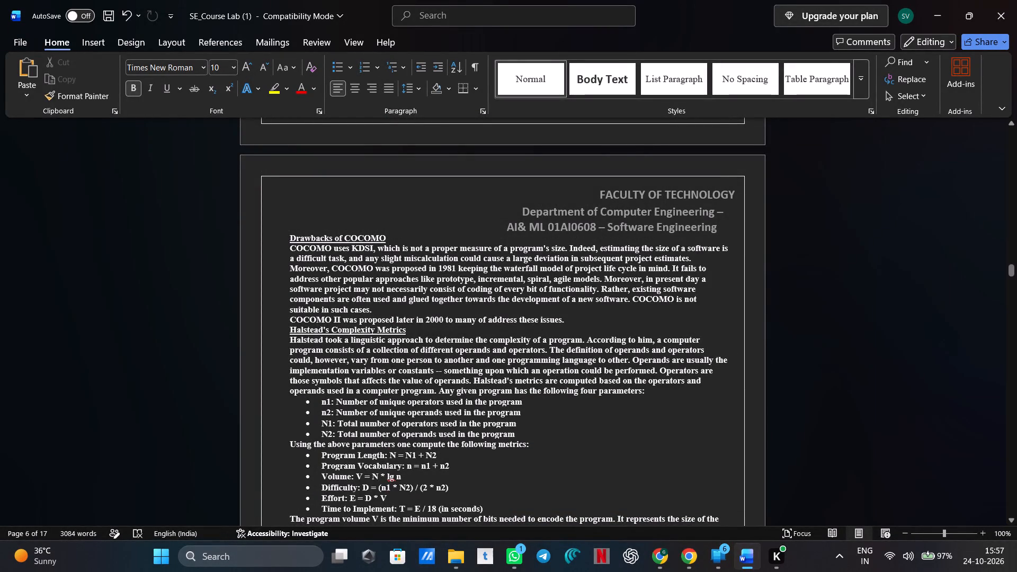
scroll(423, 339, down, 14)
scroll(481, 336, down, 6)
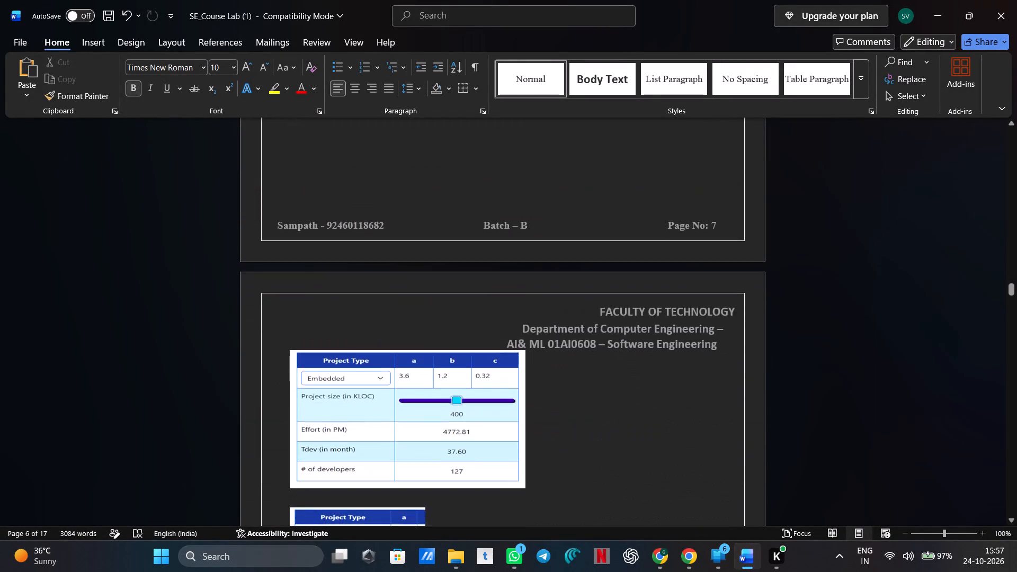
scroll(481, 336, down, 3)
scroll(453, 342, up, 14)
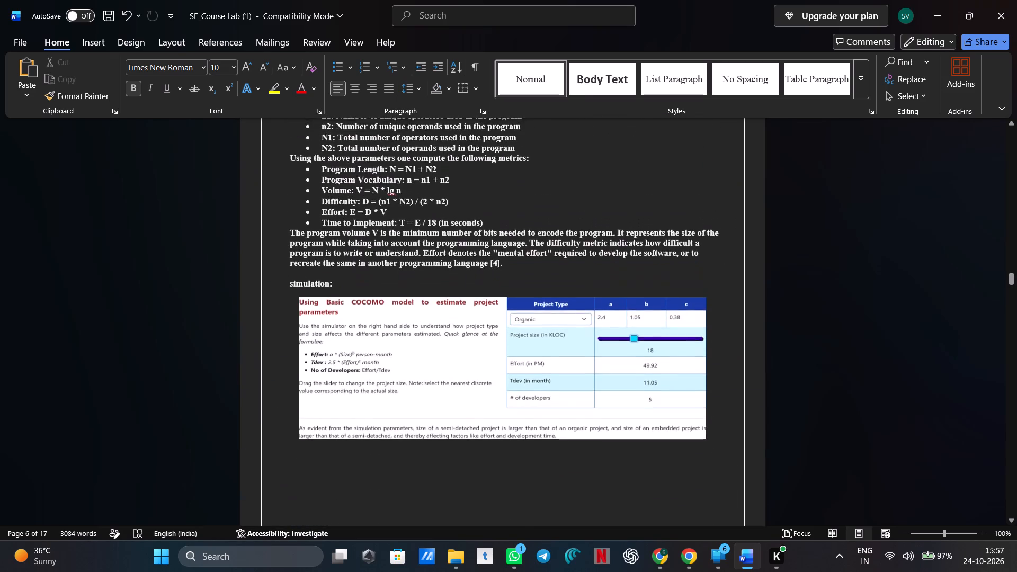
scroll(464, 360, down, 19)
scroll(451, 353, down, 9)
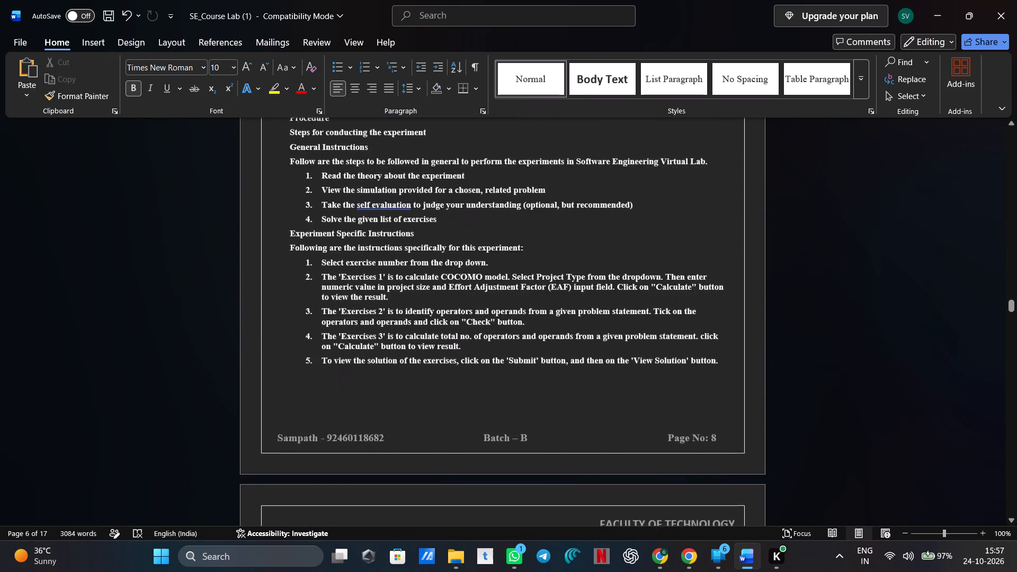
scroll(452, 352, down, 10)
scroll(457, 316, down, 20)
scroll(457, 316, down, 2)
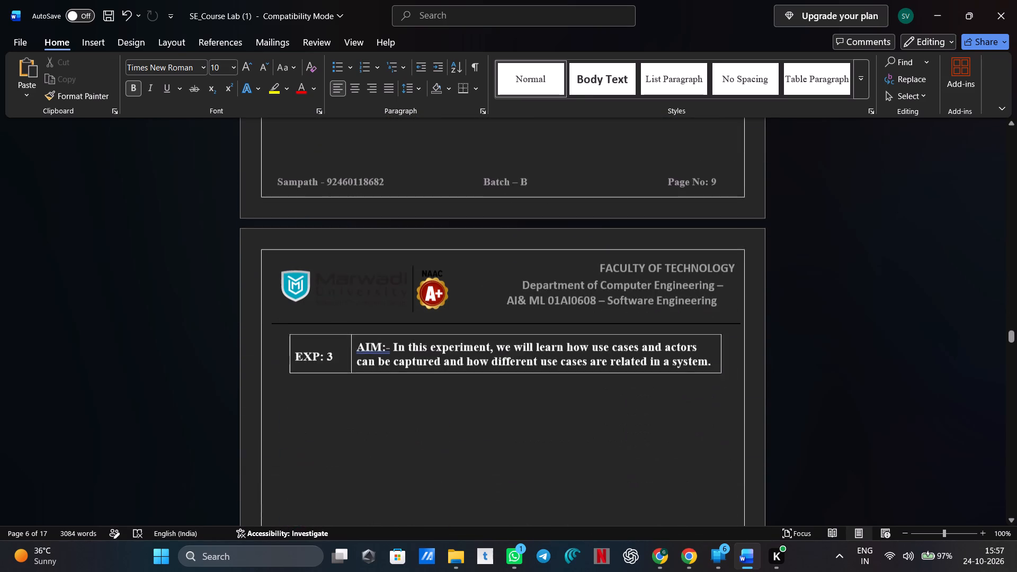
scroll(462, 323, down, 6)
Delete the empty line at the top of the blank page that follows Experiment 2's Procedure section.
scroll(462, 323, up, 20)
scroll(462, 323, up, 3)
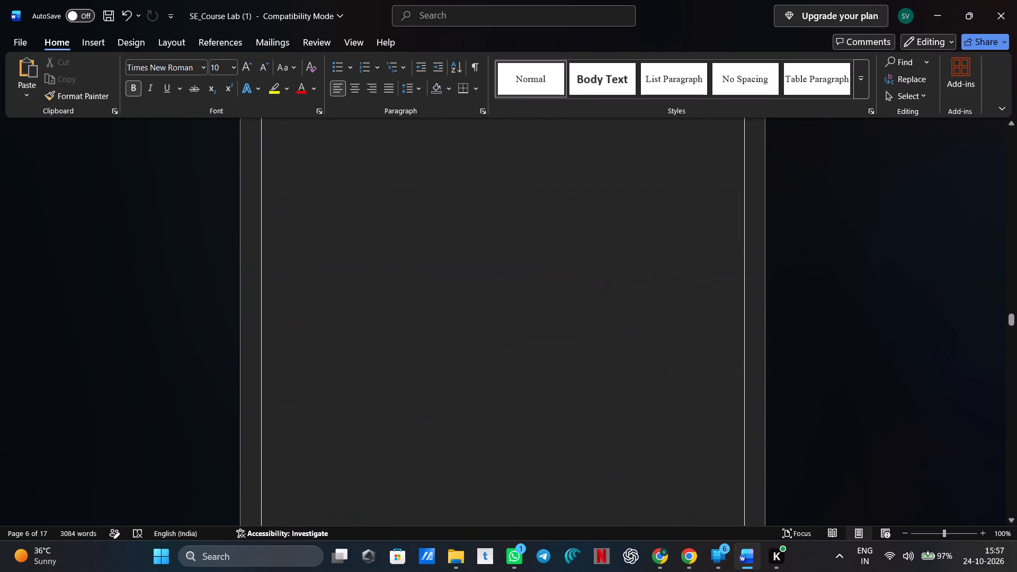
scroll(479, 366, up, 8)
click(314, 346)
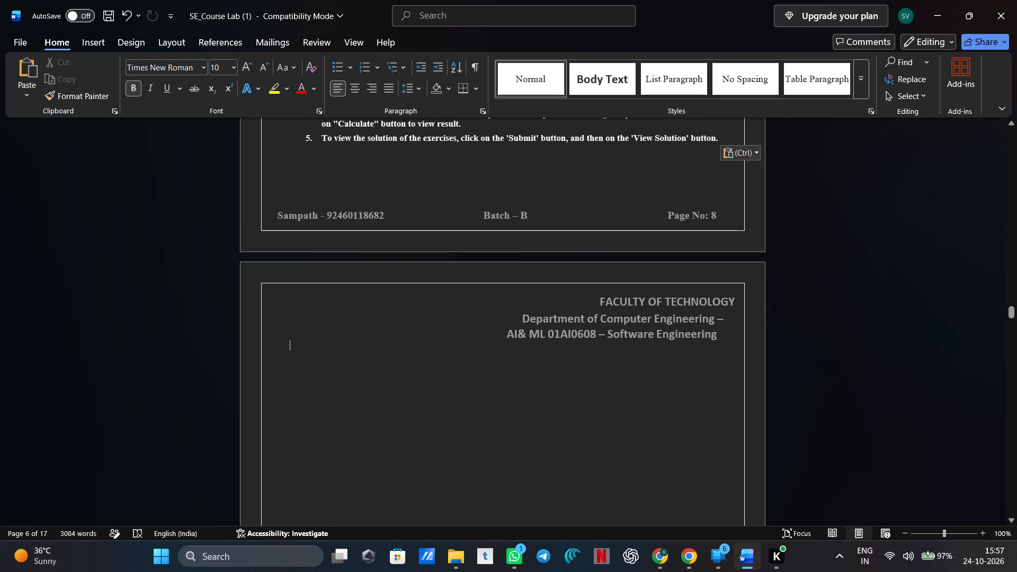
key(BackSpace)
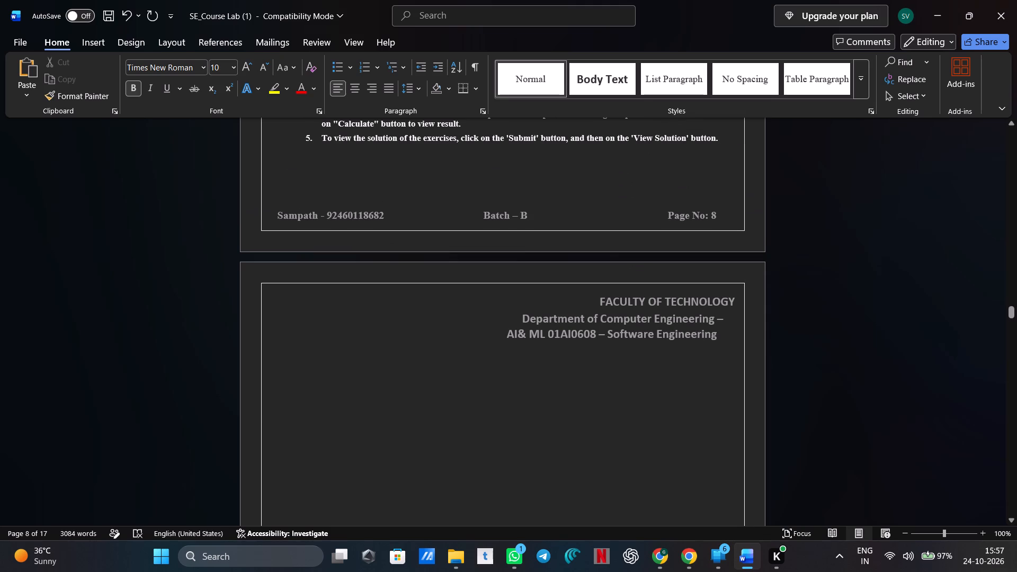
View the document as a multi-page overview at 30% zoom and remove the blank page between Experiment 2 and Experiment 3.
scroll(434, 341, down, 2)
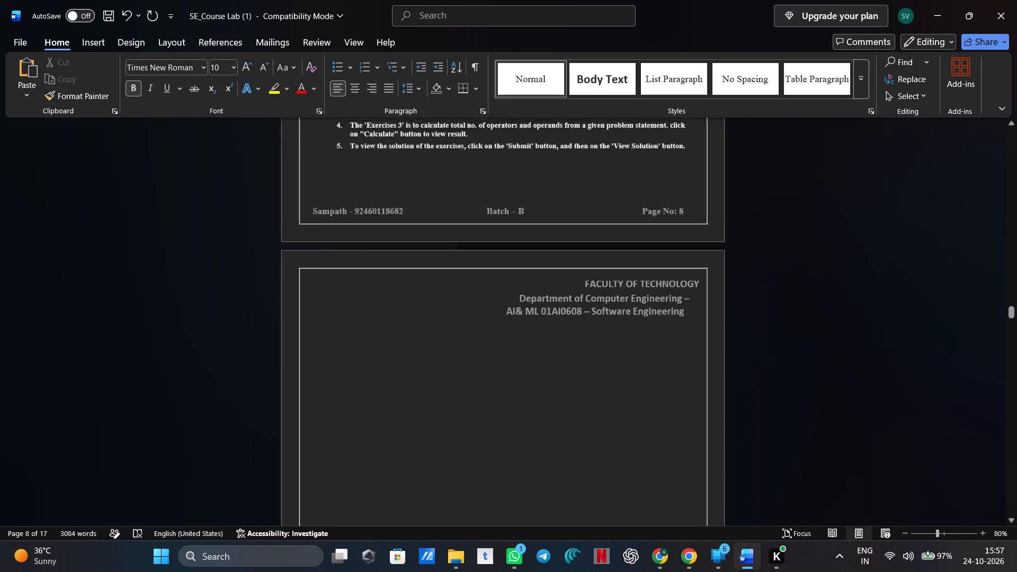
scroll(434, 341, down, 5)
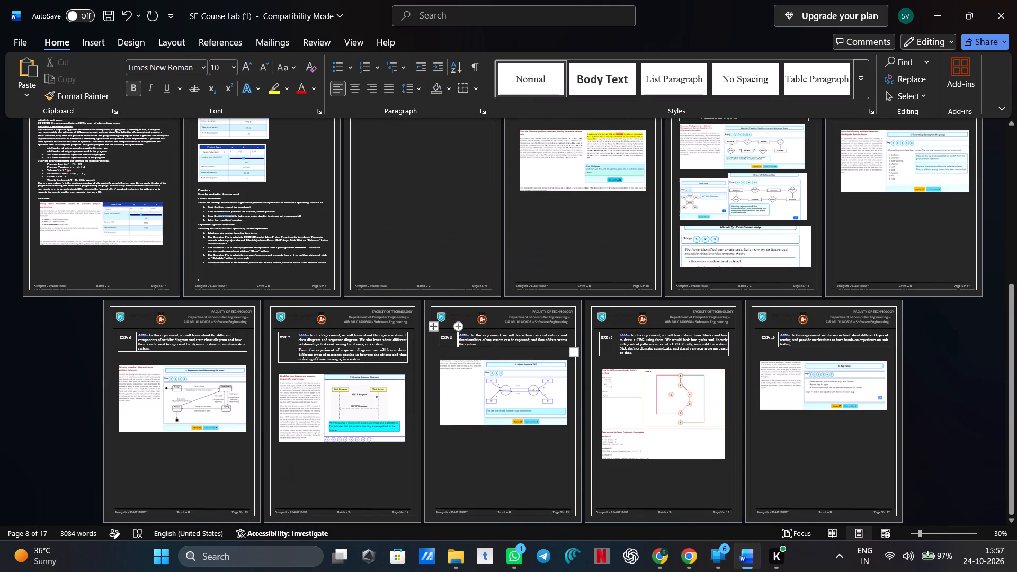
ctrl+scroll(452, 332, down, 2)
scroll(414, 249, up, 3)
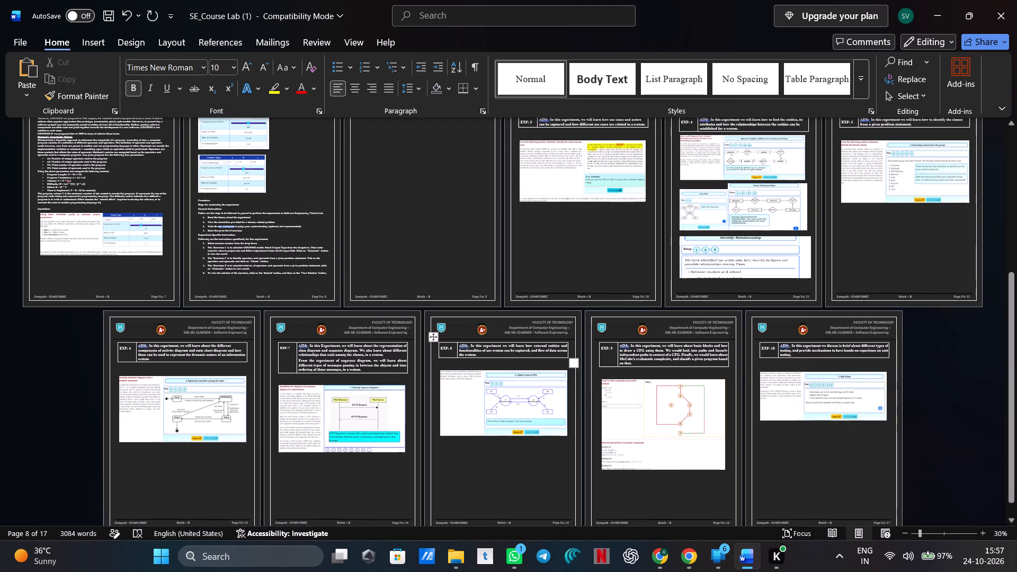
scroll(423, 265, up, 5)
scroll(423, 286, up, 19)
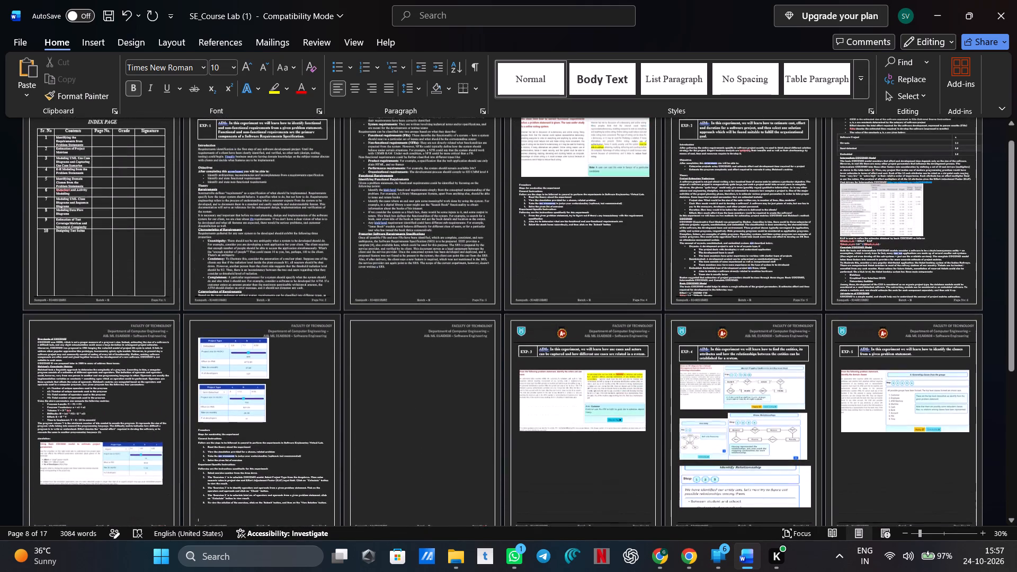
scroll(472, 301, up, 6)
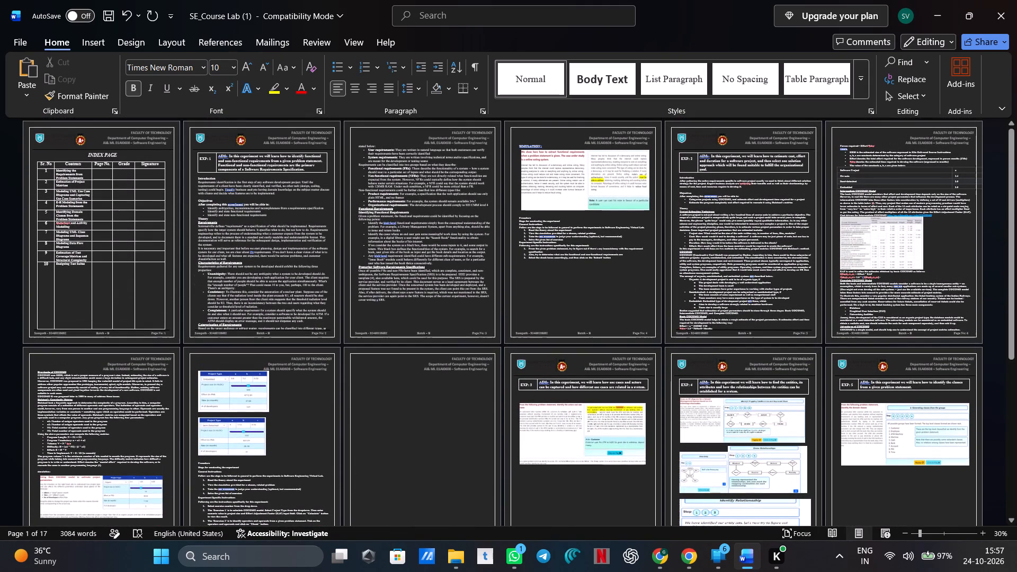
scroll(464, 316, down, 7)
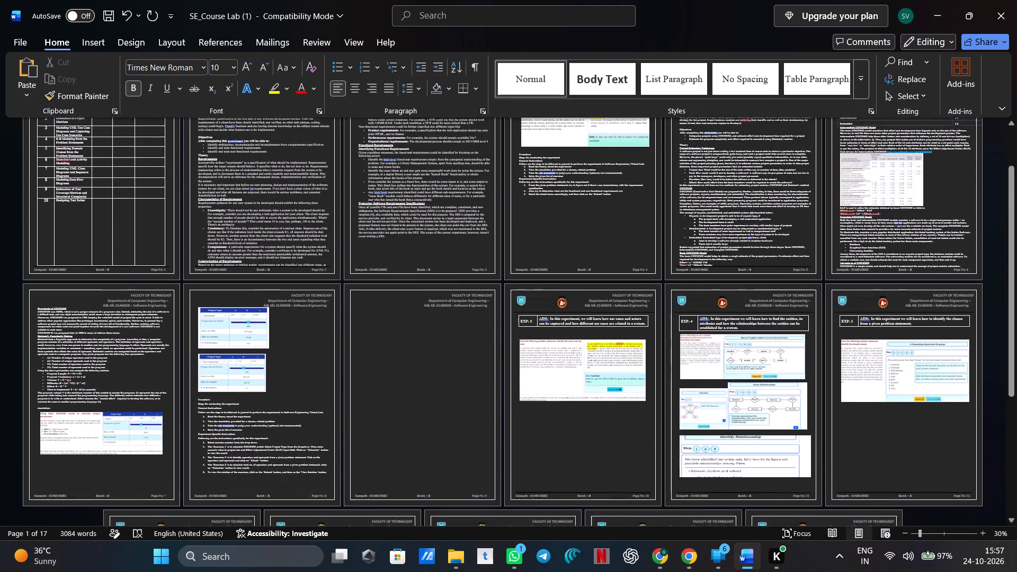
scroll(464, 316, down, 17)
scroll(458, 320, up, 7)
click(413, 302)
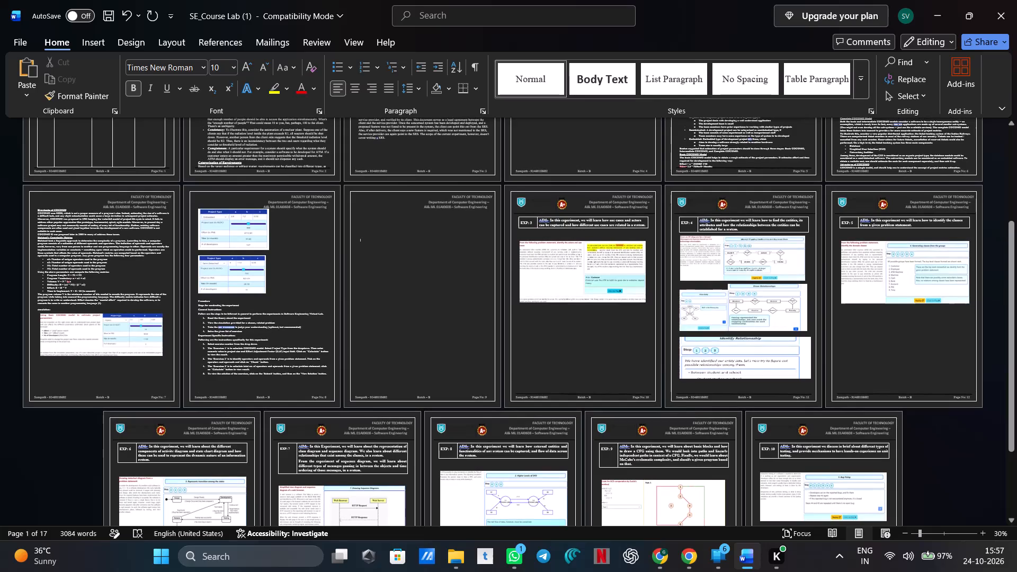
key(Delete)
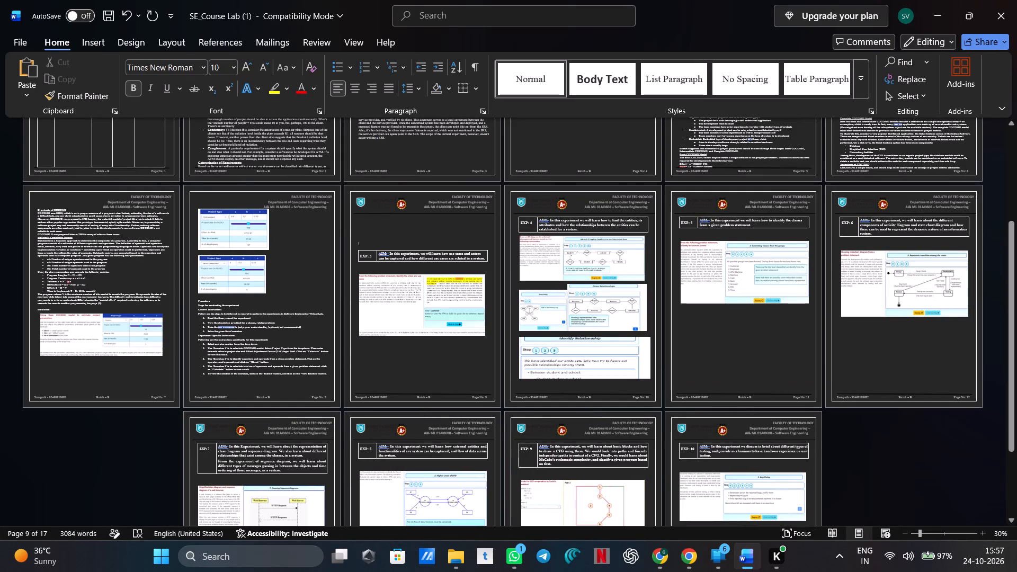
Return to 100% zoom and delete seven blank lines above the EXP: 3 title table.
scroll(400, 253, up, 6)
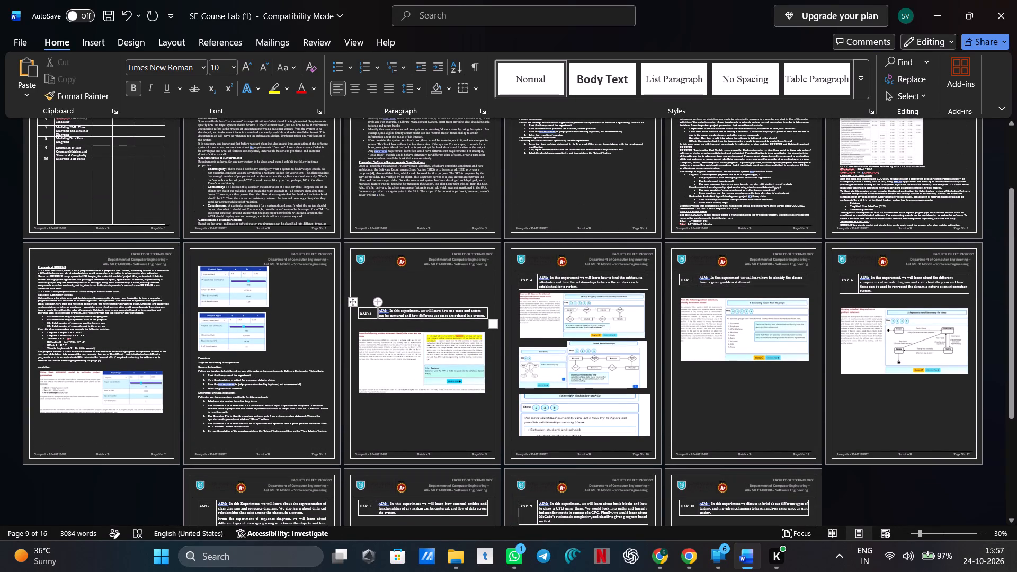
ctrl+scroll(407, 292, up, 2)
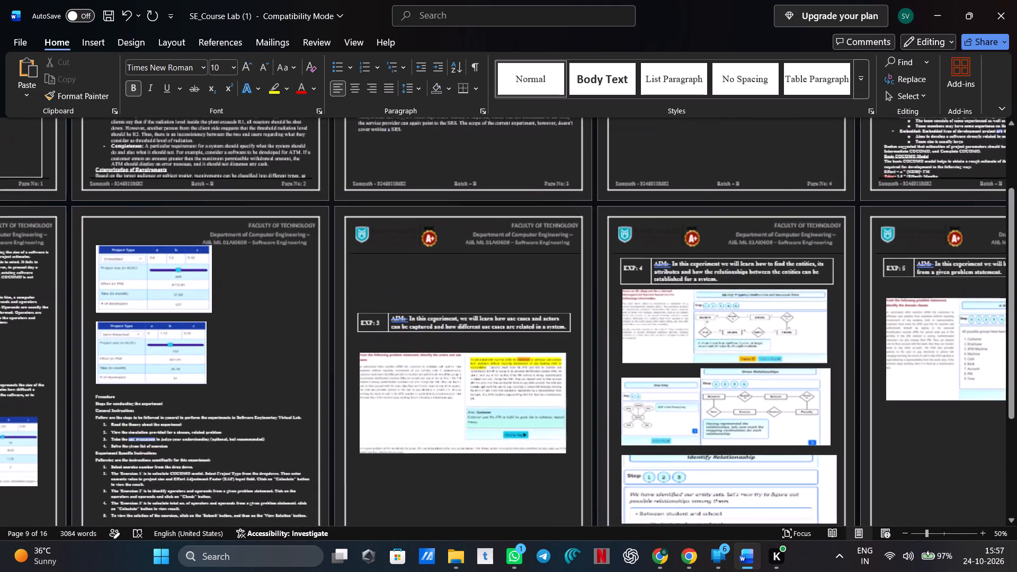
ctrl+scroll(407, 292, up, 3)
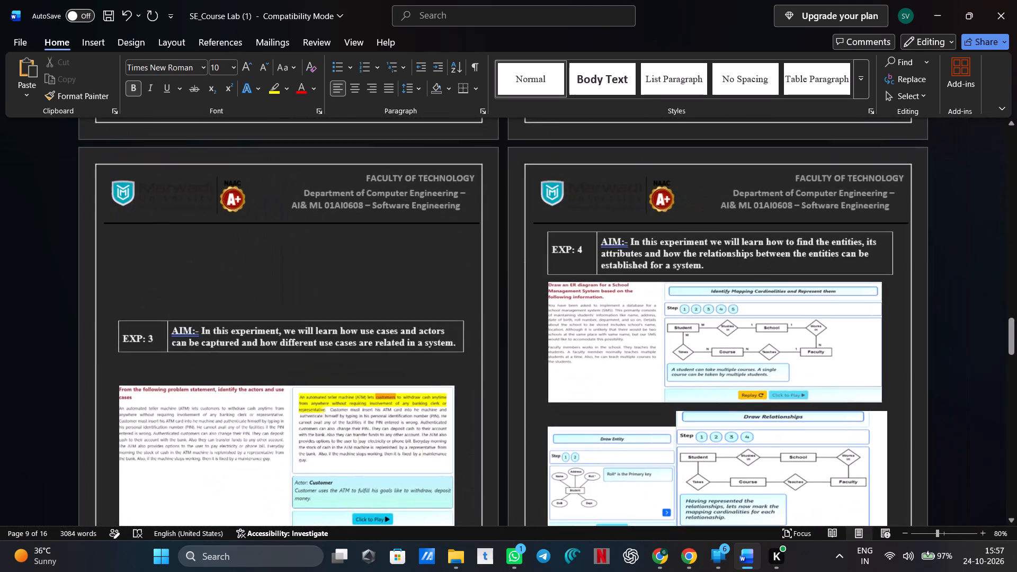
ctrl+scroll(407, 292, up, 2)
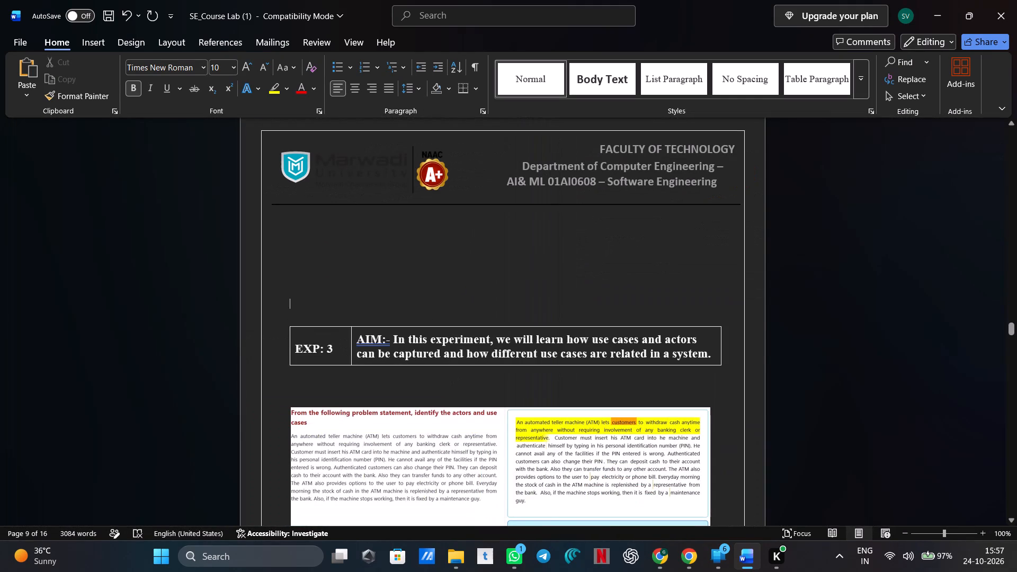
key(BackSpace)
key(BackSpace)
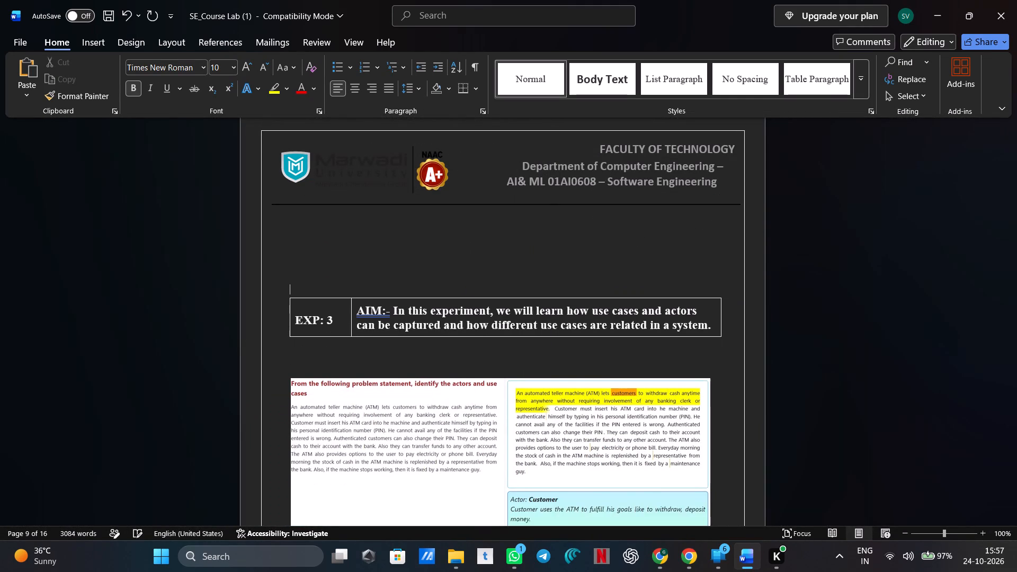
key(BackSpace)
key(BackSpace)
key(BackSpace)
key(BackSpace)
key(BackSpace)
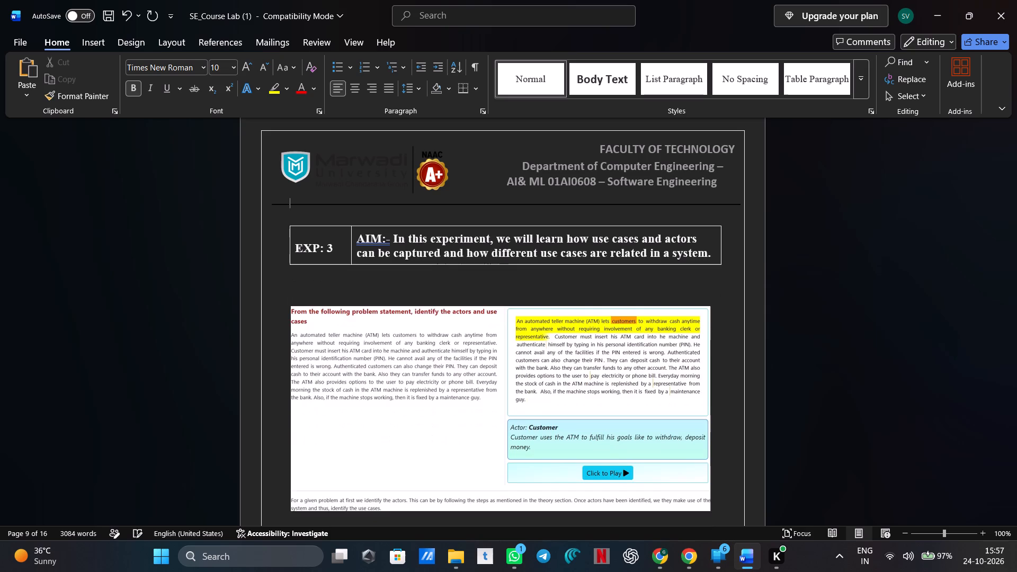
Check the end of Experiment 2's Procedure, delete one more blank line above the EXP: 3 title table, and undo the extra deletion after it.
scroll(398, 282, up, 5)
scroll(401, 350, up, 7)
scroll(340, 362, up, 4)
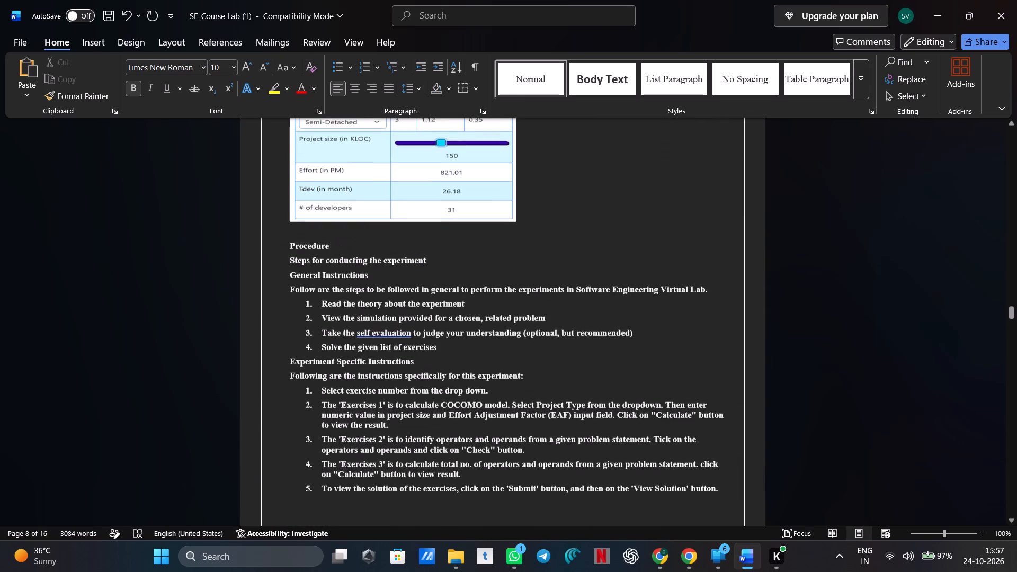
scroll(363, 347, down, 14)
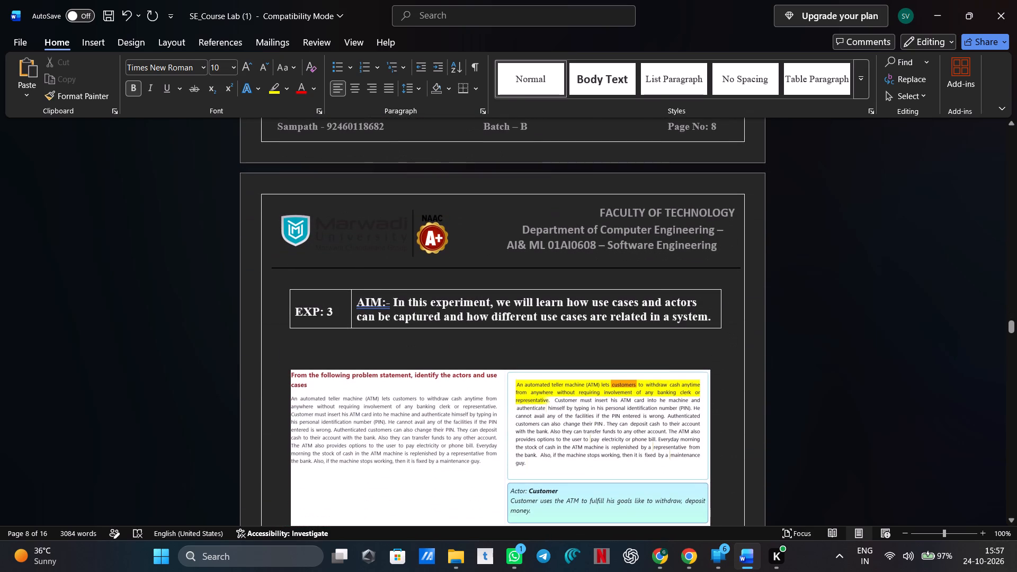
key(BackSpace)
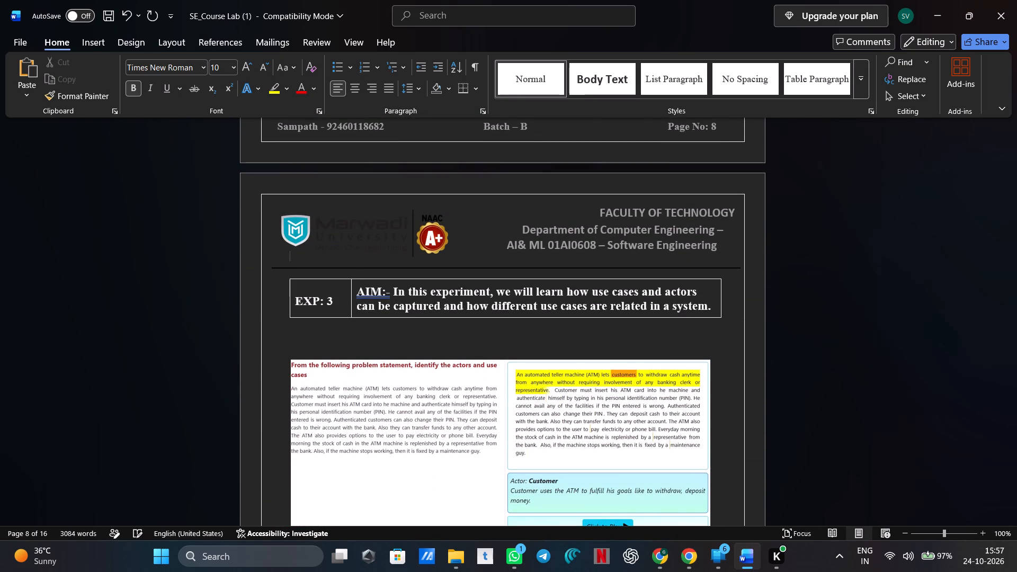
key(BackSpace)
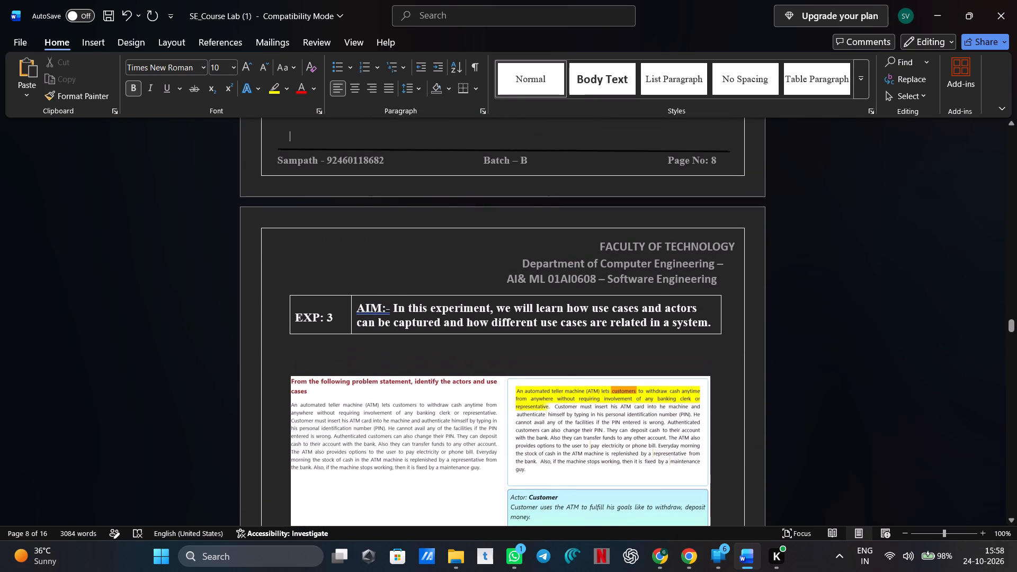
key(ctrl+z)
Delete one blank line between the EXP: 3 title table and the simulation image below it.
click(292, 367)
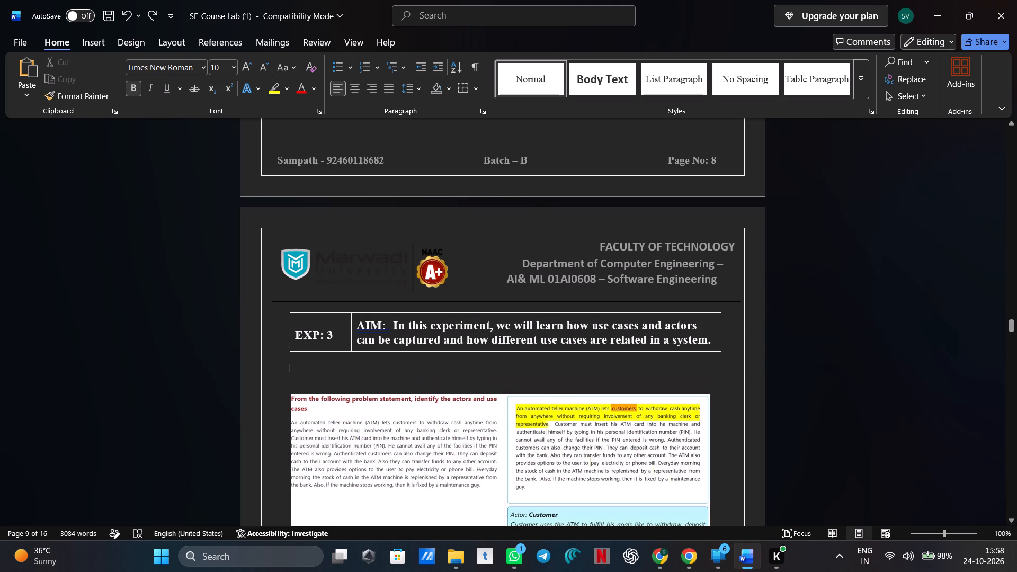
key(BackSpace)
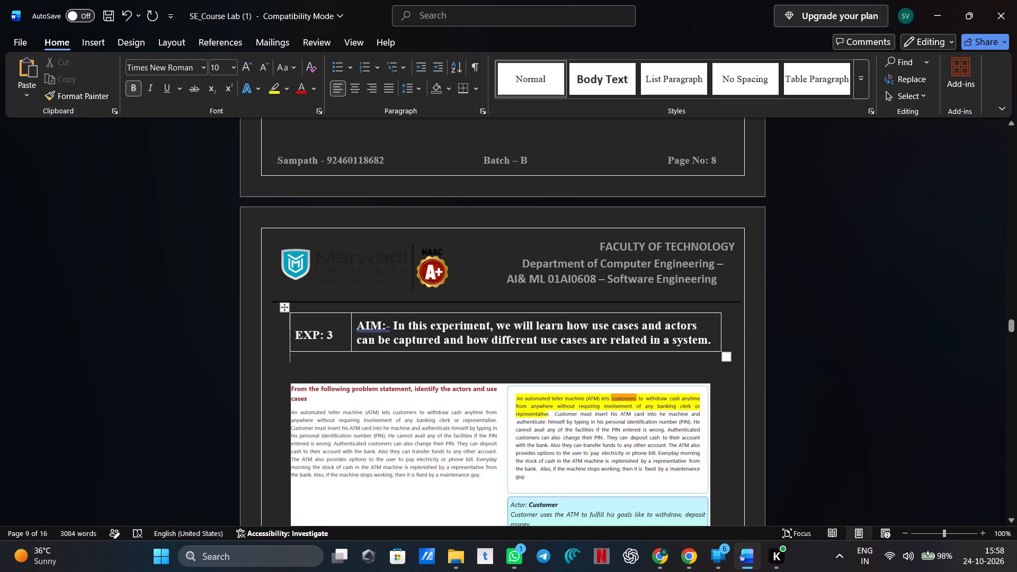
Switch to Chrome and open the Software Engineering lab's home page in the other Virtual Labs tab.
key(alt+Tab)
click(395, 215)
scroll(354, 230, up, 4)
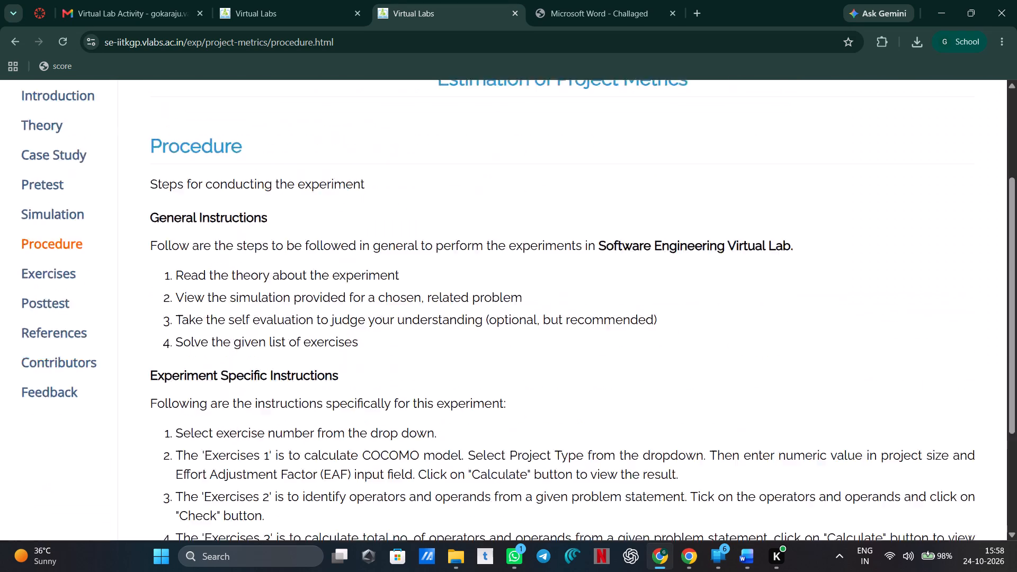
scroll(344, 236, up, 16)
click(288, 0)
click(372, 171)
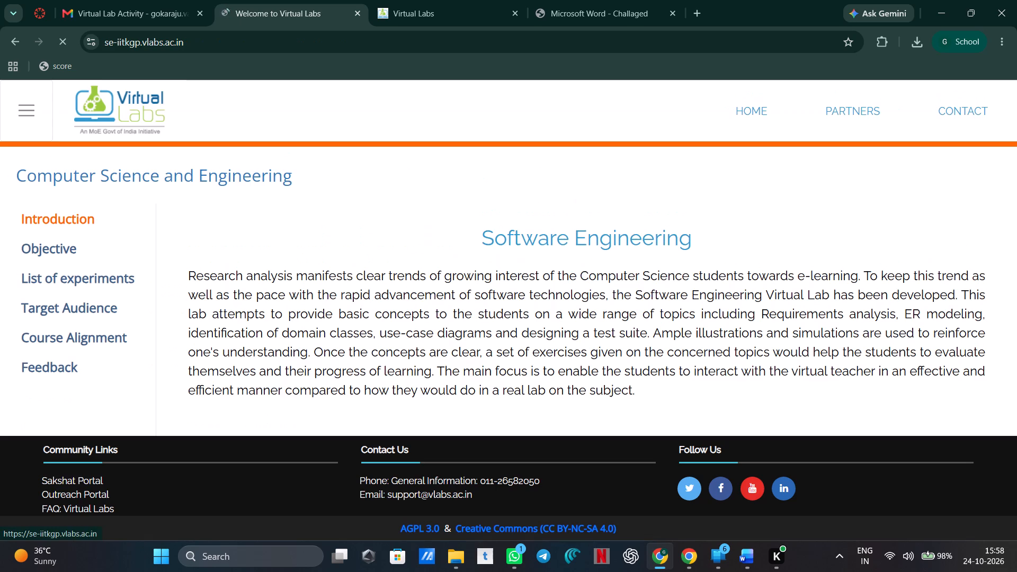
From the list of experiments, open Modeling UML Use Case Diagrams and Capturing Use Case Scenarios in a new tab and close the extra Virtual Labs tab.
scroll(188, 288, up, 6)
click(78, 274)
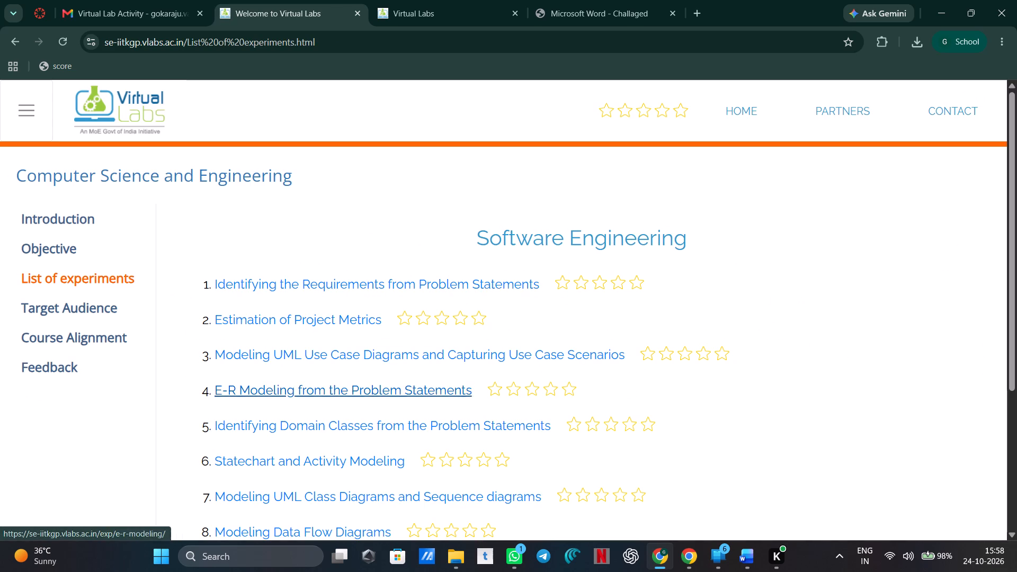
right_click(262, 355)
click(347, 195)
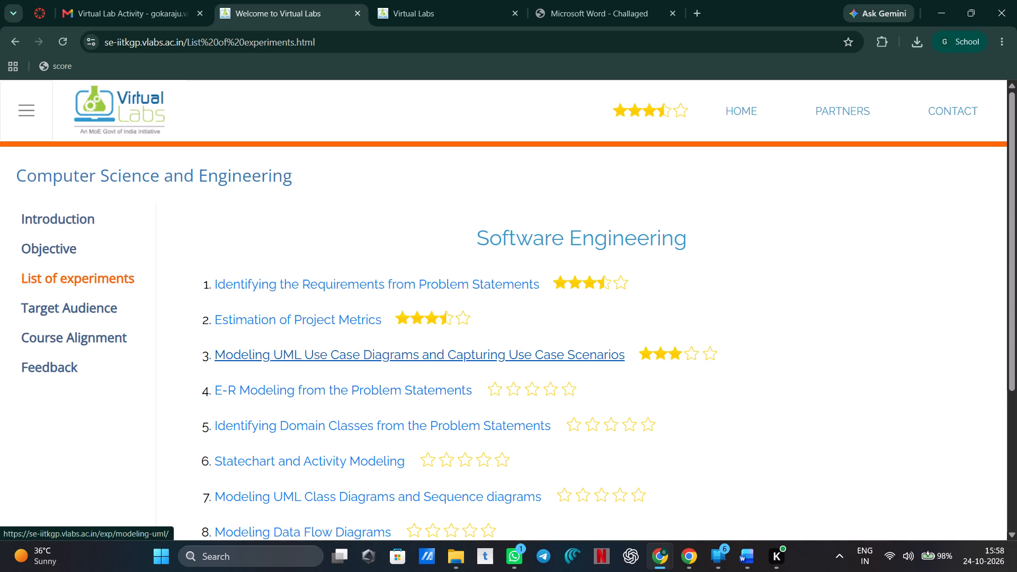
click(1016, 0)
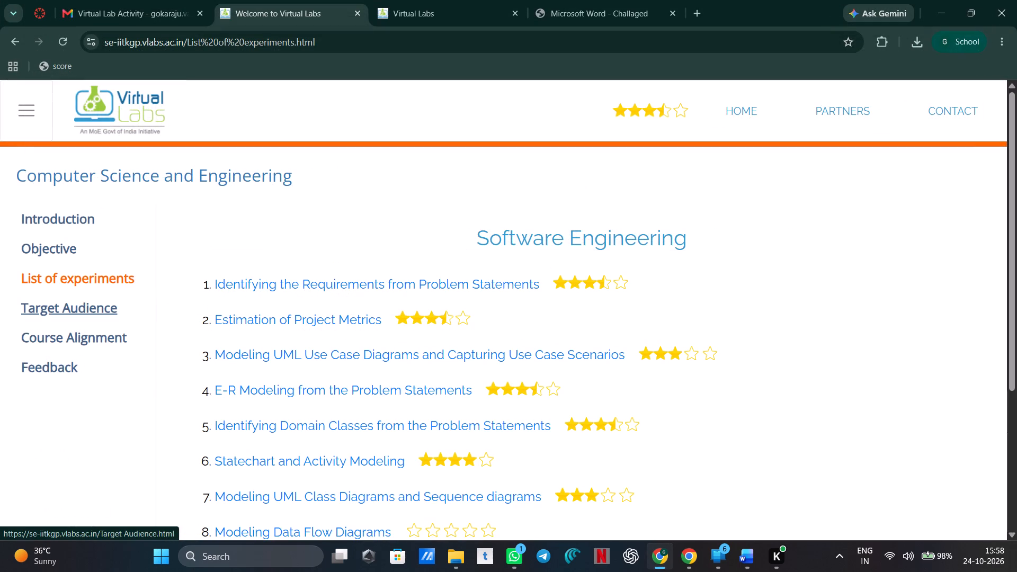
right_click(278, 347)
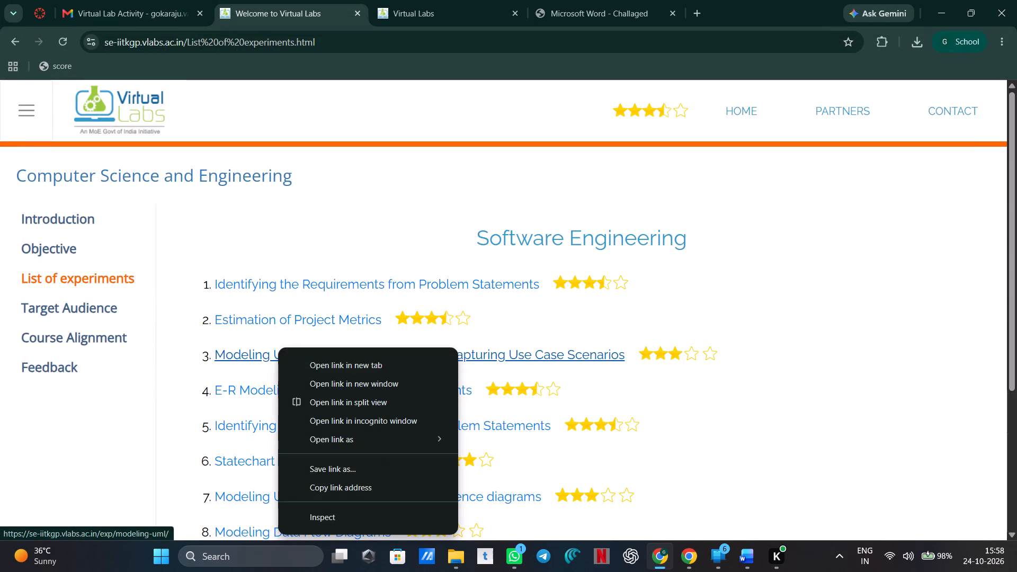
click(342, 367)
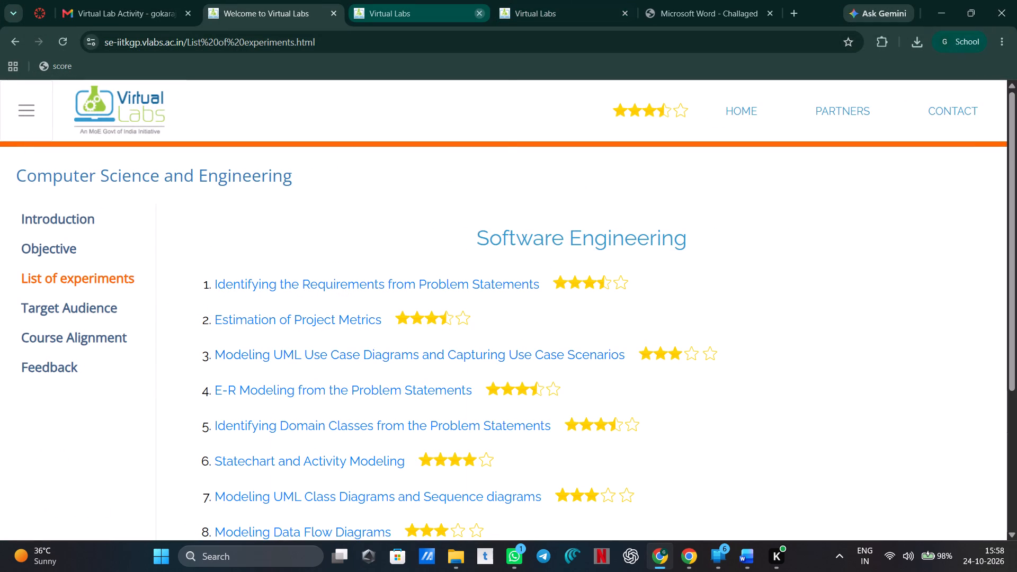
click(477, 17)
click(391, 16)
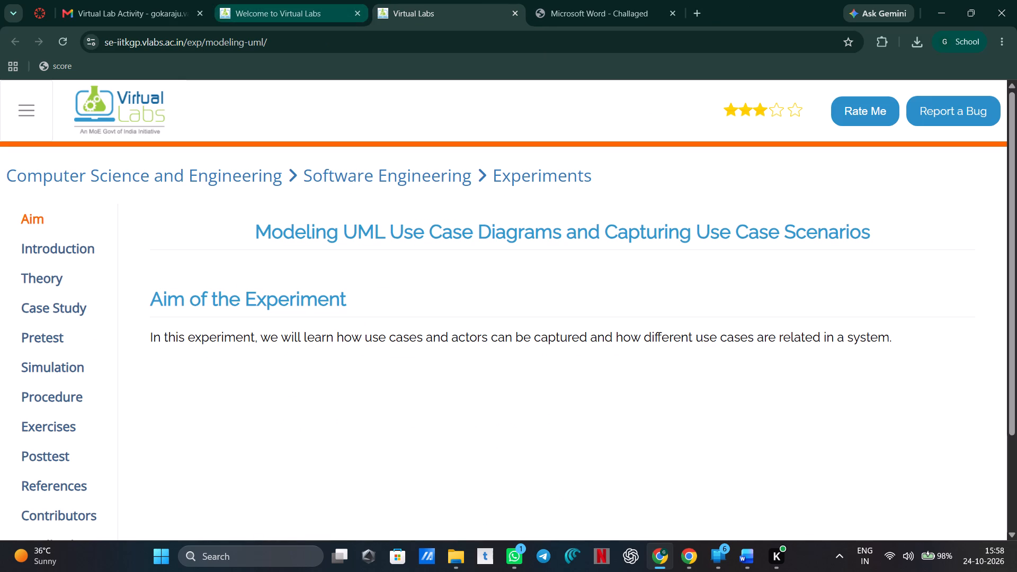
click(297, 17)
click(418, 0)
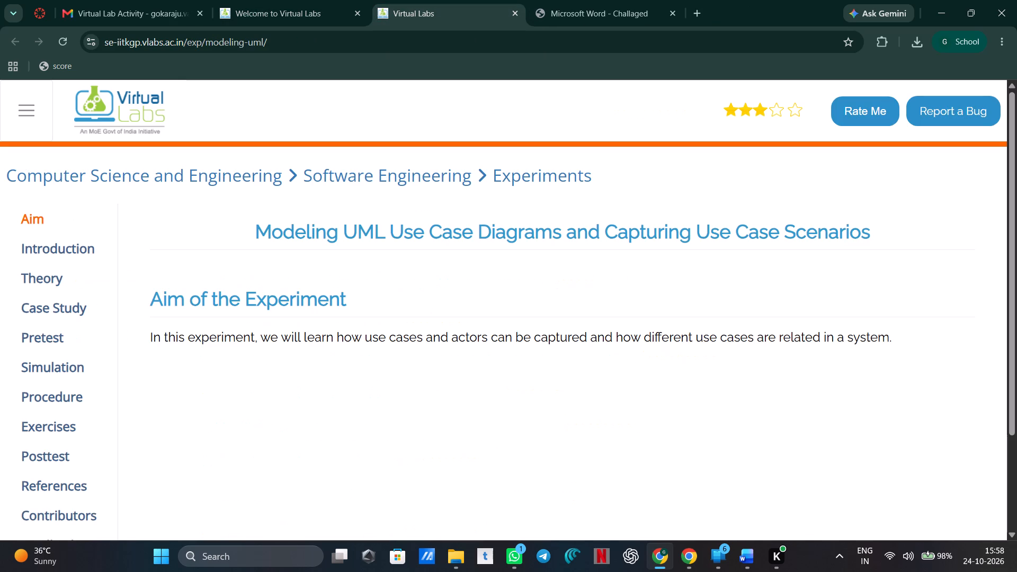
Copy the experiment's Introduction heading and paragraph into the Word document below the EXP: 3 title table, and add a new line after it.
click(36, 245)
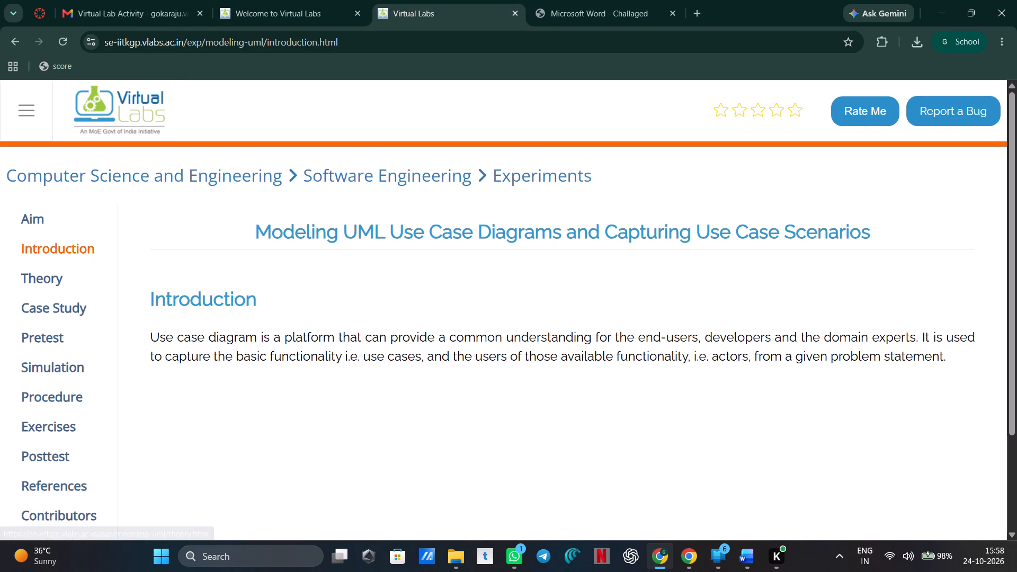
drag(148, 292, 1016, 356)
key(ctrl+c)
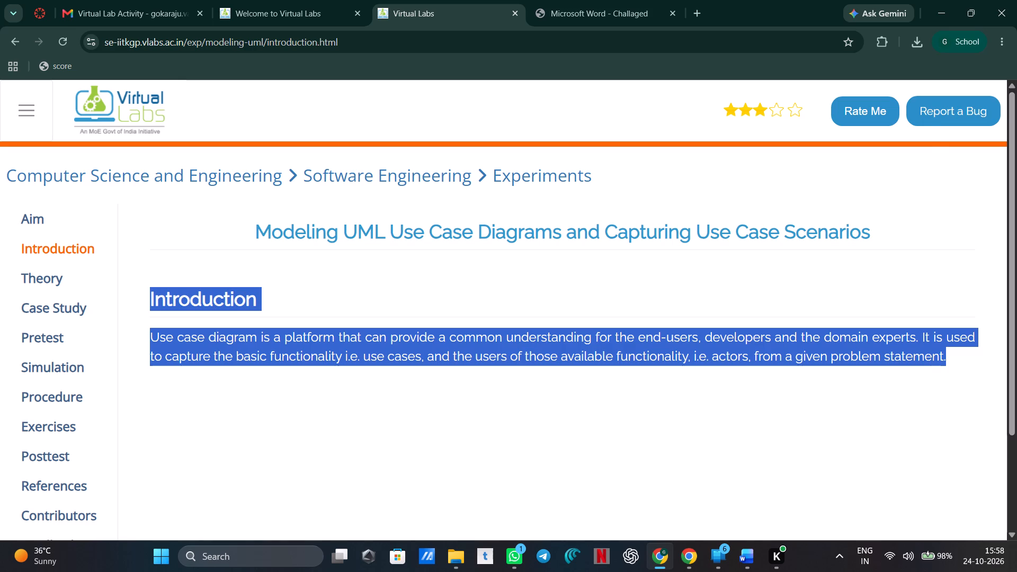
key(alt+Tab)
key(ctrl+v)
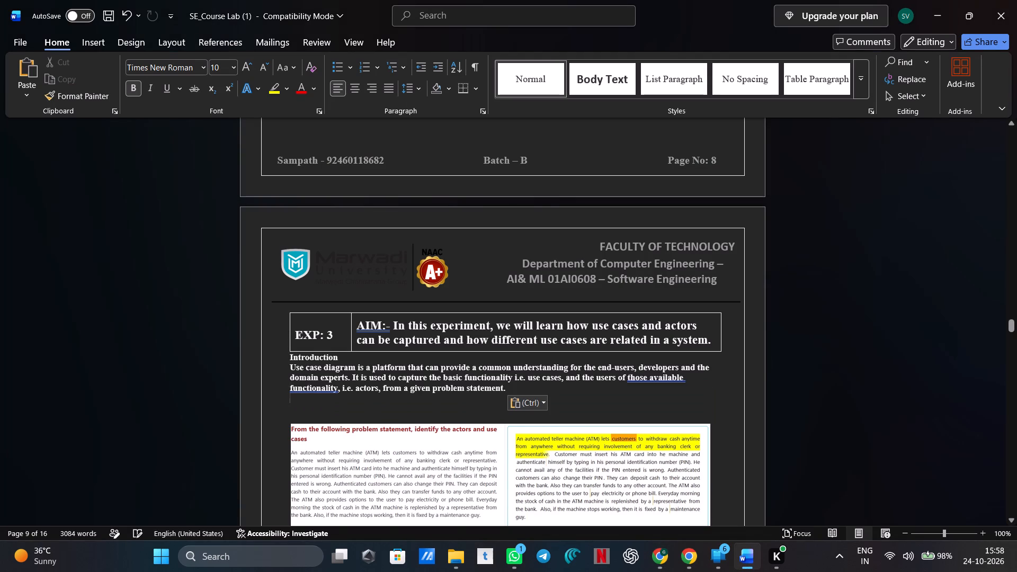
key(Return)
Copy the Objectives heading and its three bullets from the experiment's Theory page in Chrome and paste them below the Introduction in Word.
key(alt+Tab)
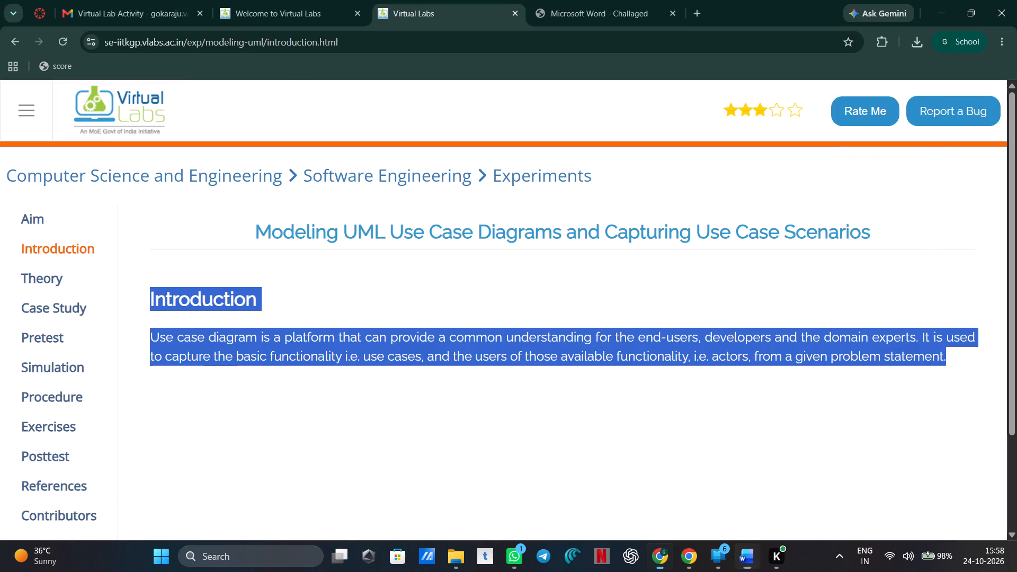
click(47, 279)
drag(148, 295, 221, 394)
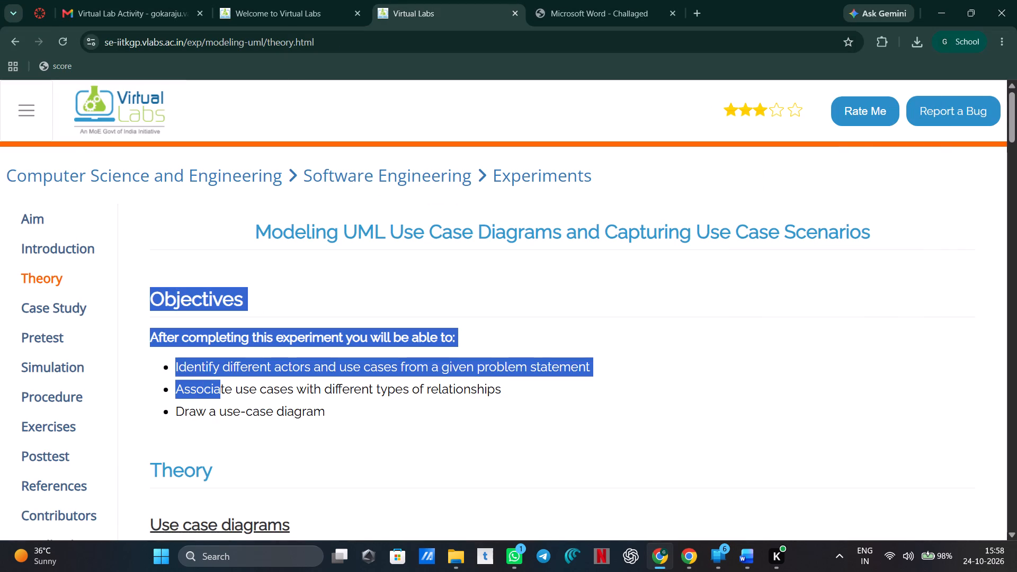
drag(221, 394, 374, 419)
key(ctrl+c)
key(alt+Tab)
key(ctrl+v)
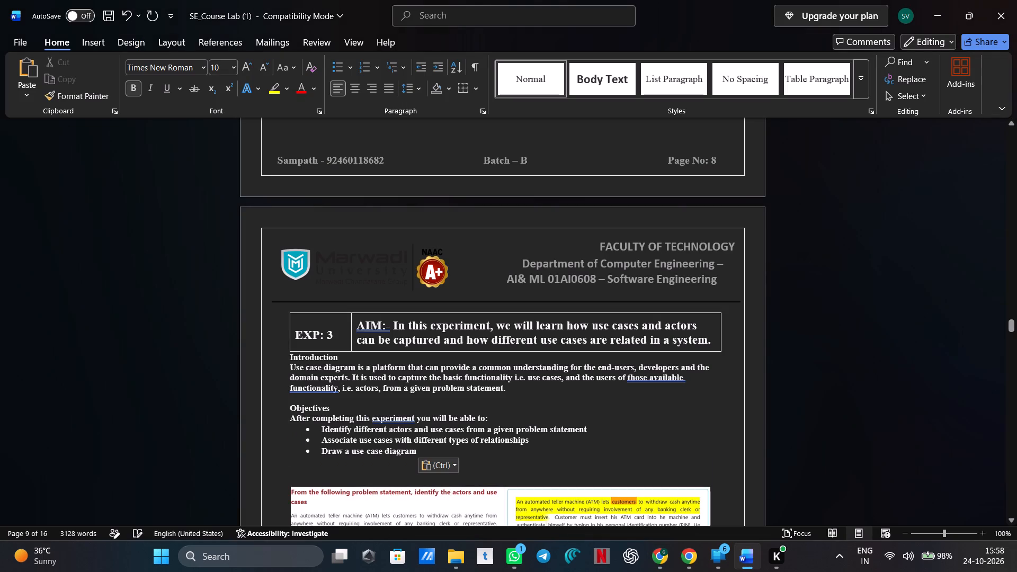
Copy the whole Theory section from Chrome, through "Also look at [9] for further tips.", paste it below the Objectives in Word, and check its end.
key(alt+Tab)
scroll(240, 407, down, 3)
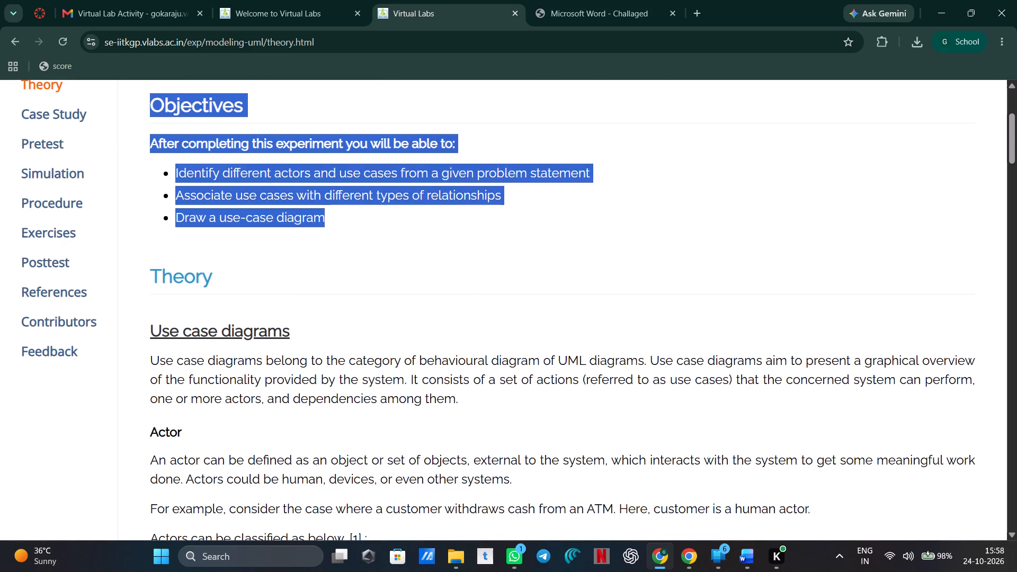
drag(152, 261, 532, 521)
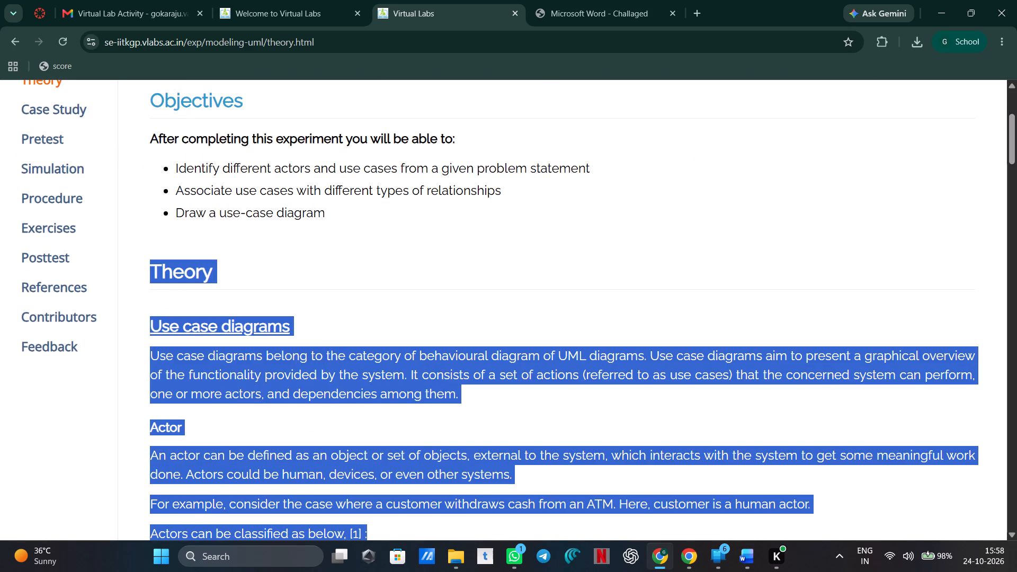
drag(532, 521, 423, 473)
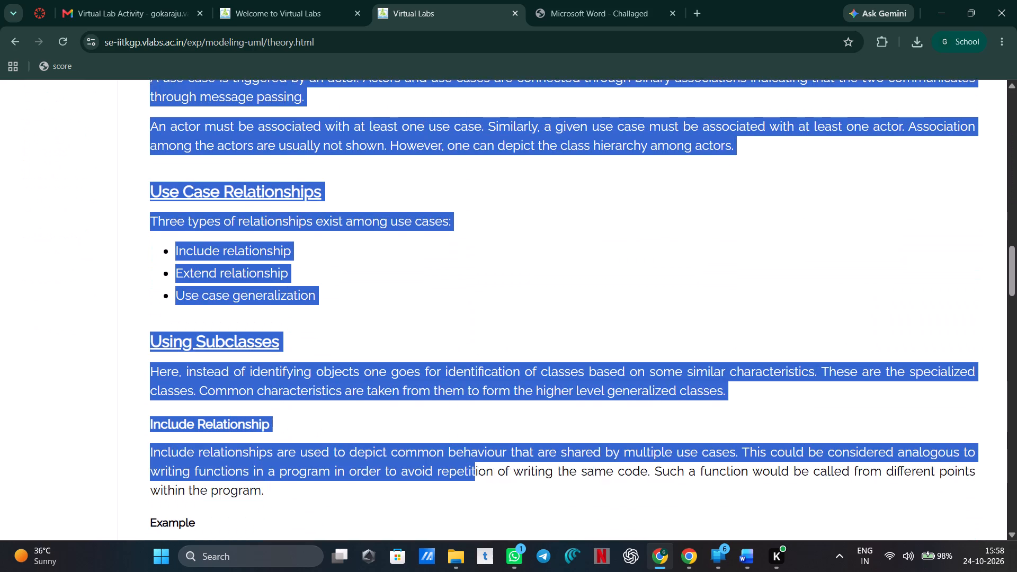
drag(423, 473, 584, 530)
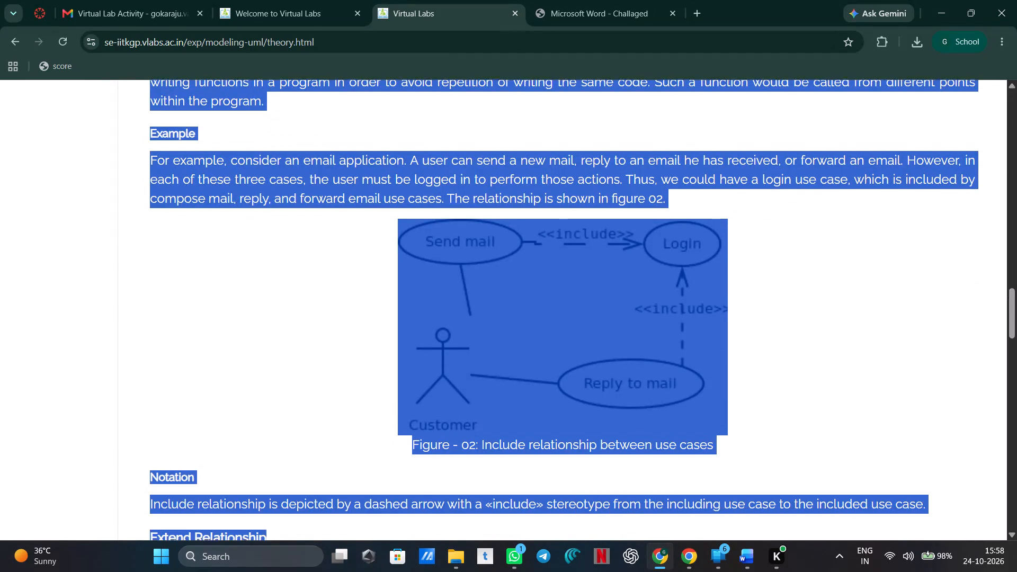
drag(584, 530, 400, 254)
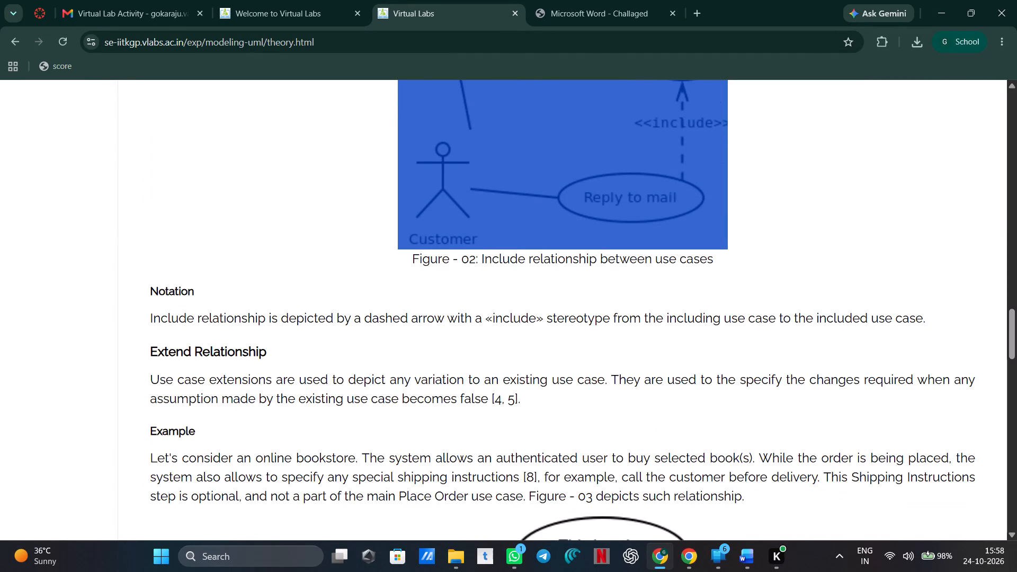
drag(400, 254, 677, 464)
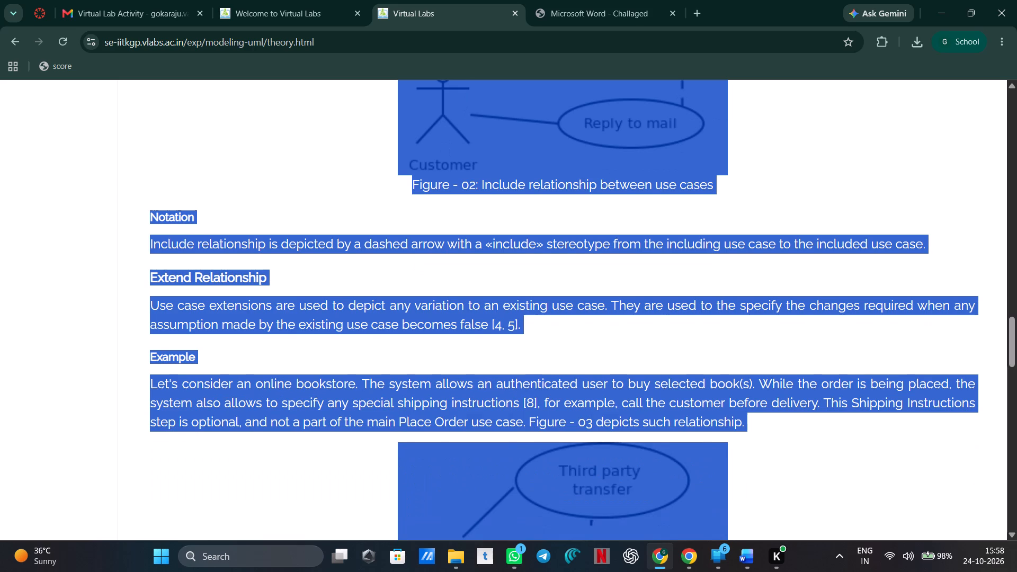
drag(677, 464, 675, 516)
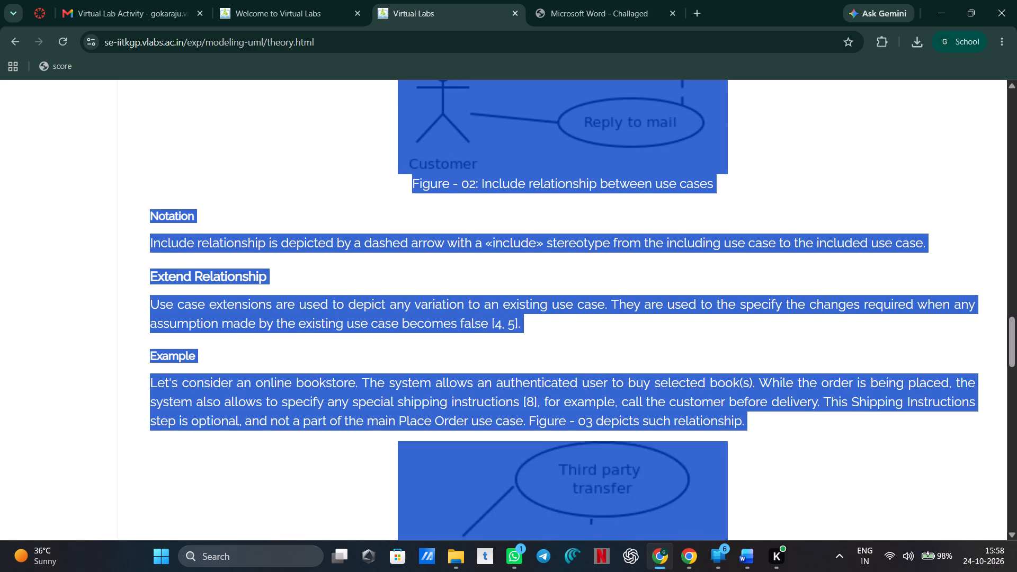
drag(675, 516, 755, 533)
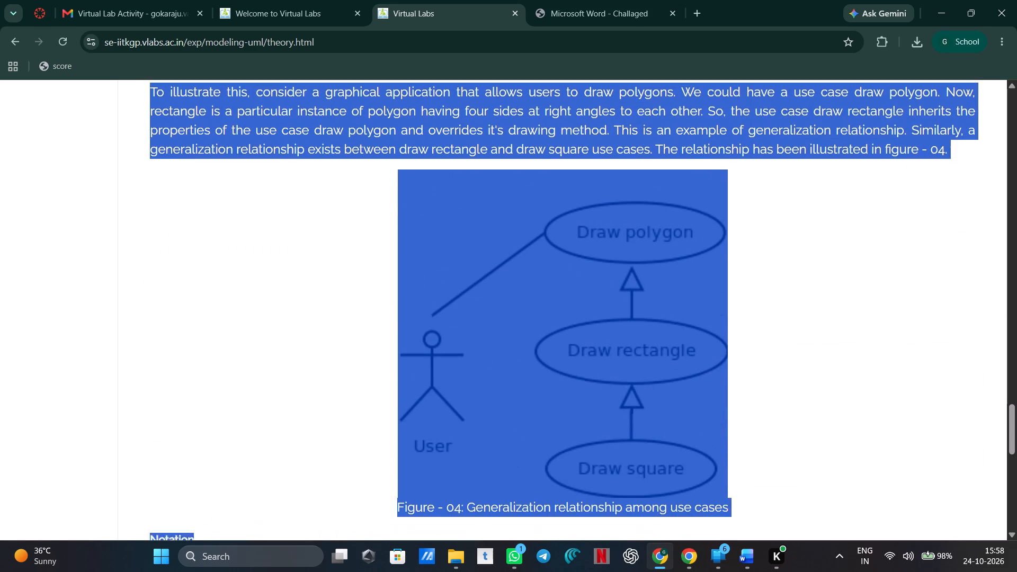
drag(755, 533, 411, 386)
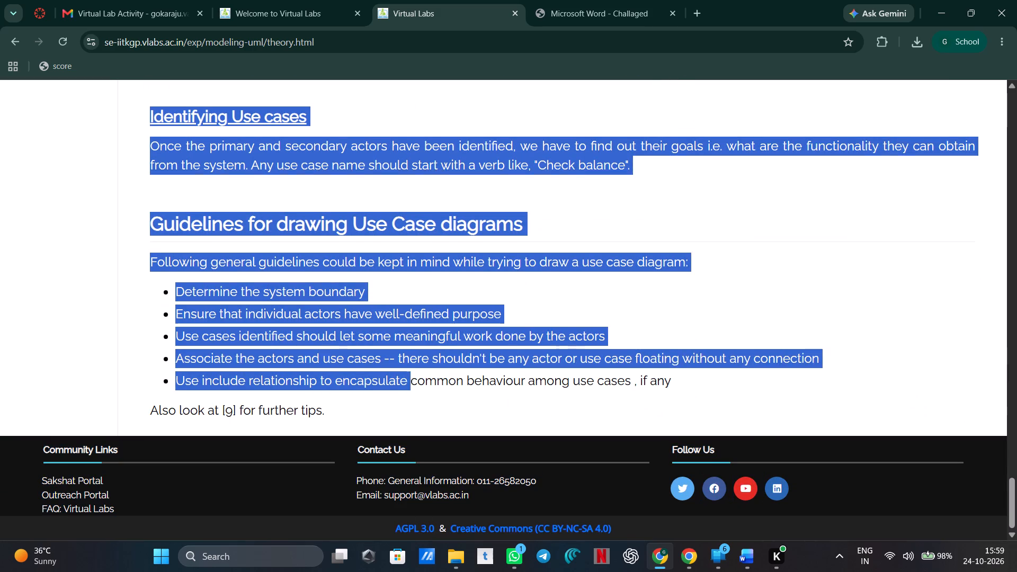
drag(411, 386, 345, 409)
key(ctrl+c)
key(alt+Tab)
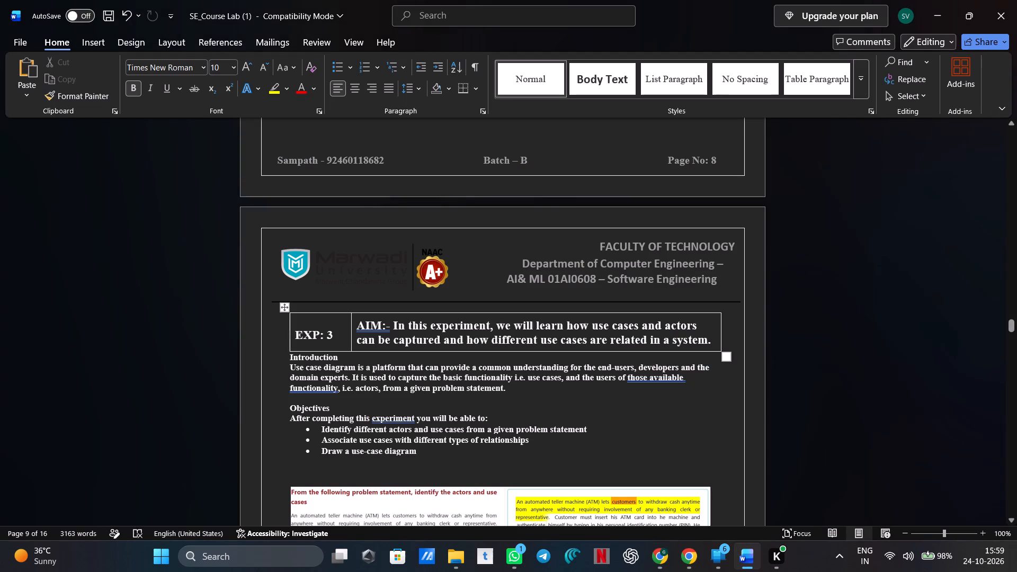
key(ctrl+v)
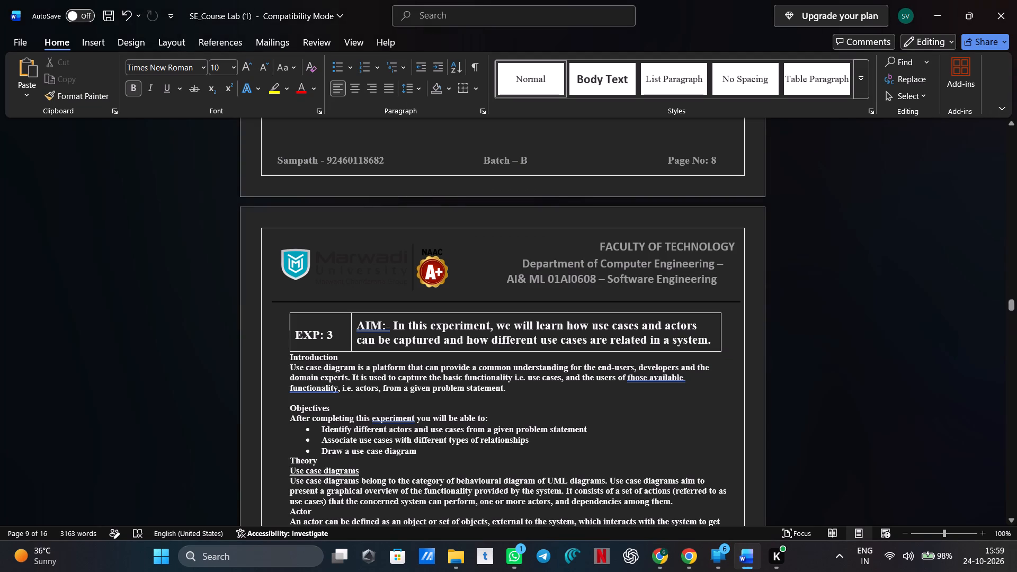
scroll(471, 409, down, 4)
scroll(444, 346, up, 4)
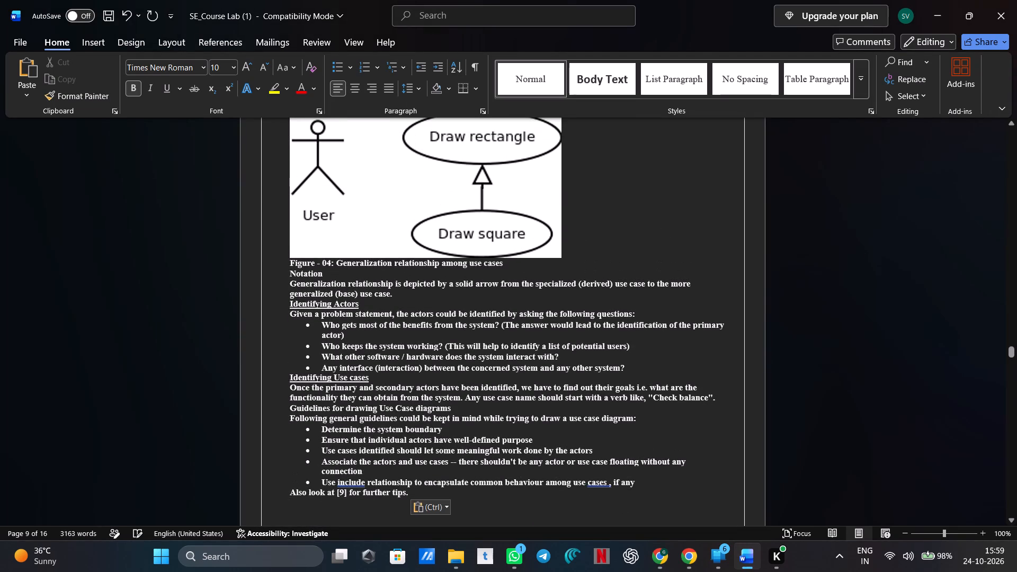
click(507, 269)
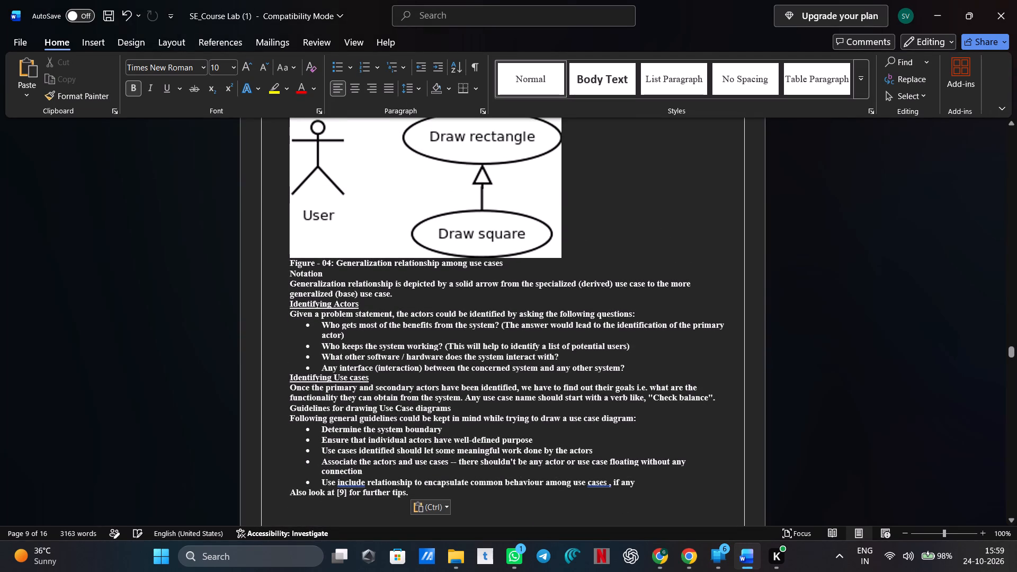
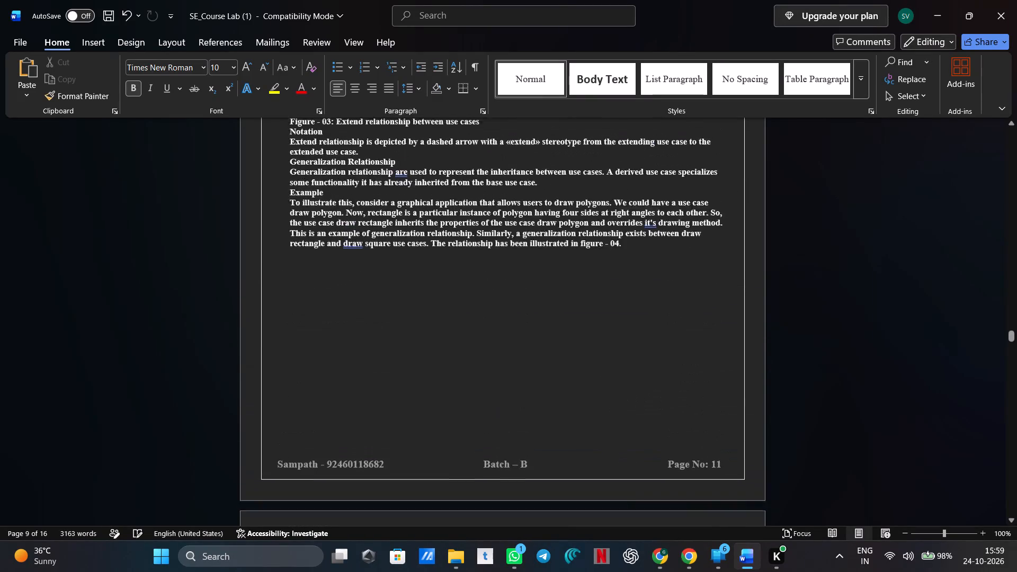
Reduce the height of the Figure - 04 generalization diagram until it fits on the page with its example paragraph.
scroll(396, 363, down, 5)
scroll(324, 401, down, 9)
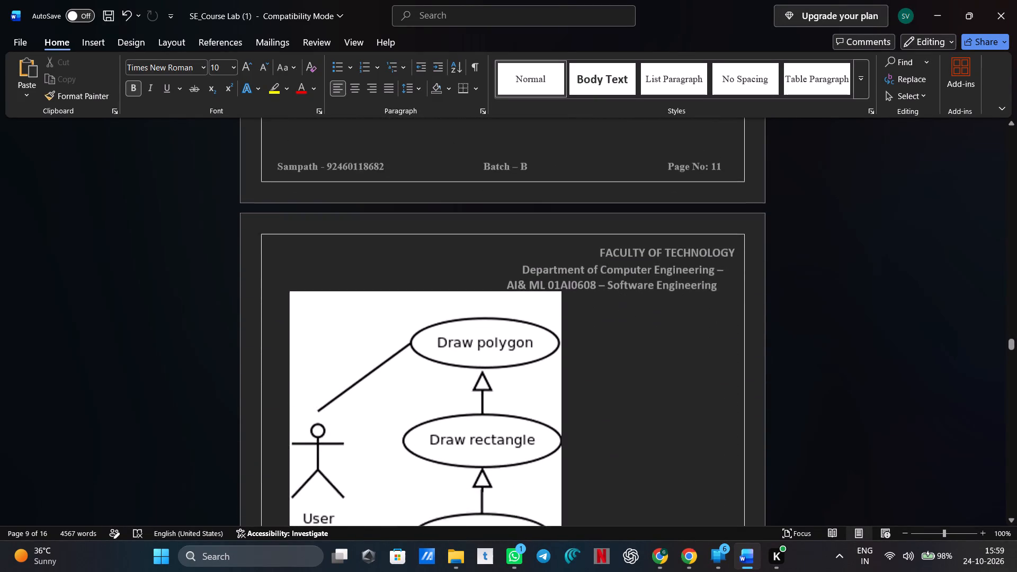
scroll(323, 335, down, 3)
scroll(421, 382, down, 1)
click(407, 364)
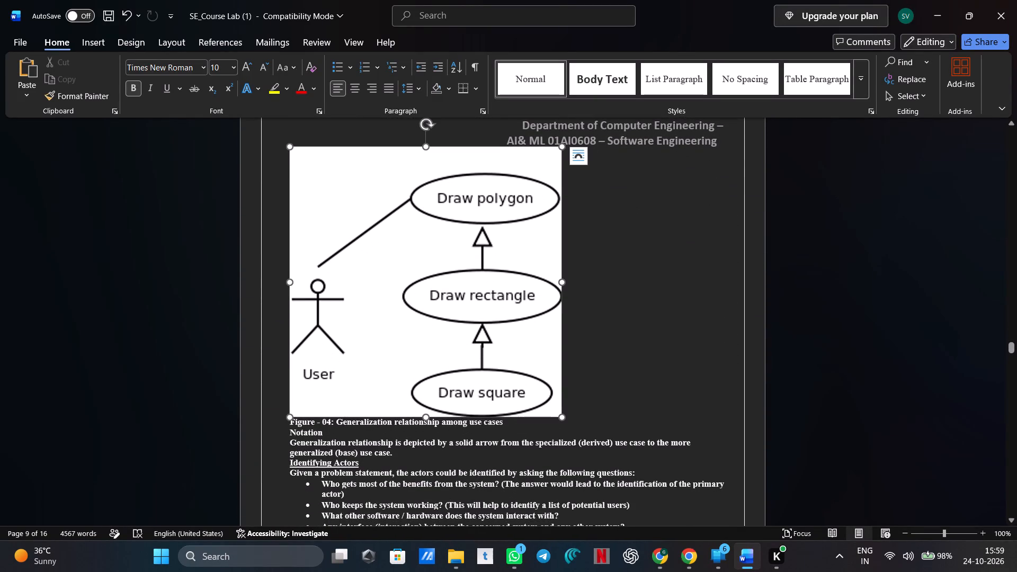
drag(425, 416, 425, 361)
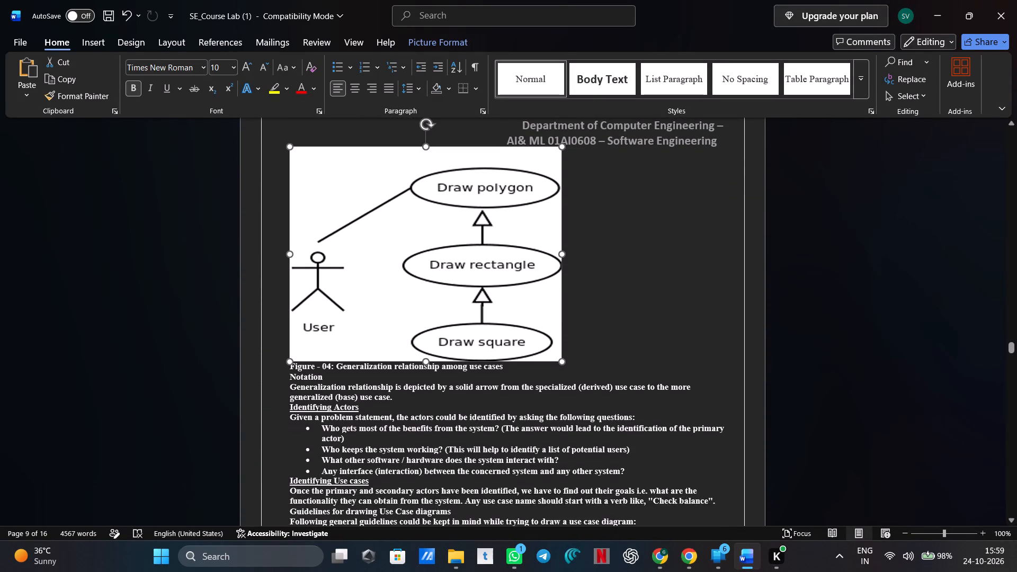
drag(425, 361, 425, 350)
scroll(445, 350, up, 3)
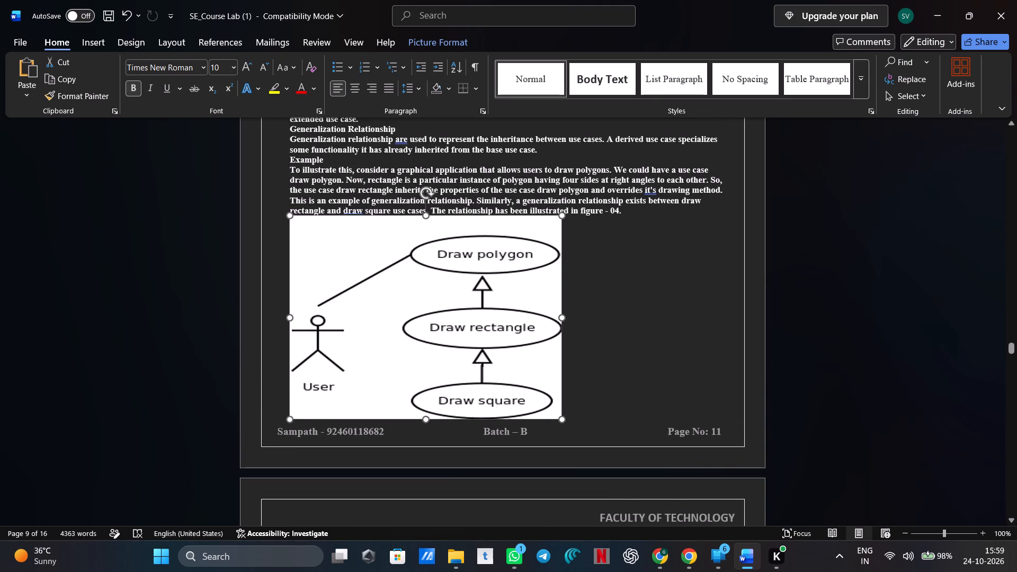
Remove the blank lines between "Also look at [9] for further tips." and the ATM problem statement picture.
scroll(445, 350, down, 13)
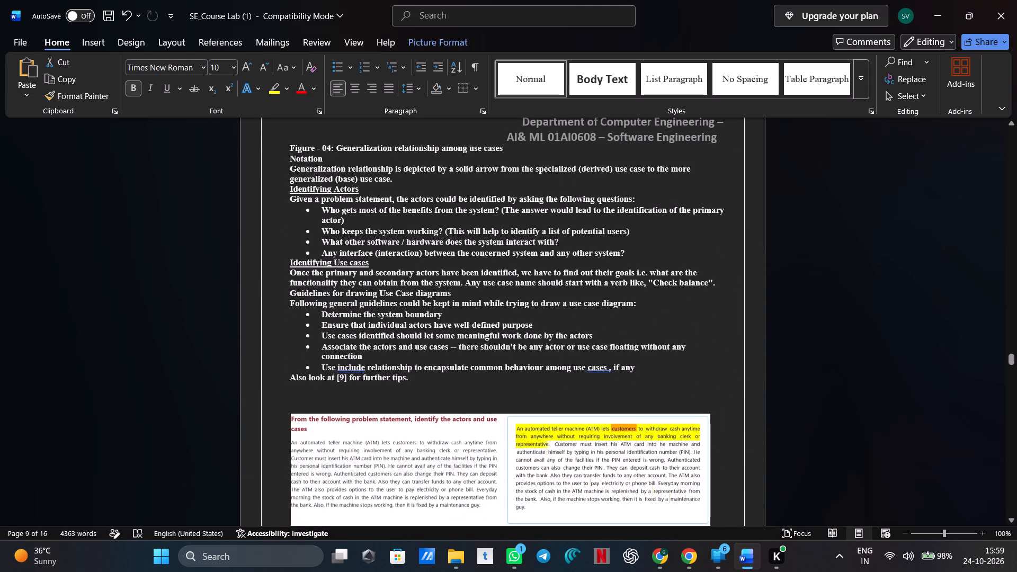
scroll(449, 345, down, 13)
scroll(447, 337, up, 10)
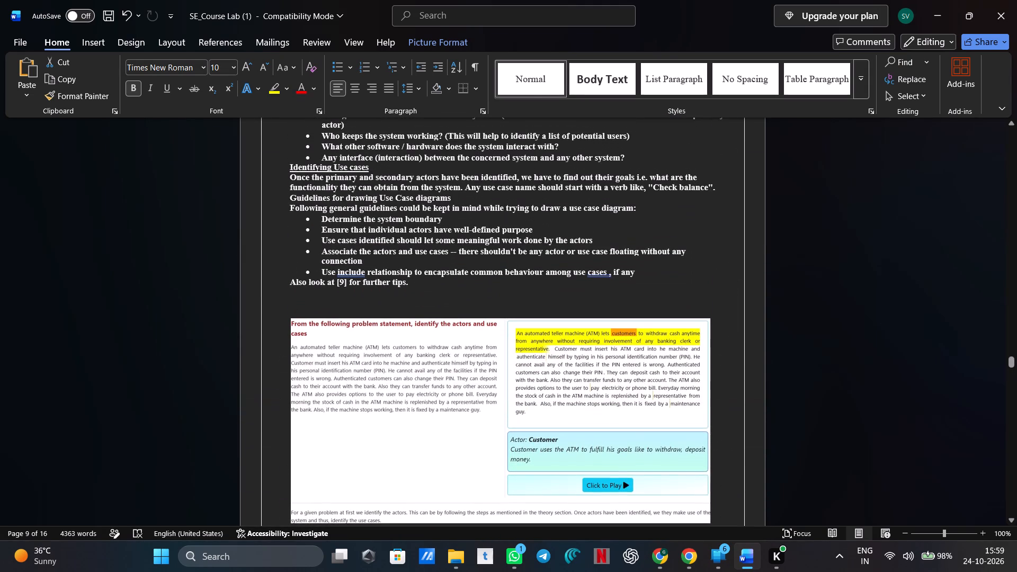
click(292, 311)
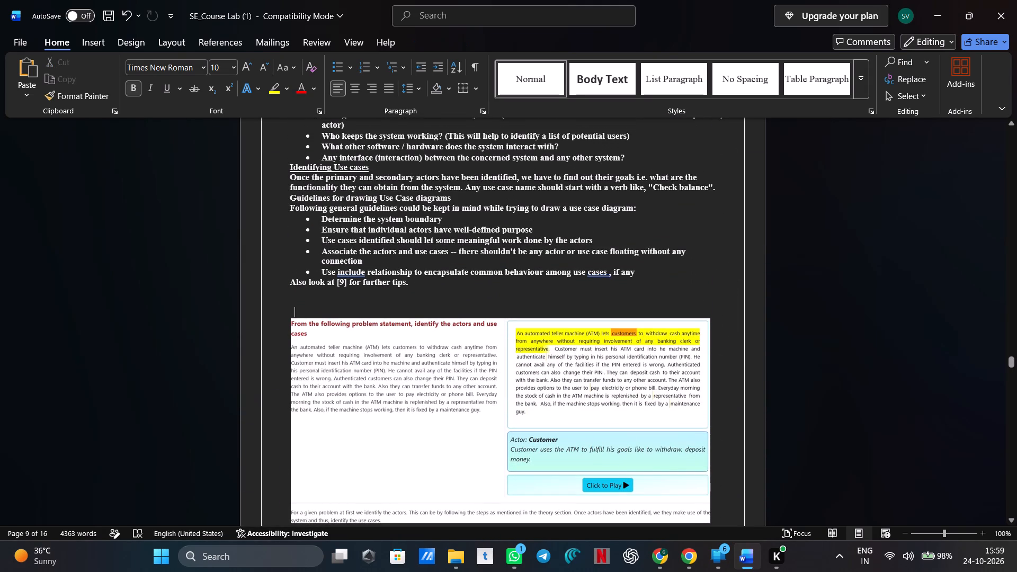
key(BackSpace)
key(BackSpace)
key(BackSpace)
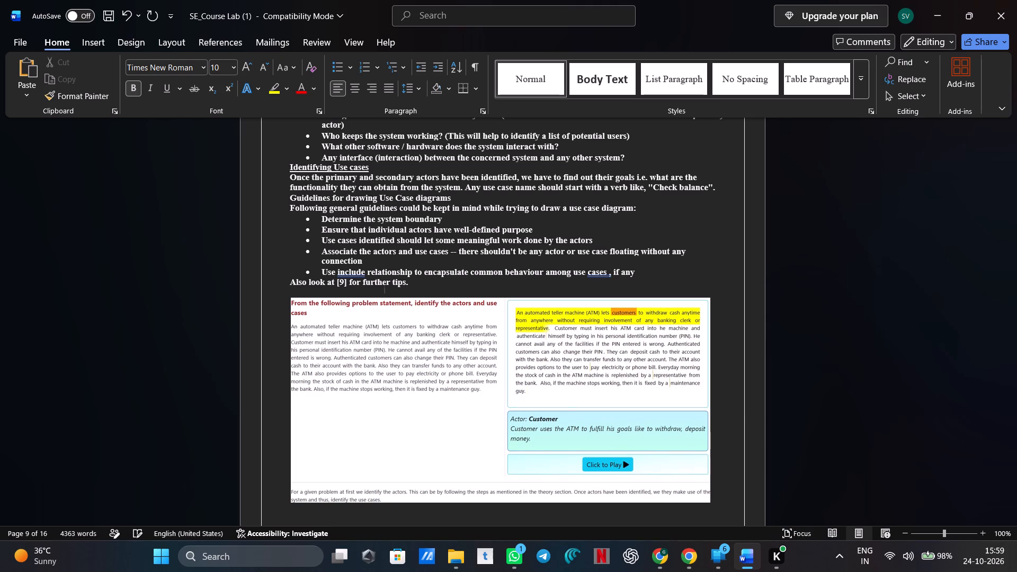
scroll(337, 258, down, 10)
scroll(359, 291, up, 4)
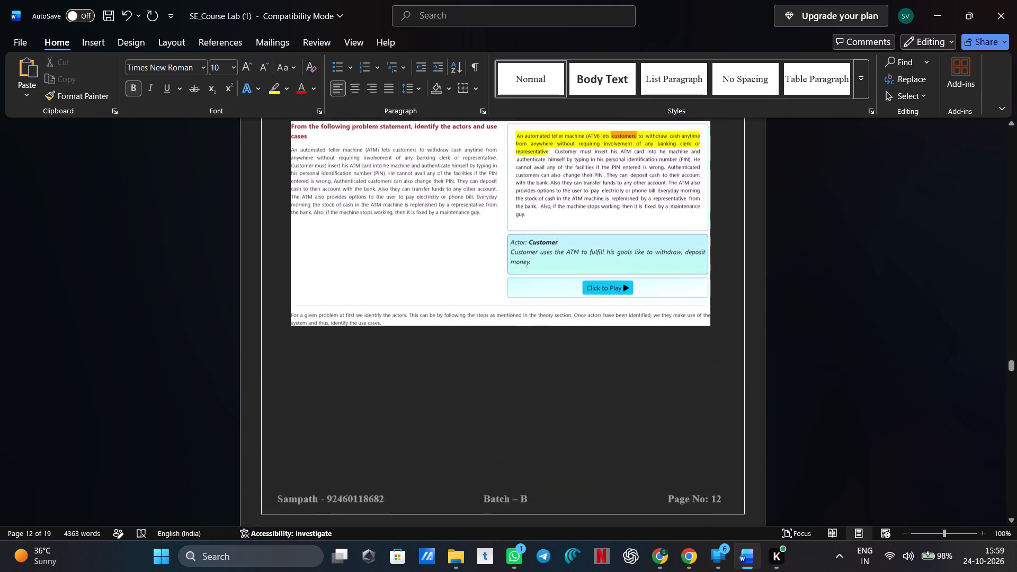
scroll(362, 308, up, 9)
scroll(370, 319, down, 20)
scroll(370, 319, down, 2)
scroll(396, 299, up, 17)
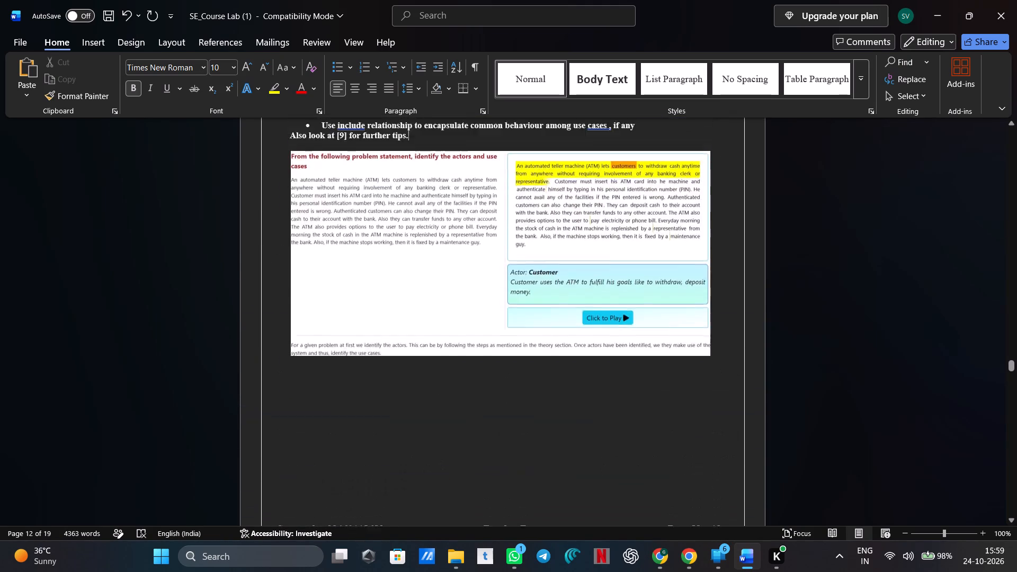
scroll(396, 307, up, 2)
Switch to Chrome, open the use case experiment's Procedure page and look through its instructions.
key(alt+Tab)
click(389, 300)
scroll(357, 300, up, 7)
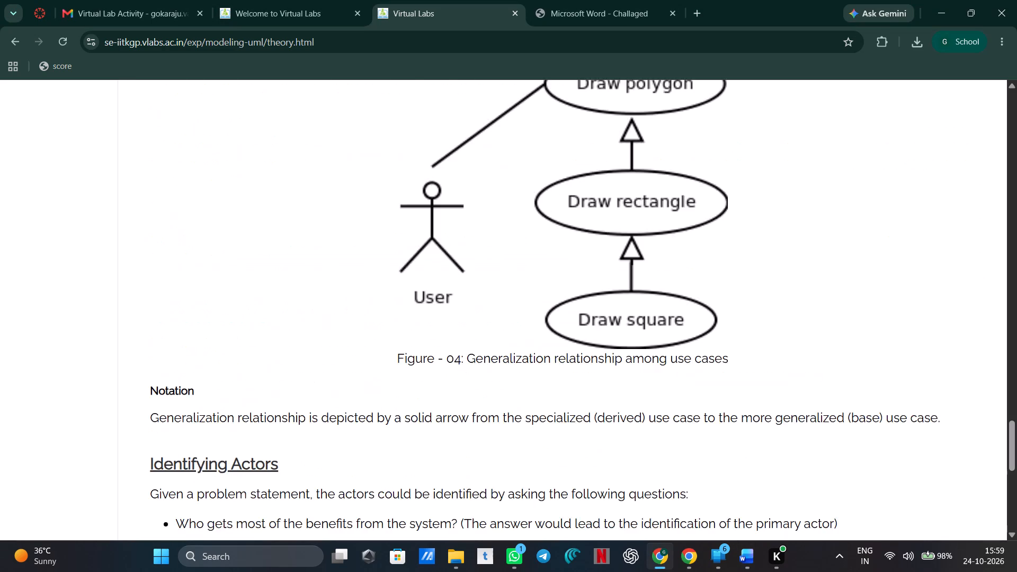
scroll(244, 336, up, 20)
scroll(244, 336, up, 20)
scroll(244, 336, up, 5)
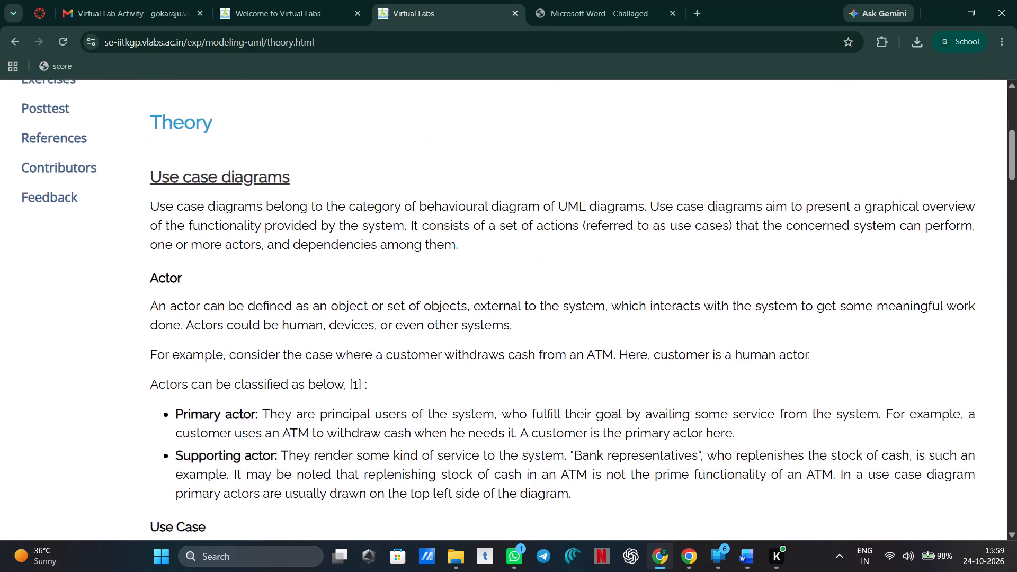
scroll(218, 360, up, 3)
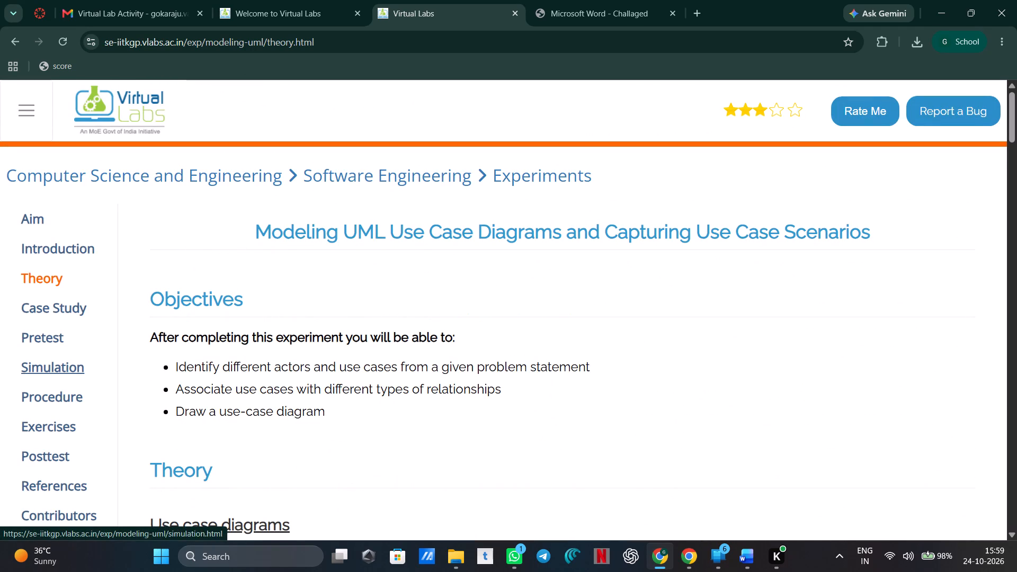
click(58, 401)
scroll(337, 314, down, 12)
scroll(340, 315, up, 15)
Back in Word, flatten the Figure - 03 extend diagram and the Figure - 04 generalization diagram to take less vertical space.
key(alt+Tab)
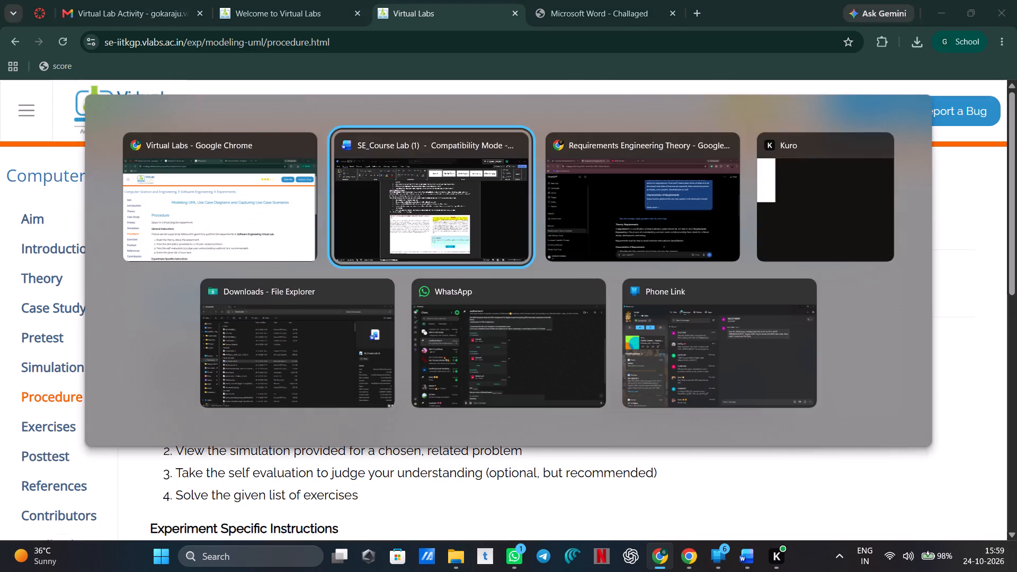
scroll(405, 294, up, 19)
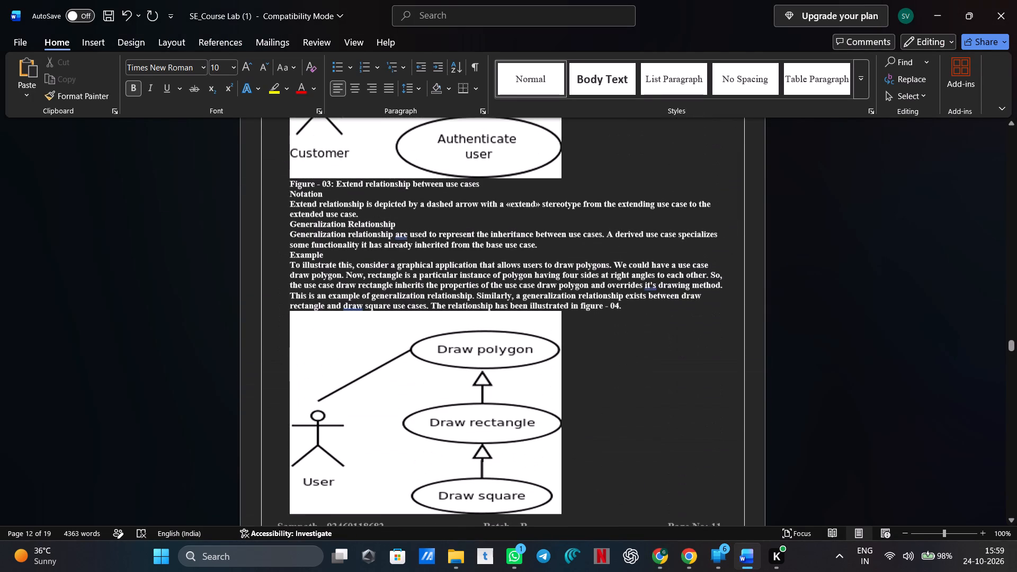
scroll(422, 315, up, 5)
click(401, 278)
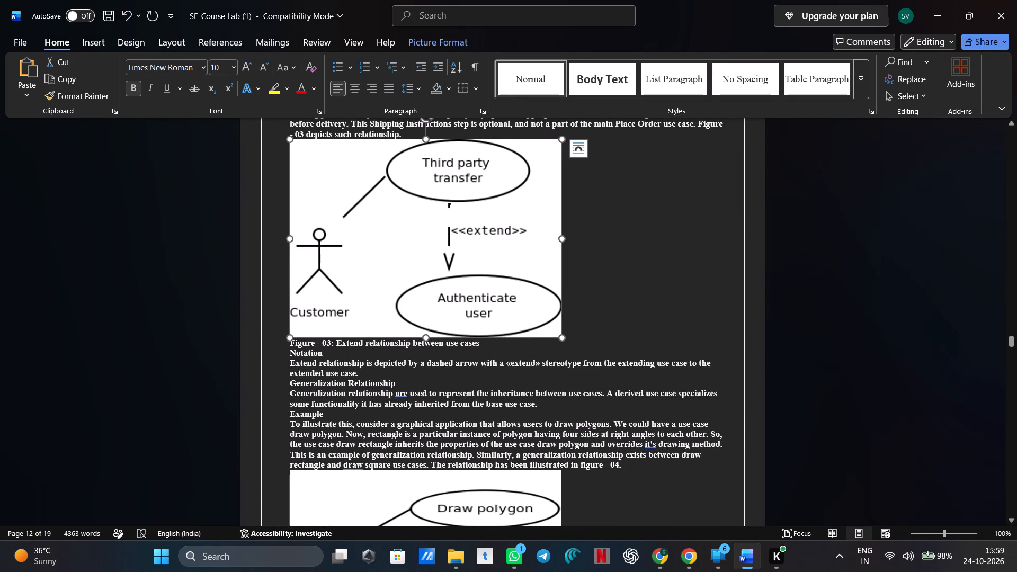
drag(425, 339, 434, 284)
scroll(436, 325, down, 3)
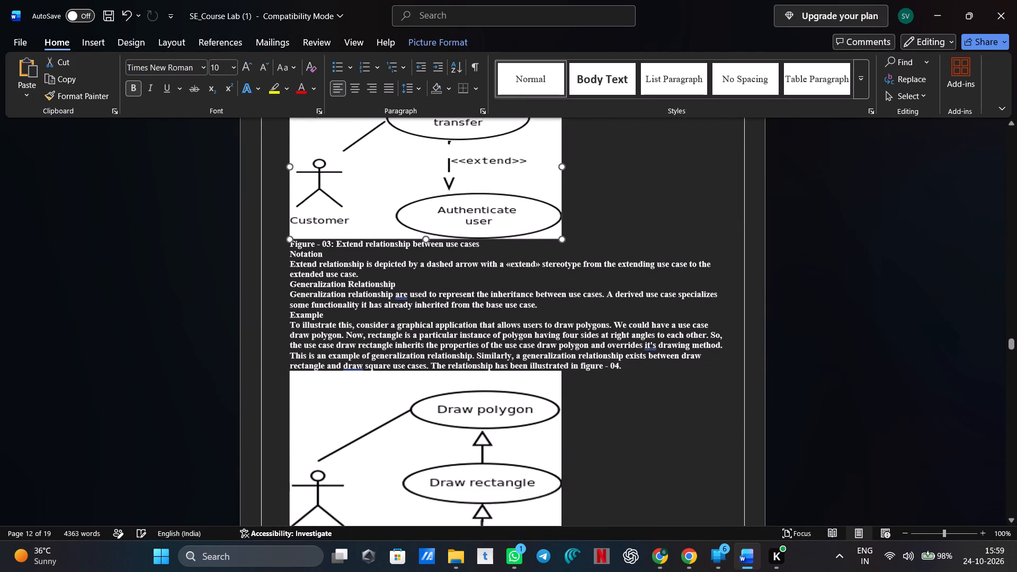
scroll(436, 325, down, 2)
click(407, 376)
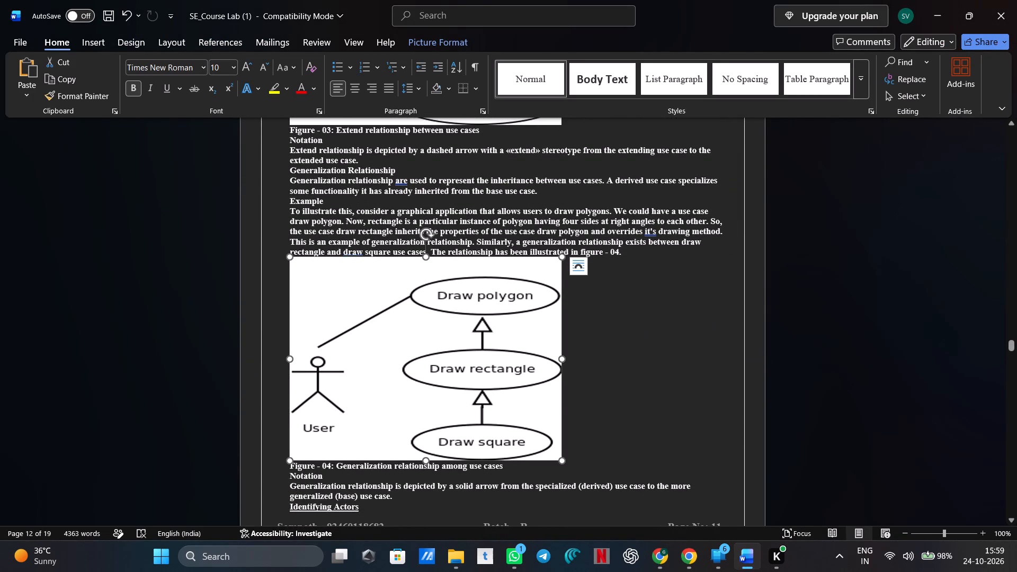
drag(427, 459, 433, 419)
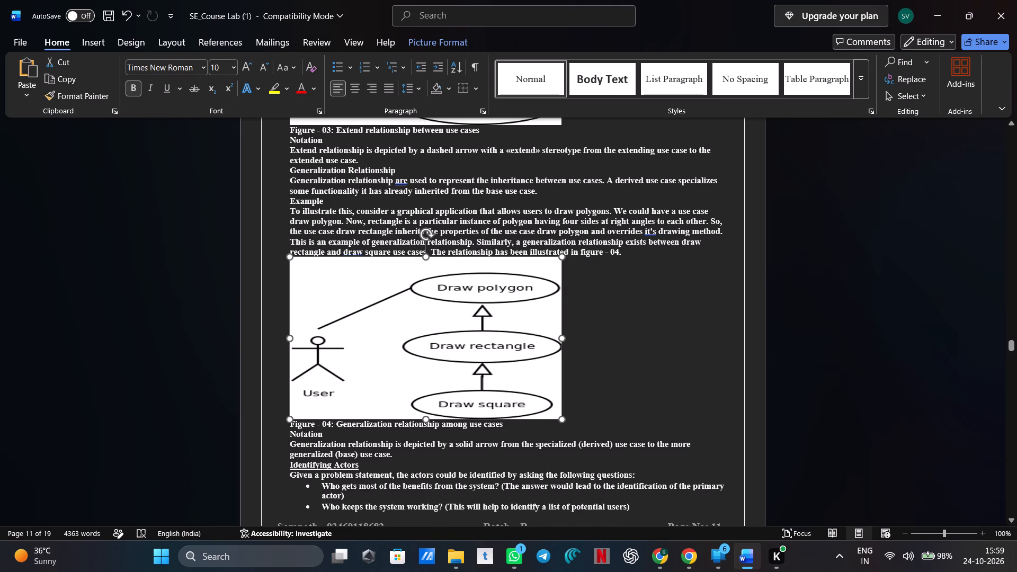
drag(433, 419, 436, 413)
Reduce the height of the Figure - 02 include relationship diagram, keeping its width.
scroll(420, 341, up, 19)
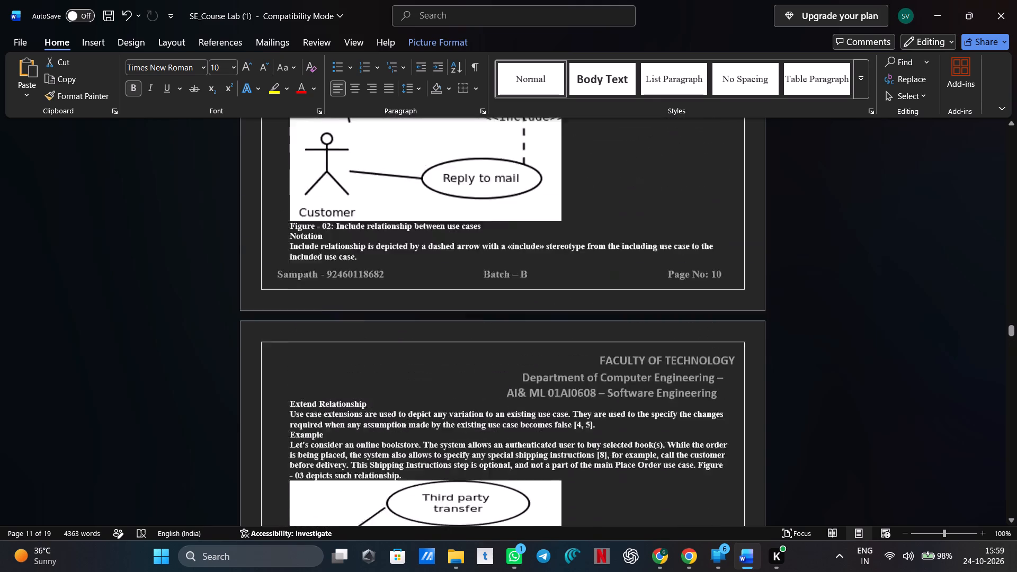
scroll(421, 368, up, 5)
click(423, 377)
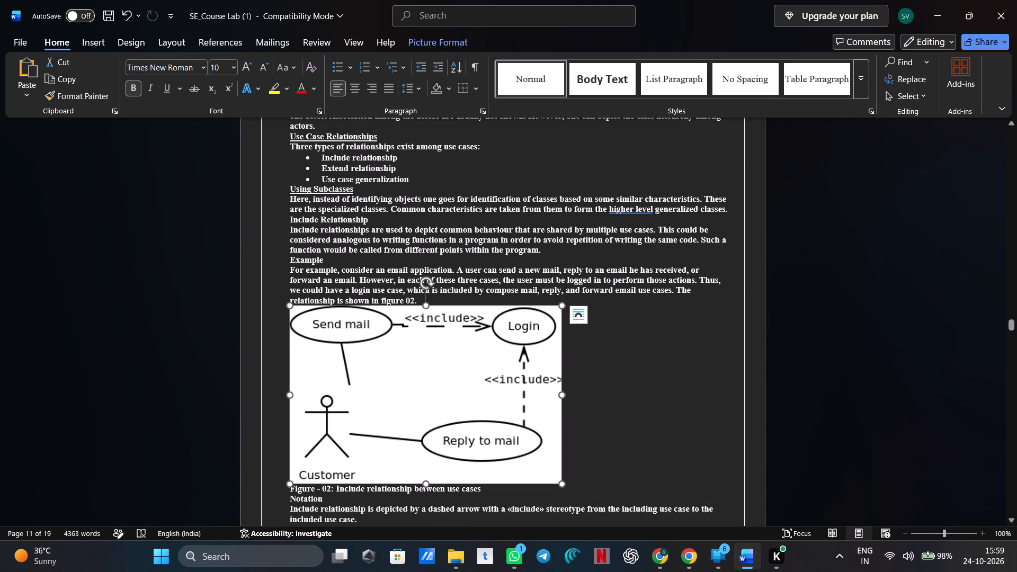
drag(426, 484, 438, 425)
Shrink the Figure - 03 and Figure - 04 diagrams slightly more in height, keeping their widths.
scroll(441, 367, down, 5)
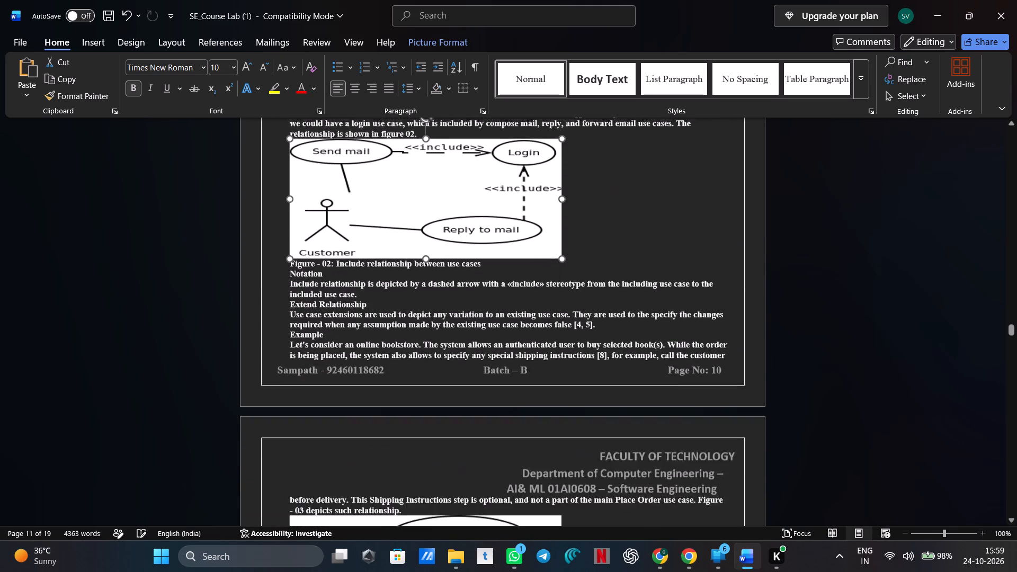
scroll(446, 373, down, 9)
click(413, 338)
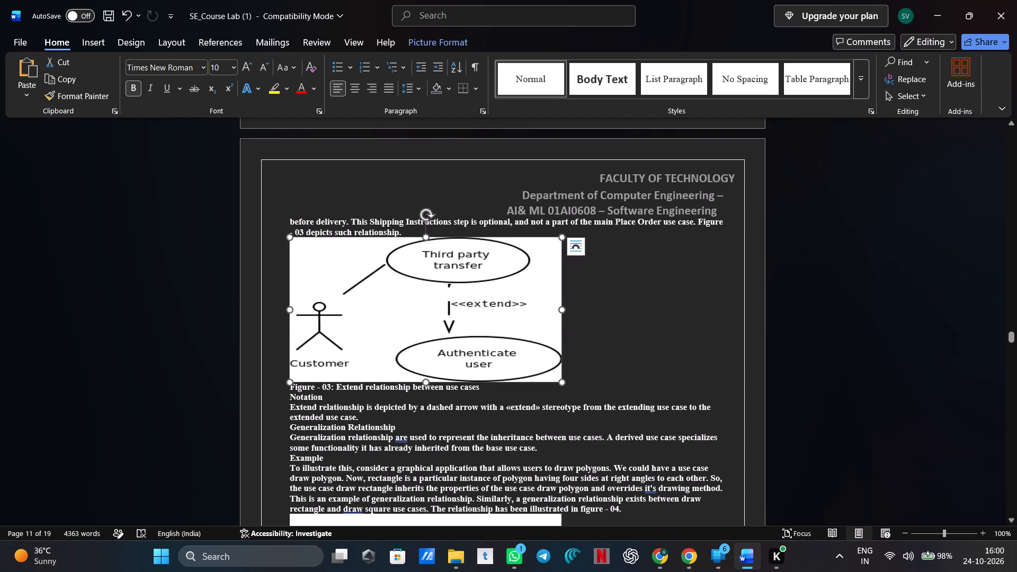
drag(426, 380, 428, 370)
scroll(432, 377, down, 8)
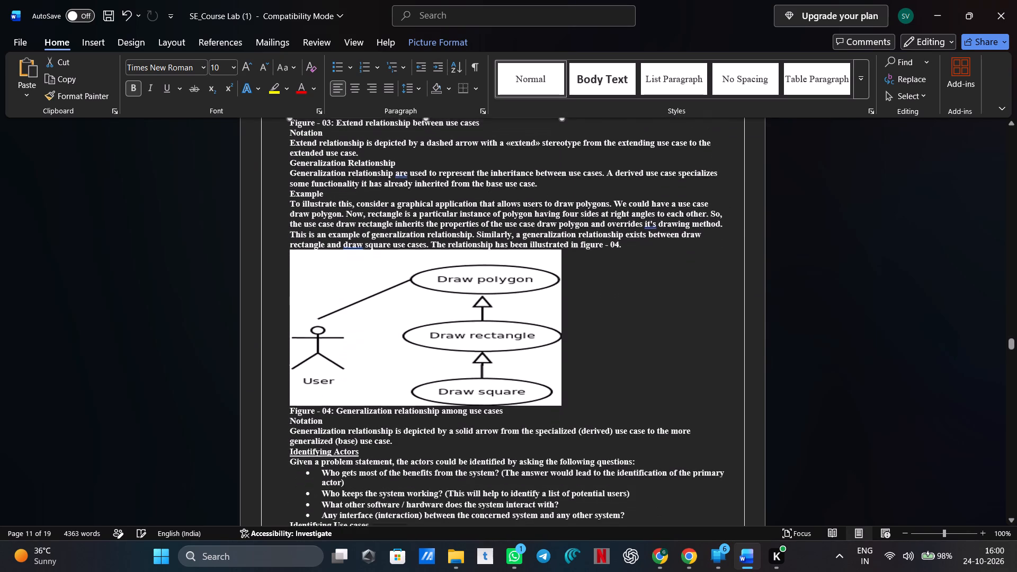
click(416, 383)
drag(427, 404, 432, 386)
Slightly reduce the height of the ATM problem statement picture below the "Also look at [9]" line.
scroll(452, 383, down, 17)
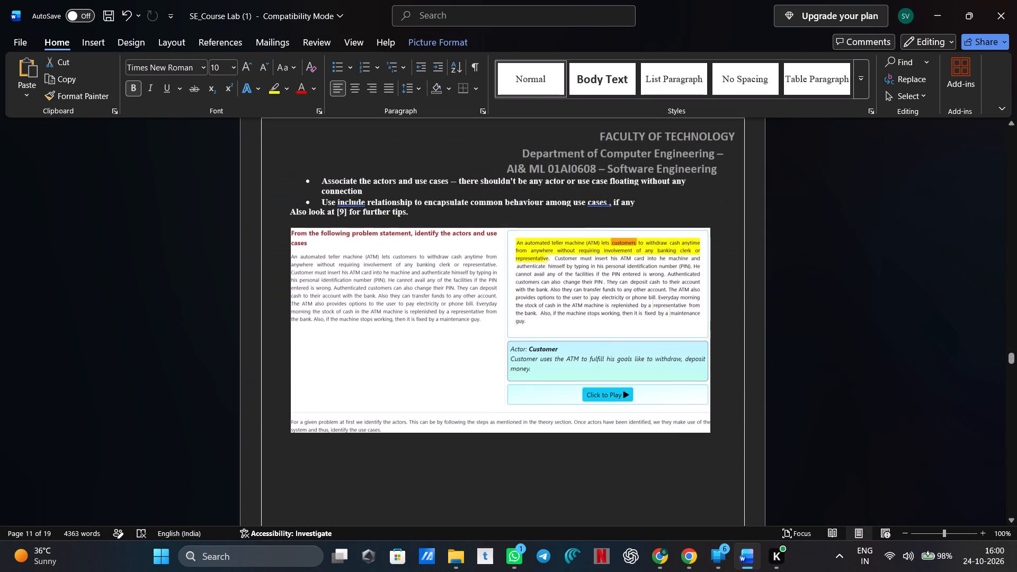
click(455, 380)
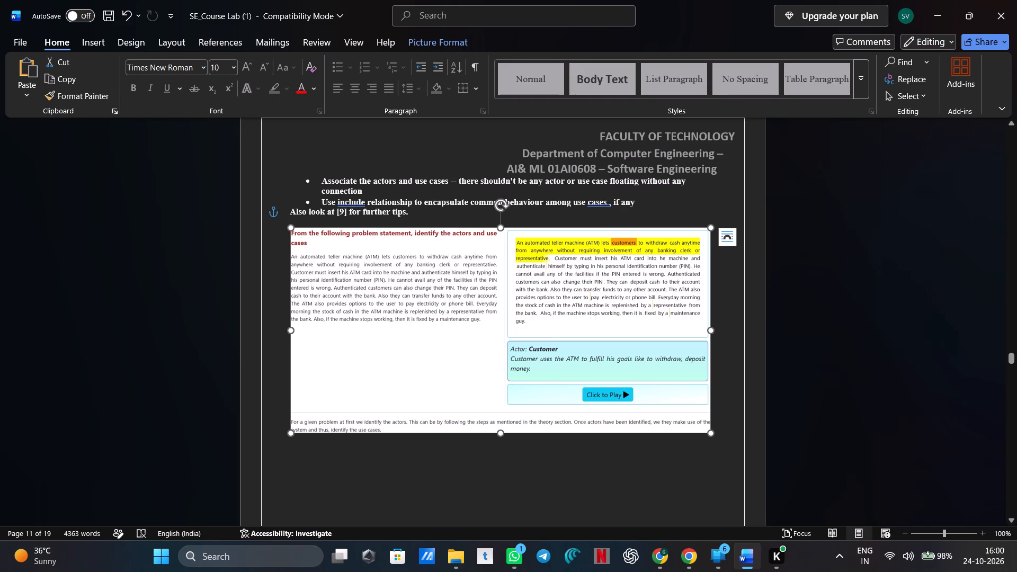
drag(499, 434, 505, 413)
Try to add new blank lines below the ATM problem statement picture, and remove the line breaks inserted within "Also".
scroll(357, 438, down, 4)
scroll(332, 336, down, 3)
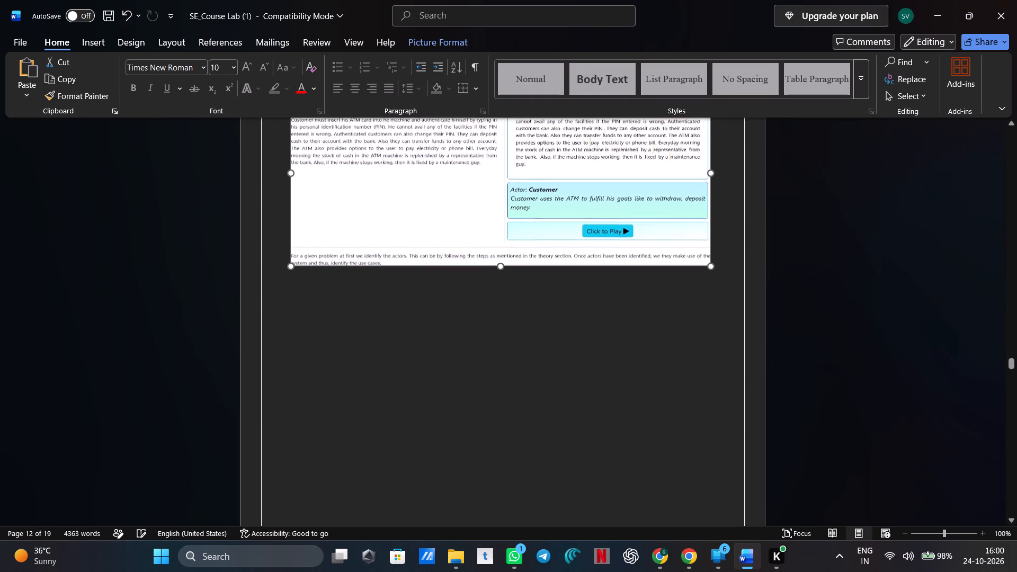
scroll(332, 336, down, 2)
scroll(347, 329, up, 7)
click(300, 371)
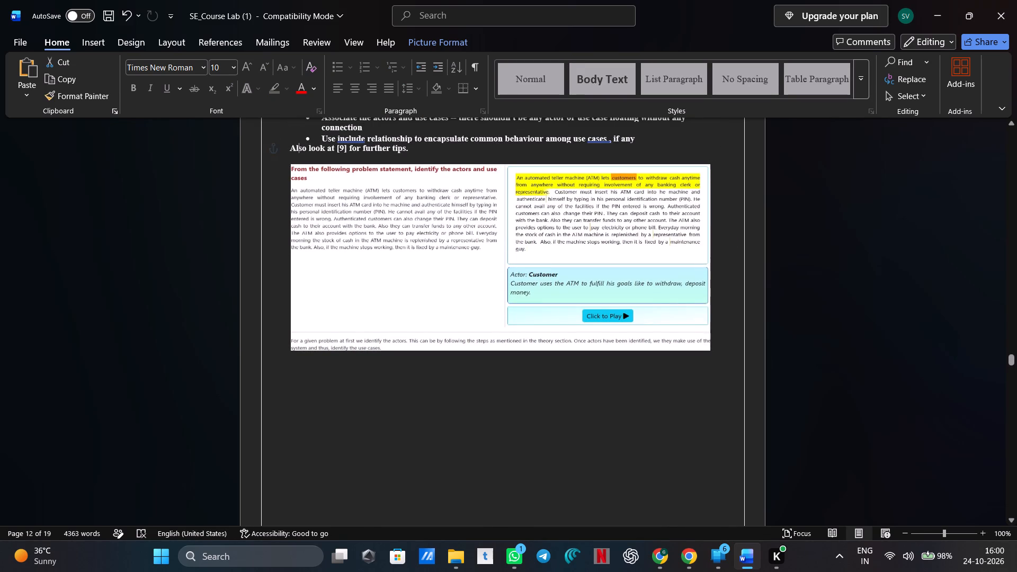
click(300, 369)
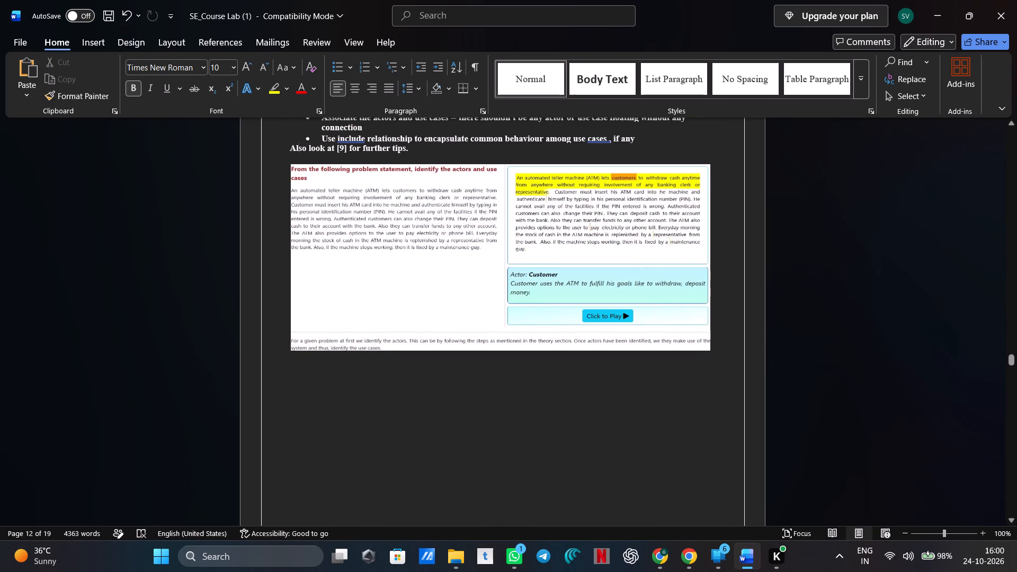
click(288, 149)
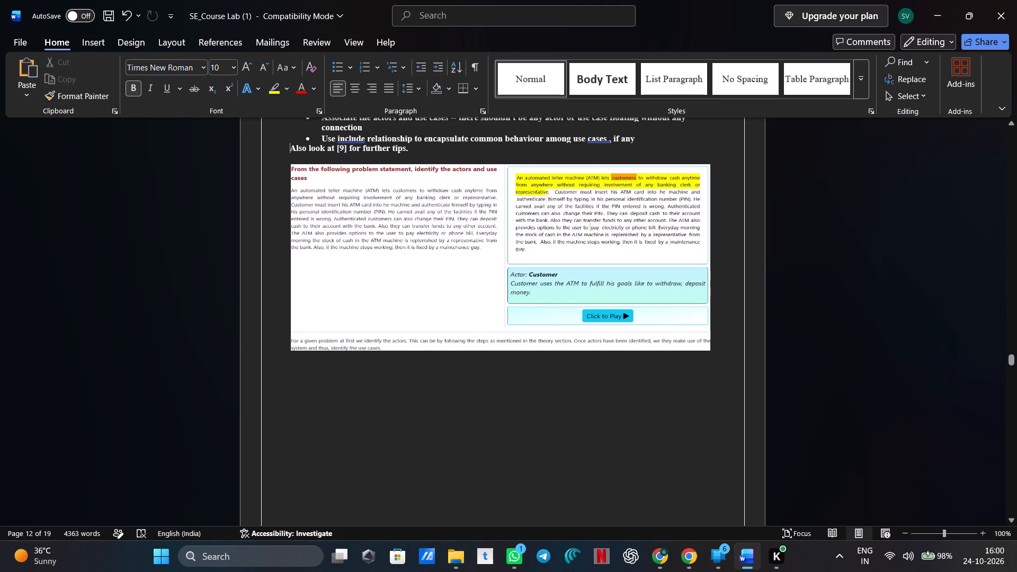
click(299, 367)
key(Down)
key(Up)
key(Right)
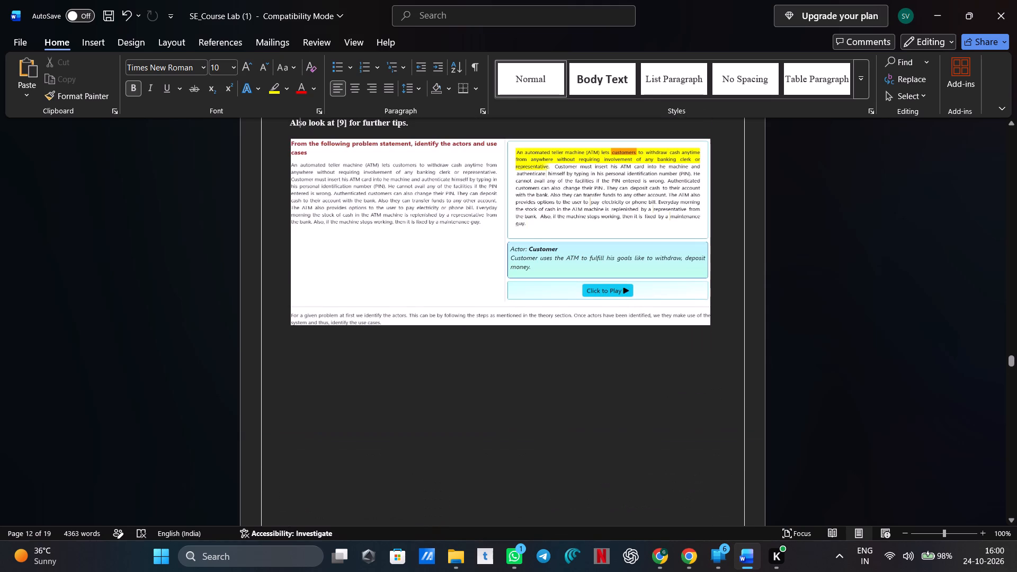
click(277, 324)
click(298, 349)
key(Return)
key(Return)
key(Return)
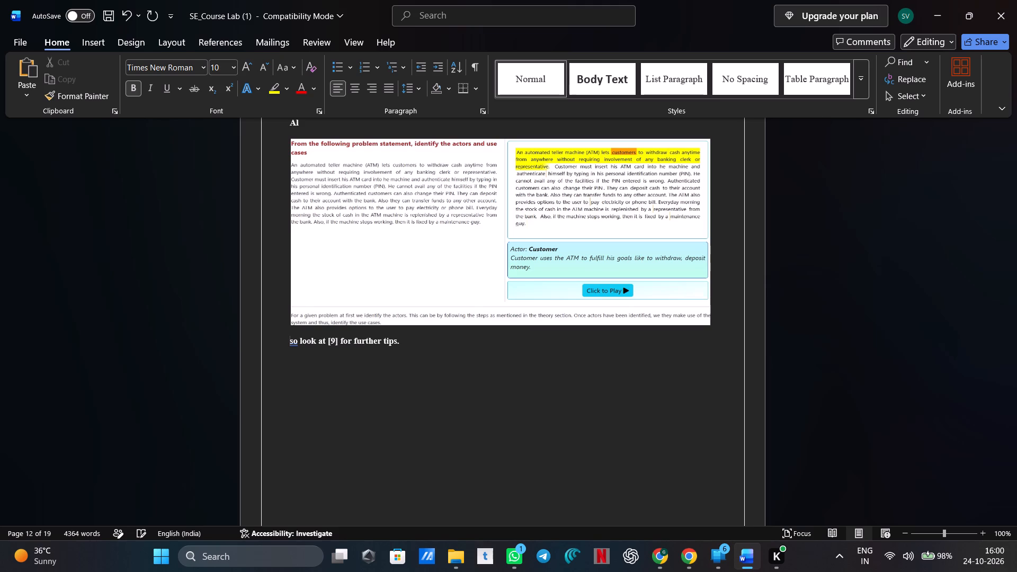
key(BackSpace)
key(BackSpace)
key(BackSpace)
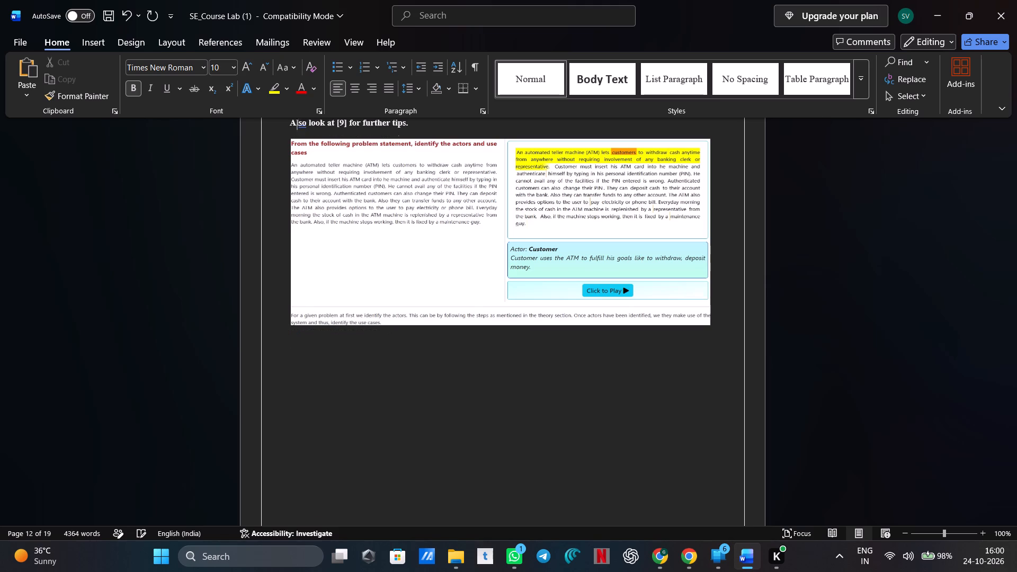
Add blank lines after the "Also look at [9] for further tips." line so the insertion point sits below the ATM picture.
key(Down)
key(Down)
key(Up)
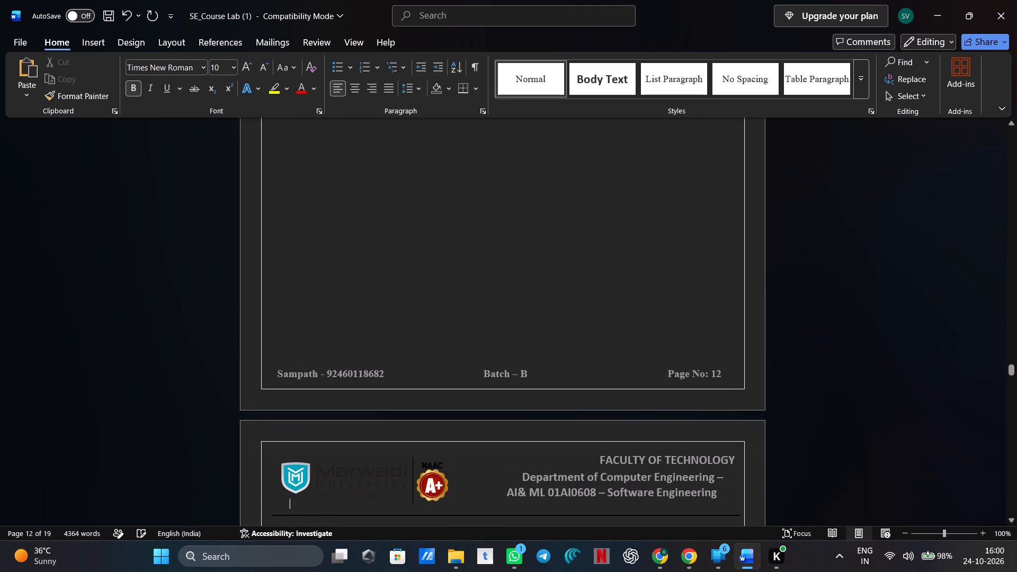
key(Up)
scroll(342, 356, up, 5)
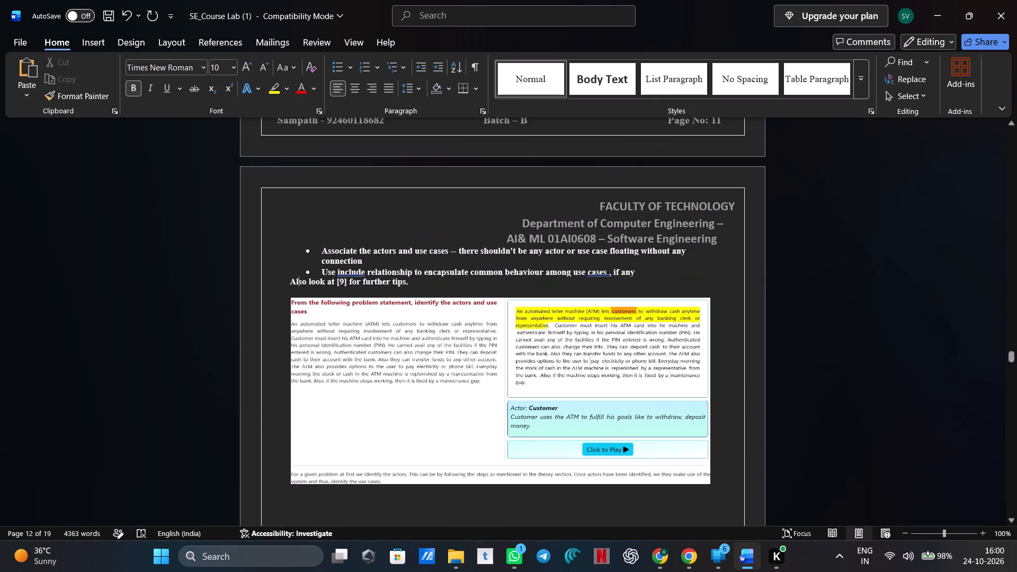
click(430, 285)
key(Return)
key(Return)
key(Return)
key(Return)
scroll(370, 373, down, 2)
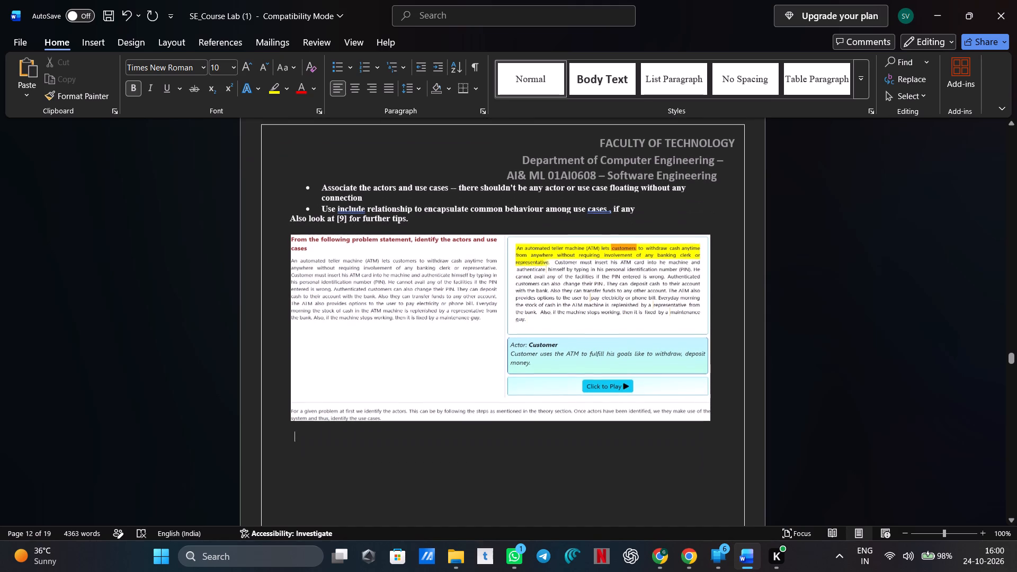
scroll(368, 376, down, 12)
scroll(385, 352, up, 10)
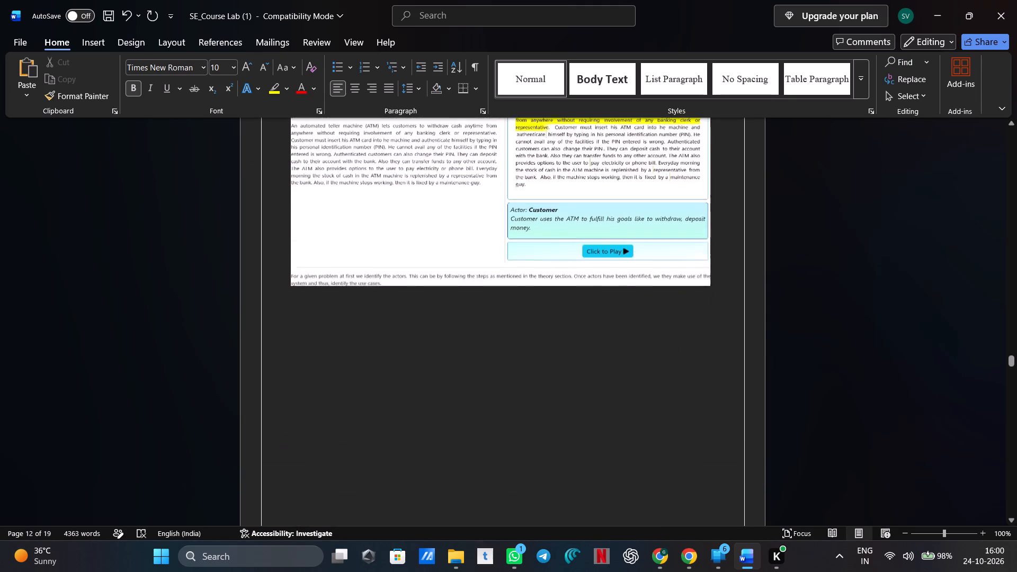
scroll(403, 369, up, 1)
Copy the whole Procedure section, including the NOTE list, from the Virtual Labs page in Chrome and paste it below the ATM picture in Word.
key(alt+Tab)
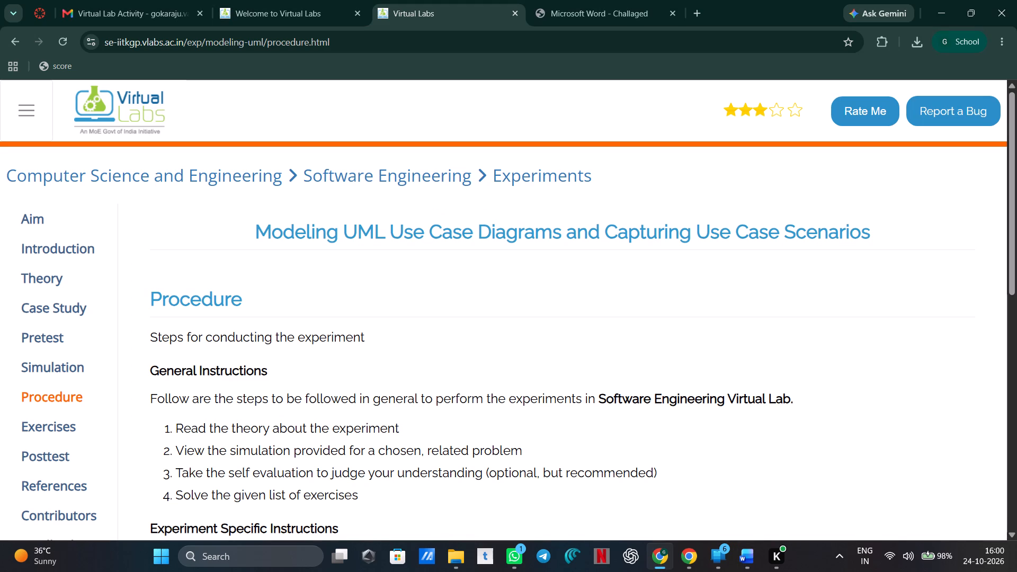
drag(150, 296, 372, 516)
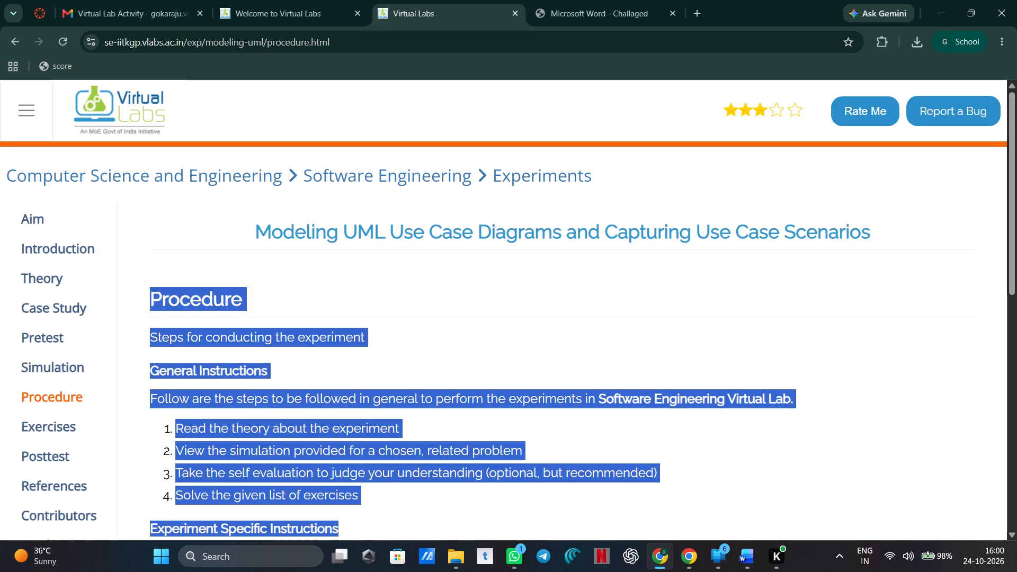
drag(372, 516, 693, 405)
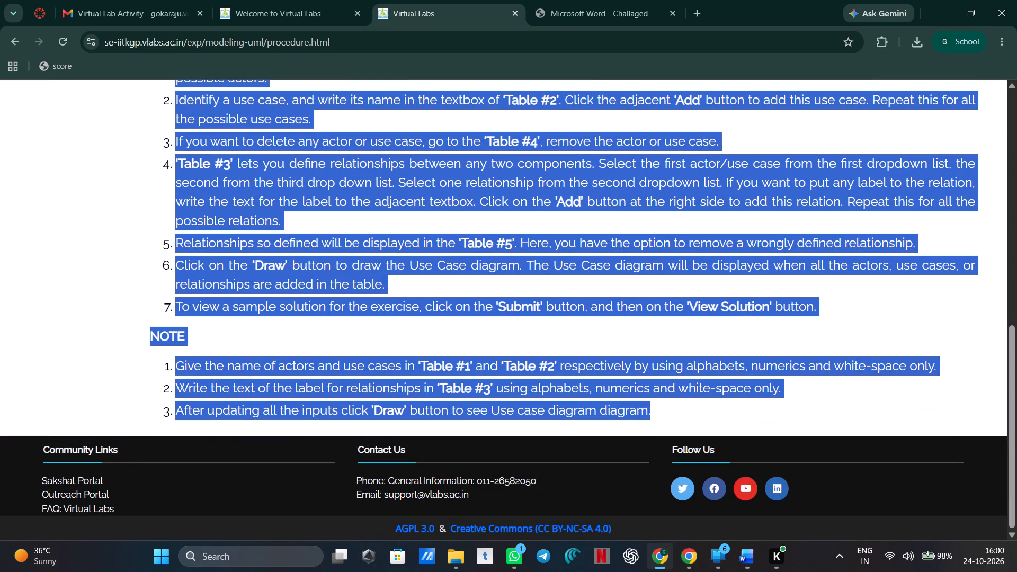
key(ctrl+c)
key(alt+Tab)
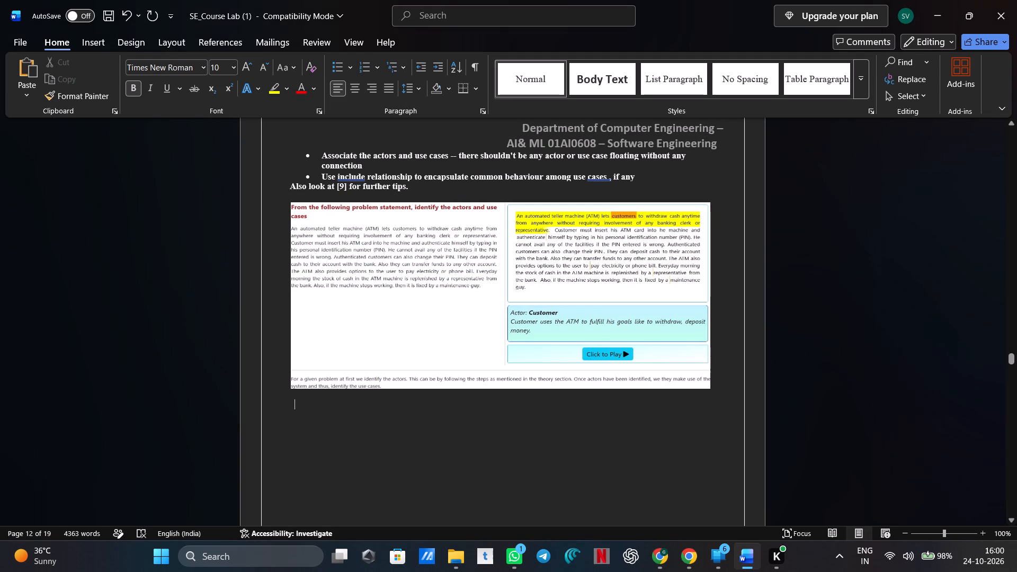
key(ctrl+v)
Check the pasted procedure text and remove the empty line above its "Procedure" heading.
scroll(399, 386, down, 8)
scroll(469, 374, down, 5)
scroll(428, 374, up, 7)
scroll(560, 391, up, 6)
scroll(418, 389, up, 2)
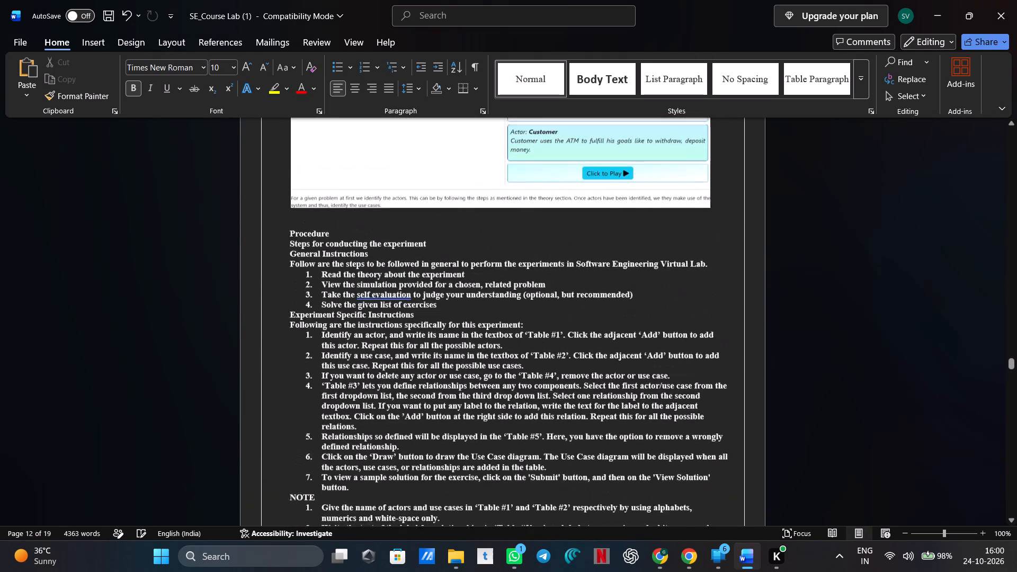
scroll(356, 349, up, 2)
click(304, 315)
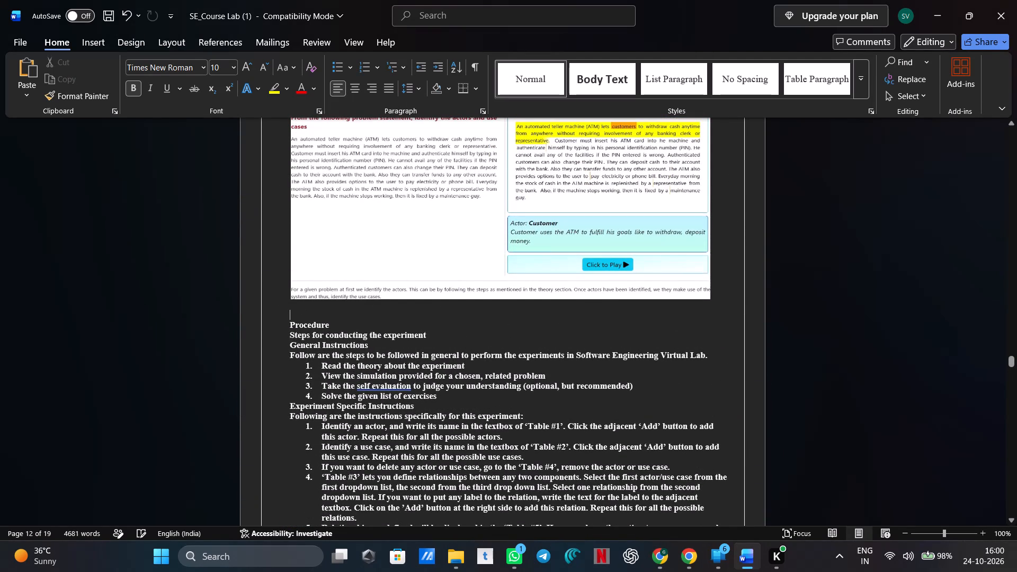
key(BackSpace)
Review the layout of Experiment 3's pages from its aim table through the procedure, and examine the existing Experiment 4 pictures.
scroll(288, 329, up, 15)
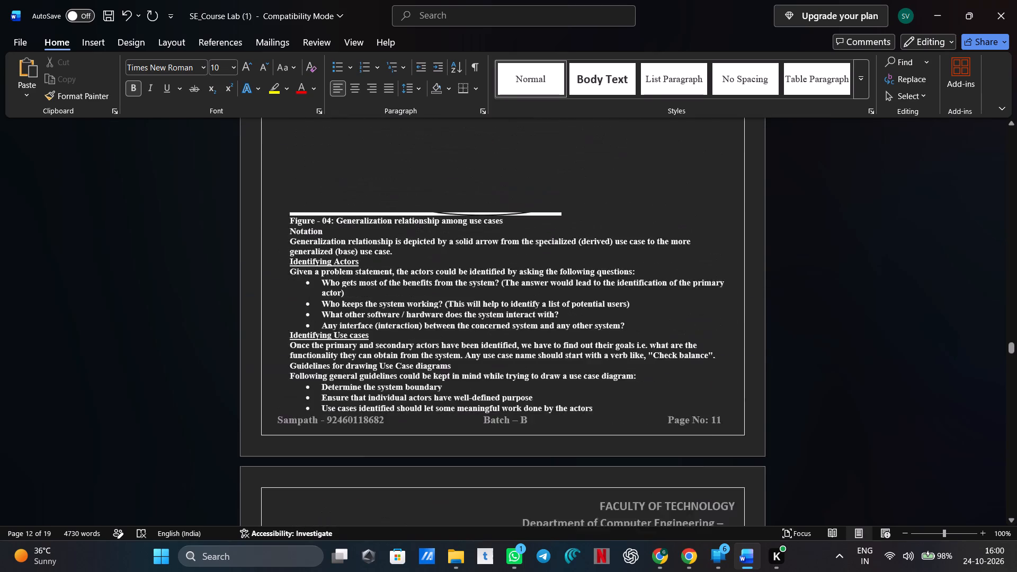
scroll(343, 386, up, 16)
scroll(388, 402, up, 12)
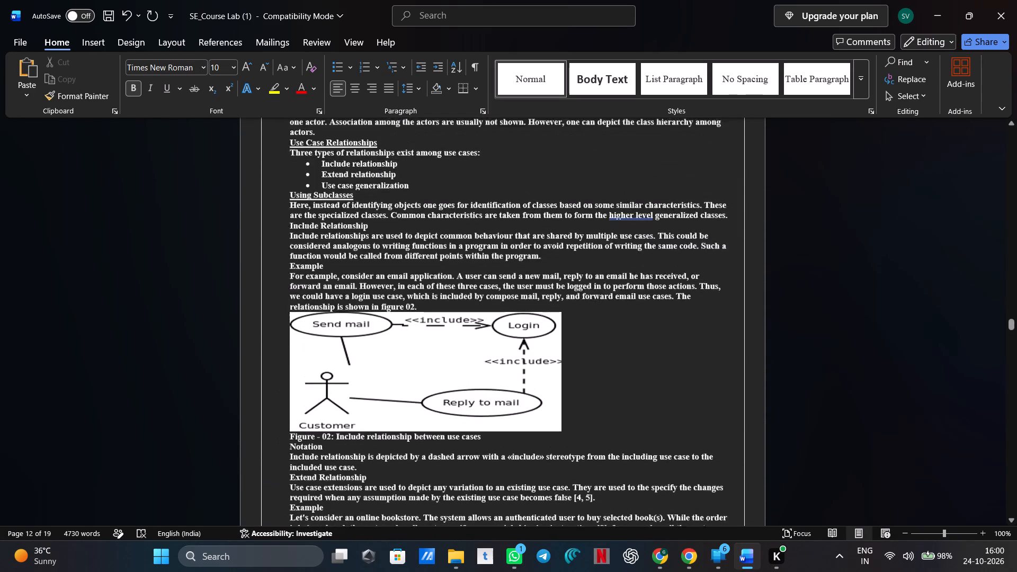
scroll(390, 412, up, 11)
scroll(403, 418, down, 1)
scroll(403, 417, up, 17)
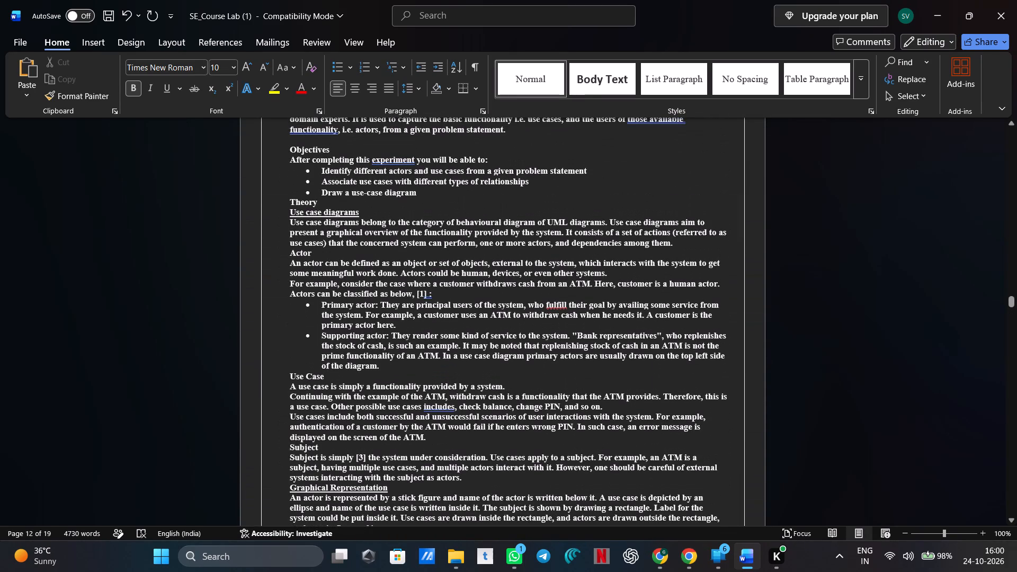
scroll(426, 408, up, 4)
scroll(426, 408, down, 6)
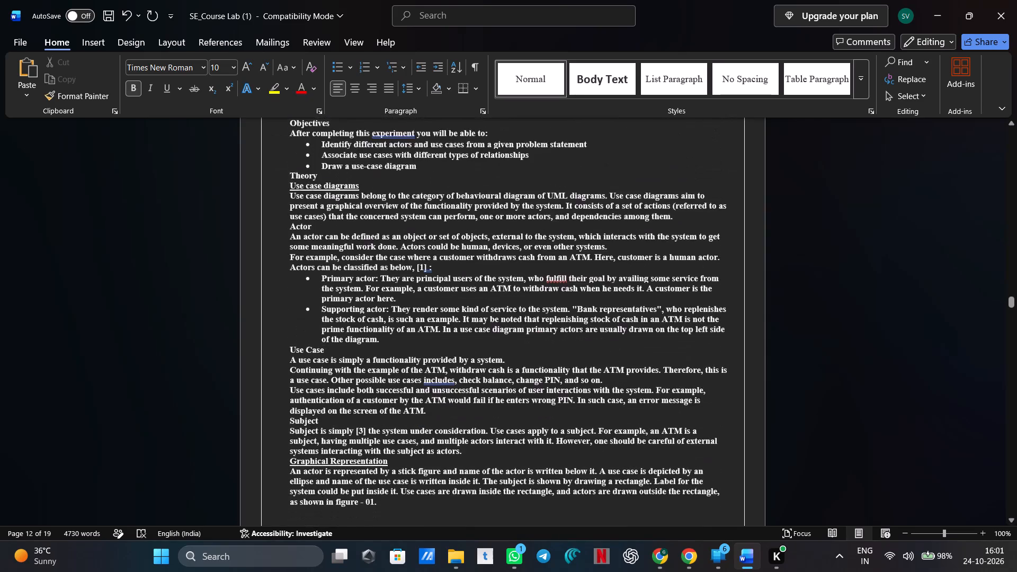
scroll(426, 408, down, 12)
scroll(426, 406, up, 3)
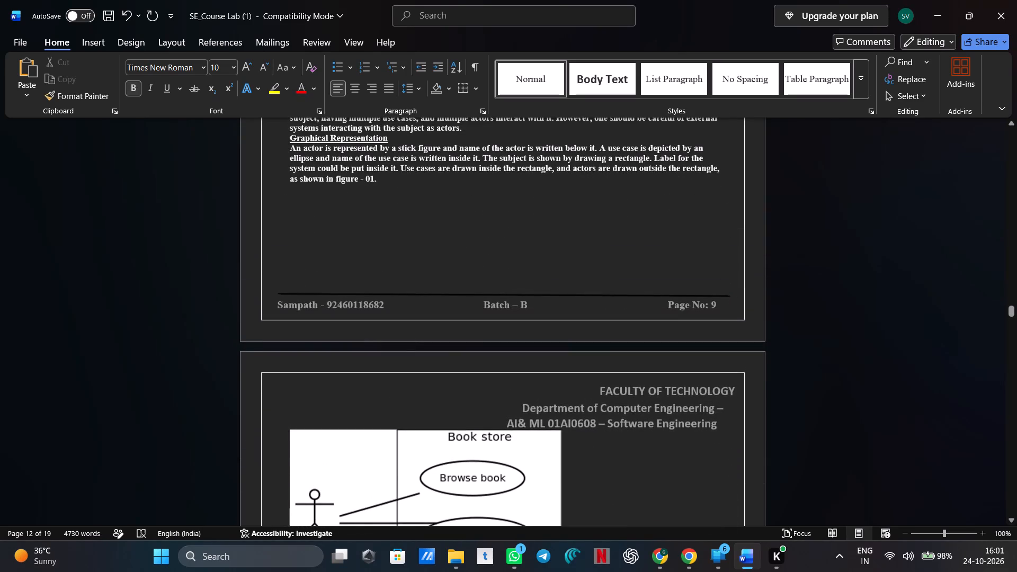
scroll(363, 346, up, 13)
scroll(390, 394, up, 4)
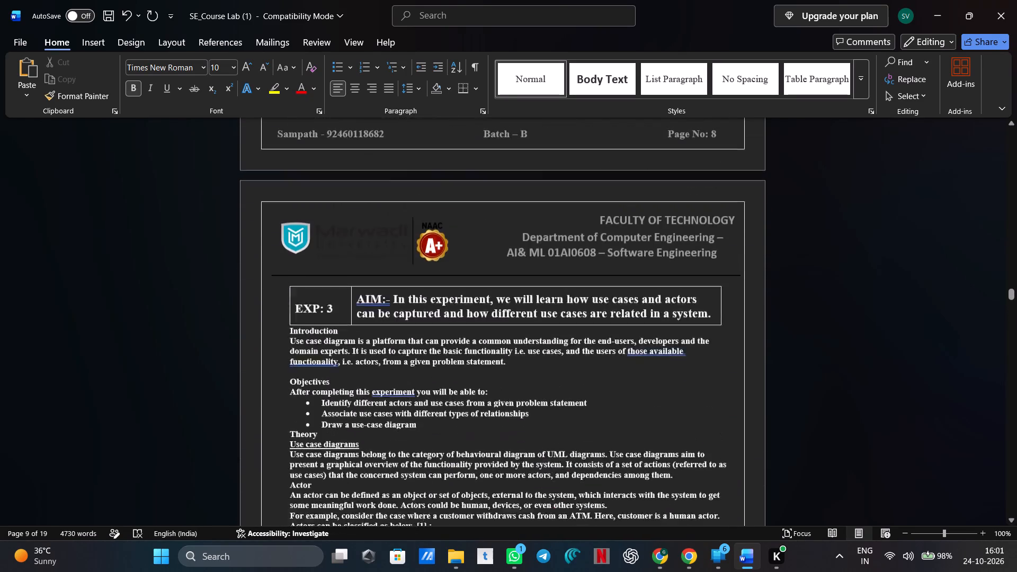
scroll(390, 394, up, 14)
scroll(391, 387, down, 20)
scroll(391, 387, down, 8)
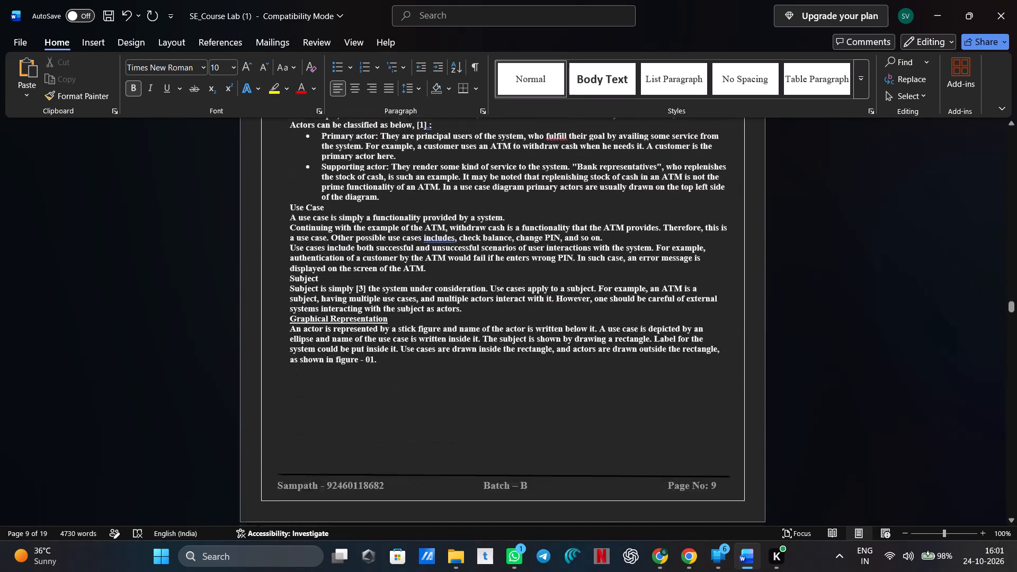
scroll(405, 365, down, 20)
scroll(405, 365, down, 20)
scroll(405, 365, down, 9)
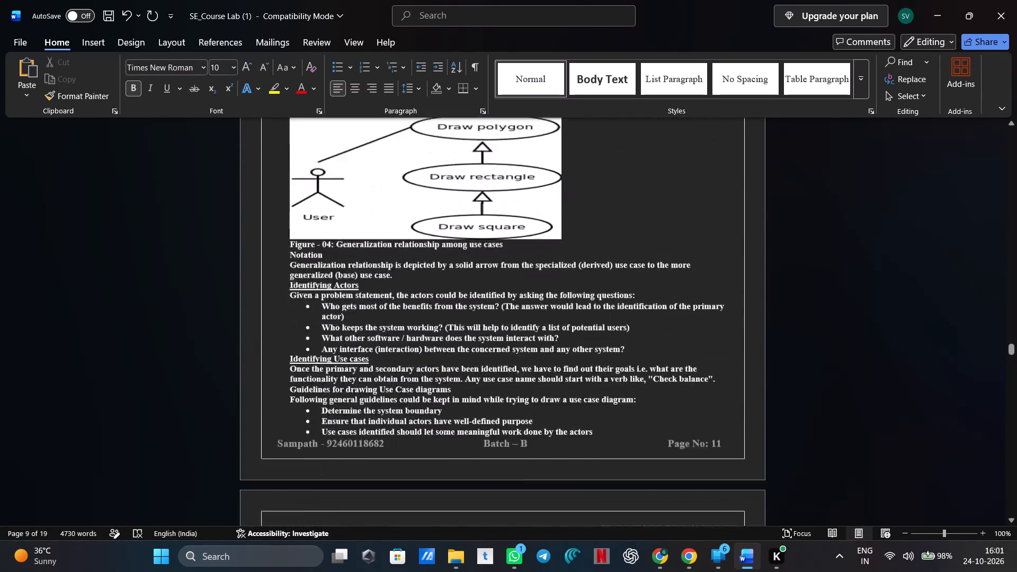
scroll(414, 353, down, 10)
scroll(412, 351, down, 20)
scroll(412, 351, down, 1)
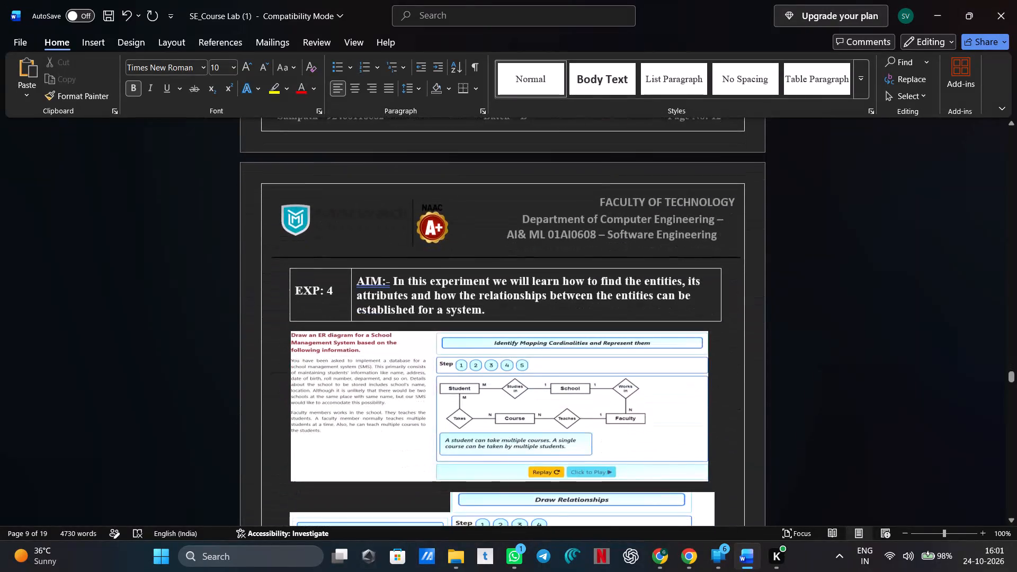
scroll(338, 320, down, 8)
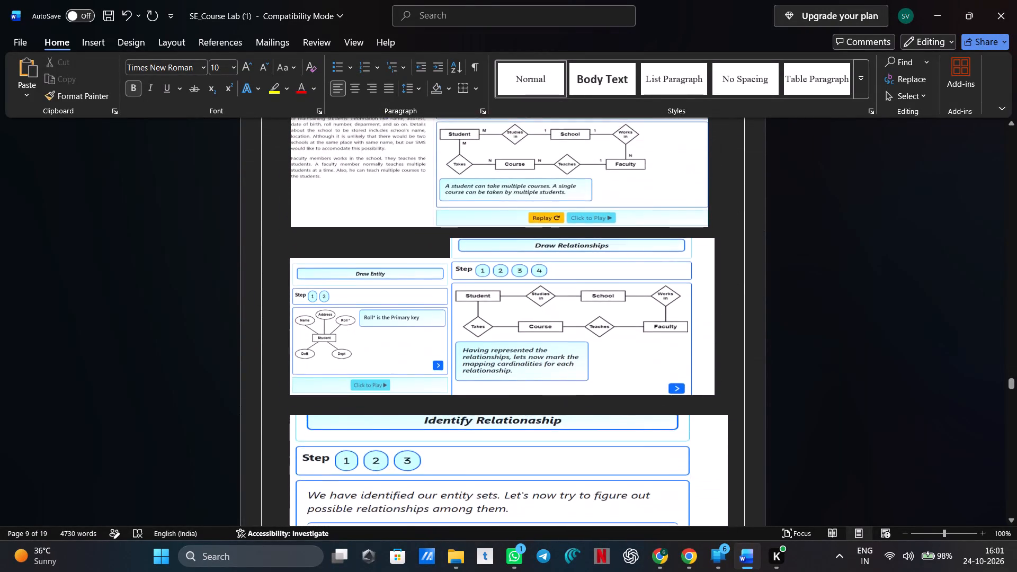
scroll(386, 334, down, 5)
scroll(386, 334, up, 10)
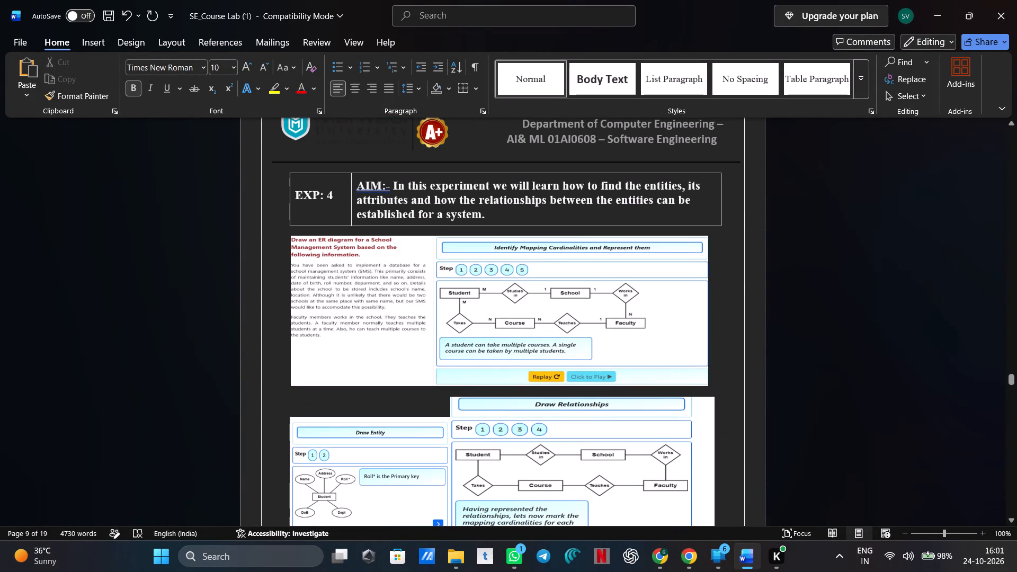
Switch to Chrome, open "E-R Modeling from the Problem Statements" from the experiment list in a new tab, and close the UML use case tab.
key(alt+Tab)
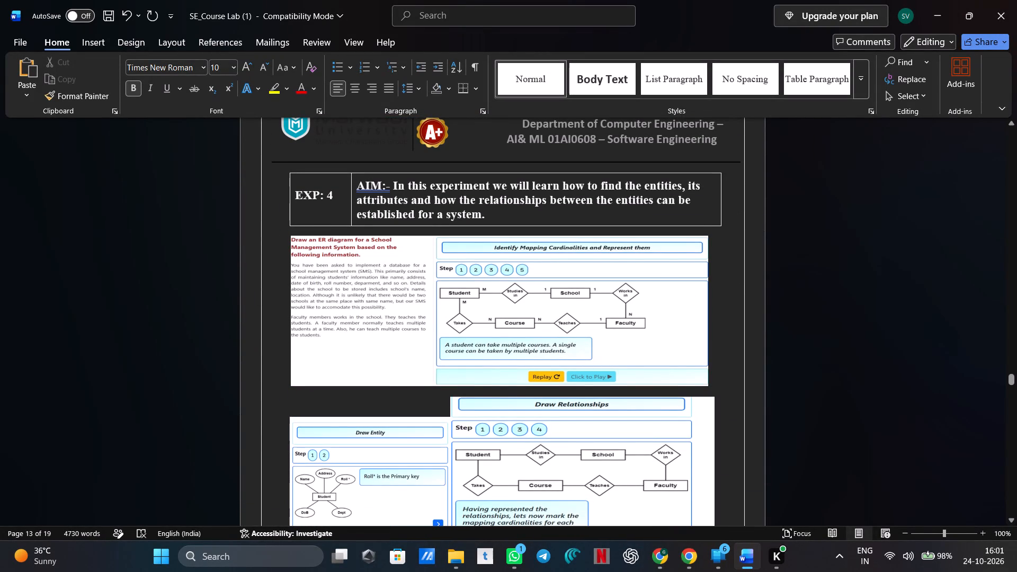
click(408, 330)
scroll(290, 343, up, 13)
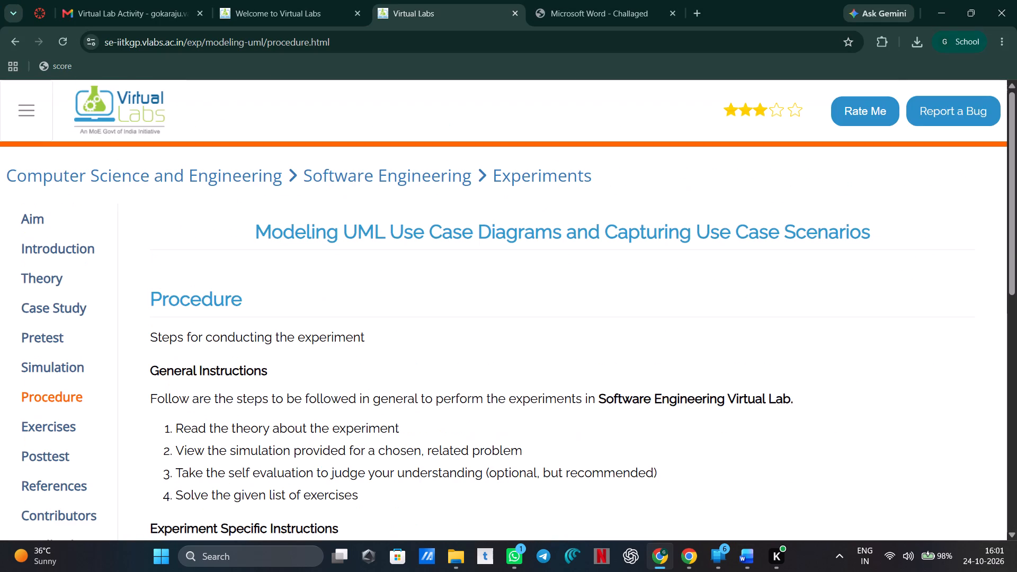
scroll(210, 356, down, 3)
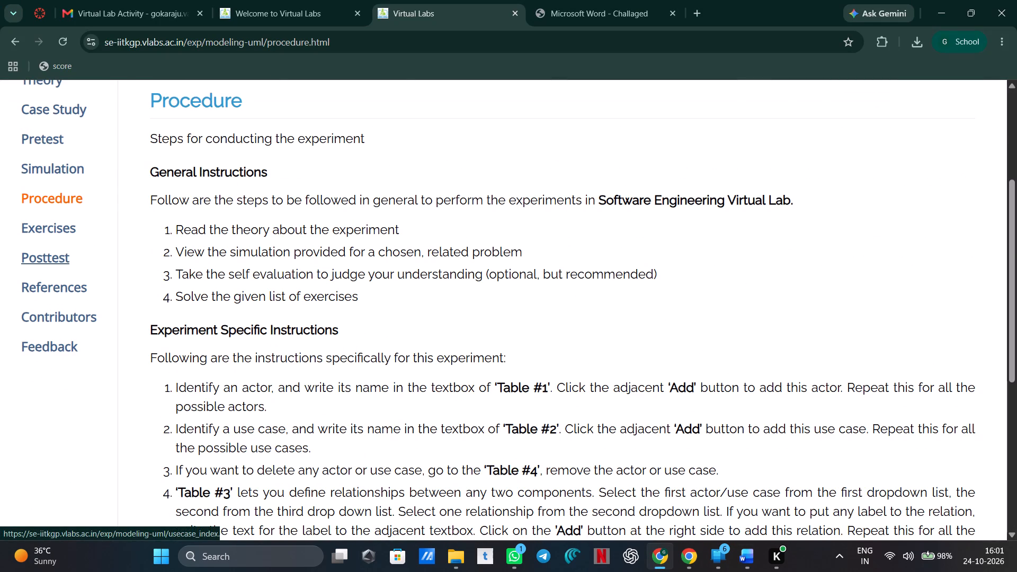
scroll(80, 268, up, 11)
click(252, 15)
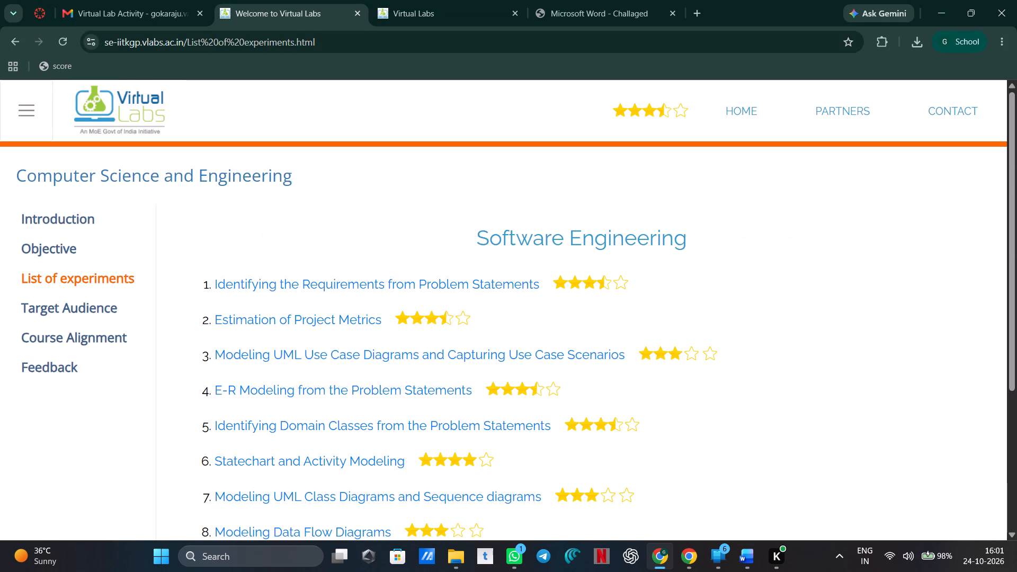
right_click(276, 385)
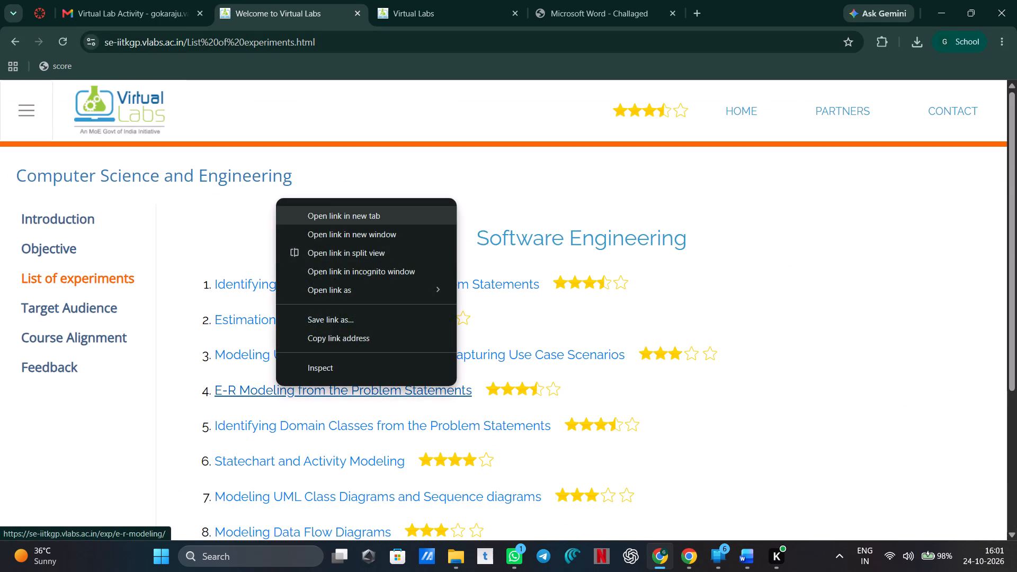
click(333, 216)
click(476, 14)
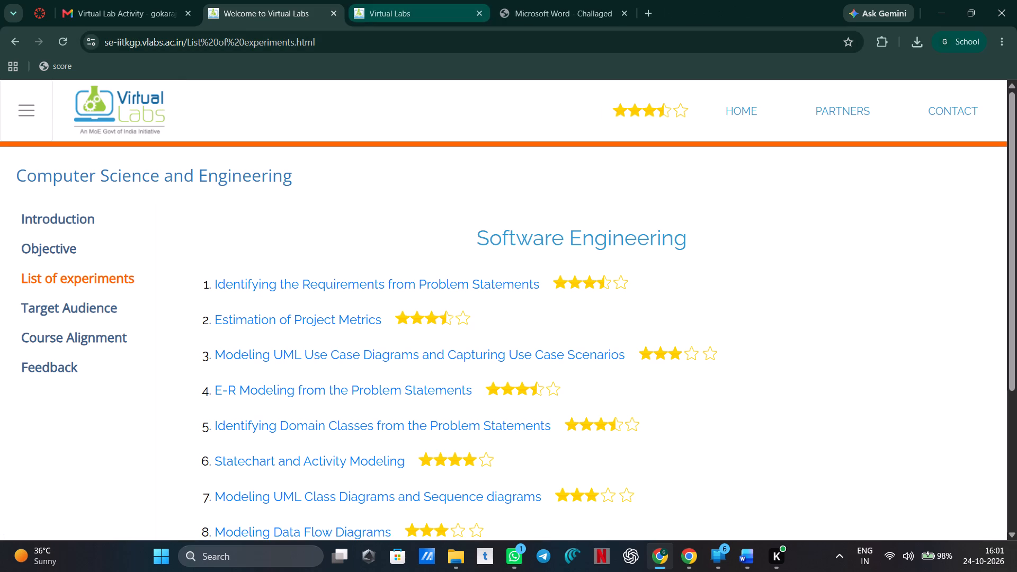
click(403, 10)
Copy the Introduction heading and paragraph of the E-R Modeling experiment.
click(48, 248)
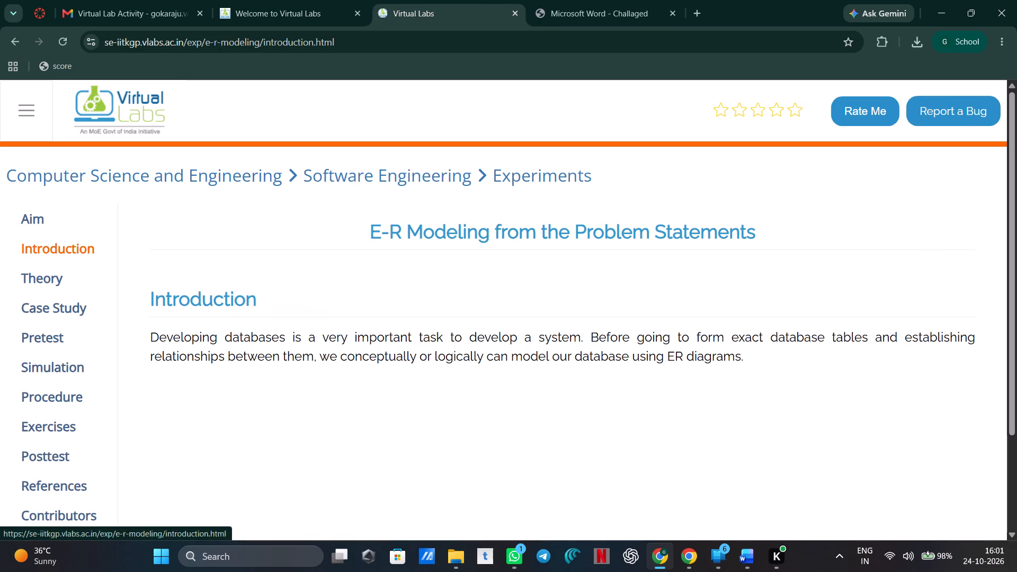
drag(148, 298, 718, 382)
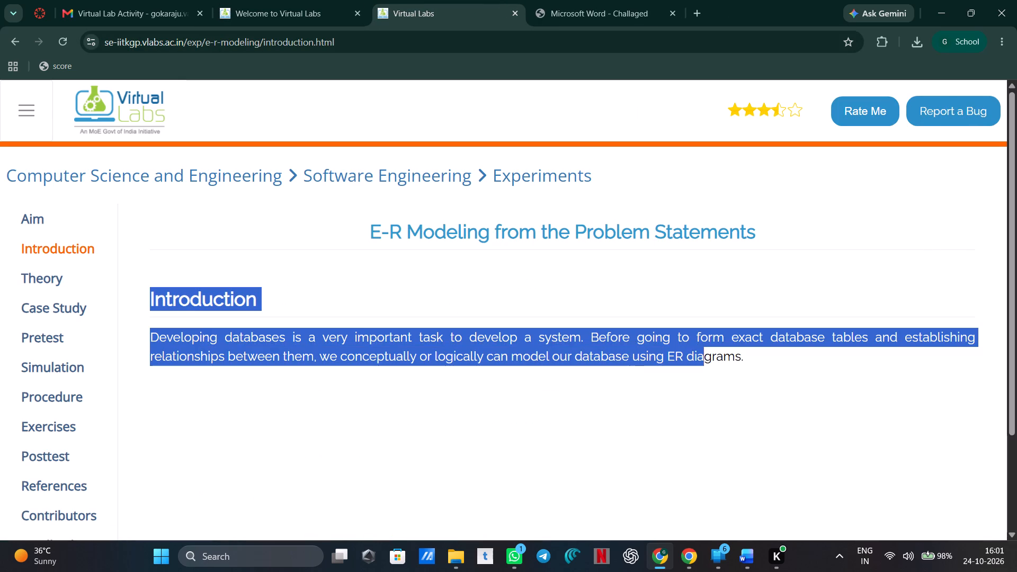
drag(718, 382, 826, 373)
key(ctrl+c)
Switch to the SE_Course Lab document in Word.
key(alt+Tab)
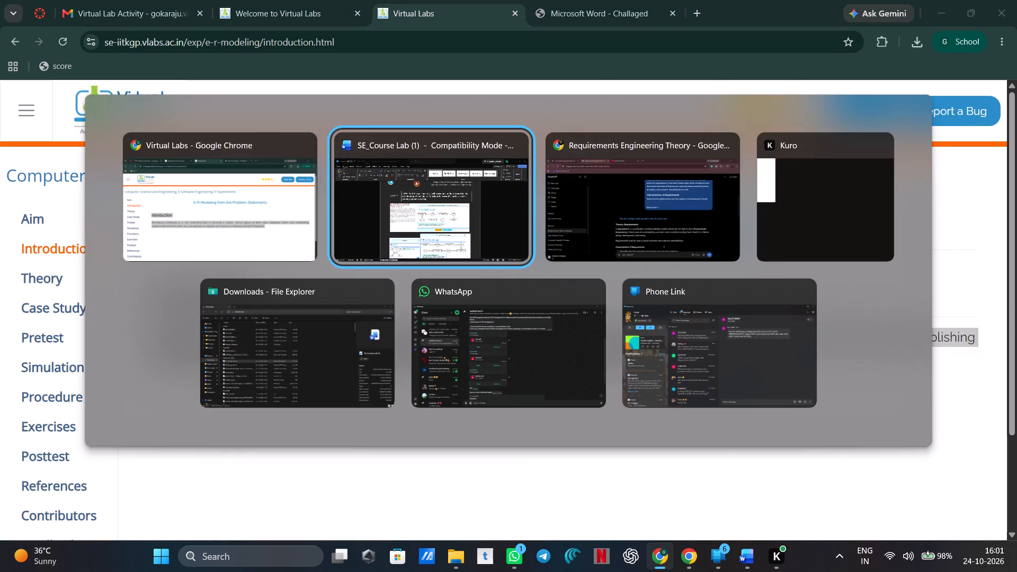
click(298, 229)
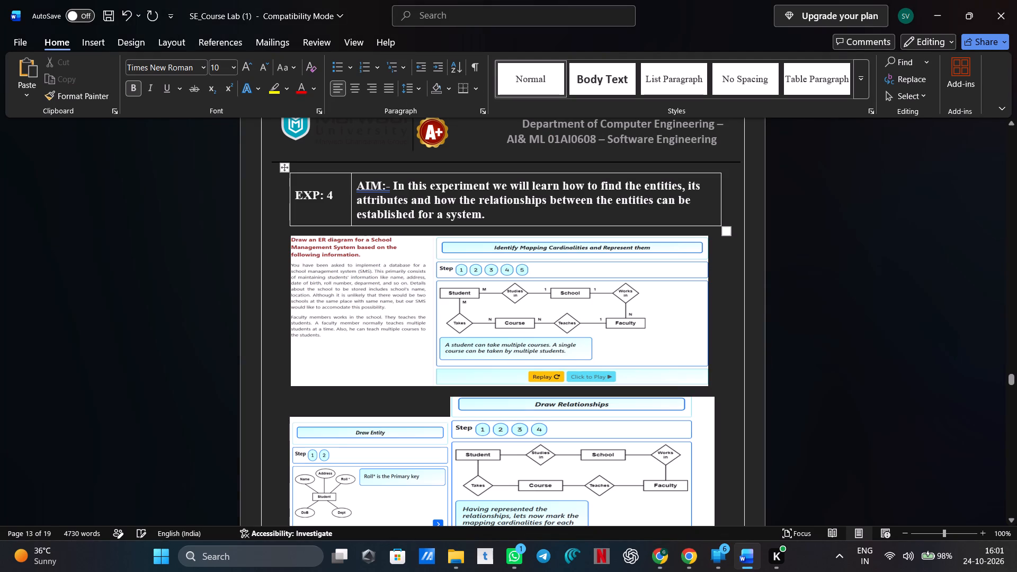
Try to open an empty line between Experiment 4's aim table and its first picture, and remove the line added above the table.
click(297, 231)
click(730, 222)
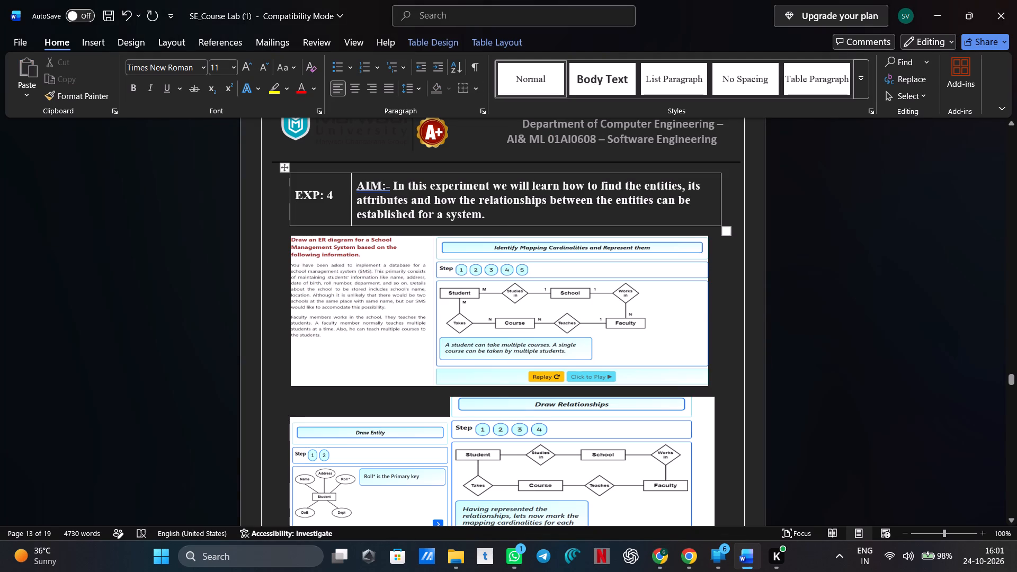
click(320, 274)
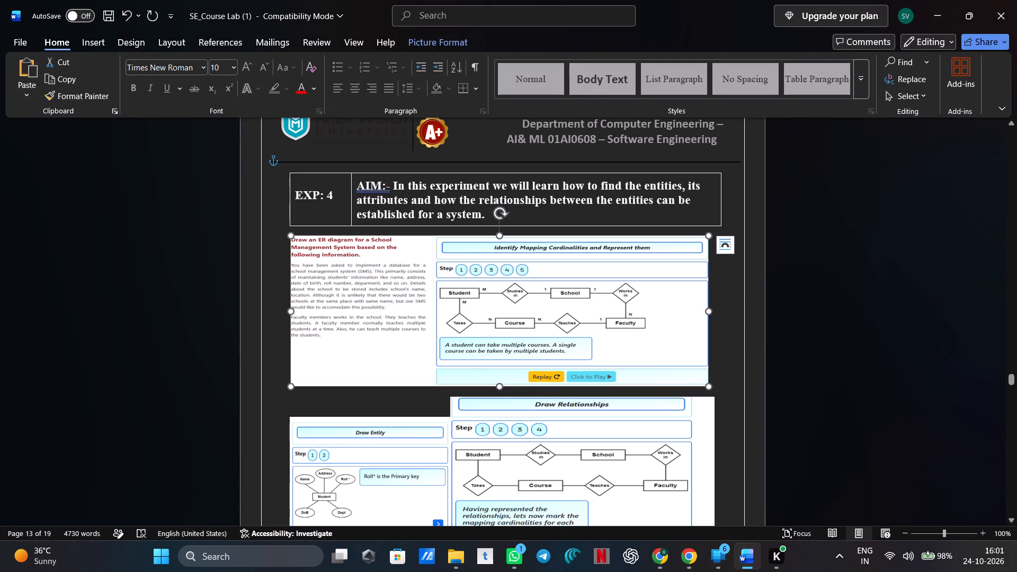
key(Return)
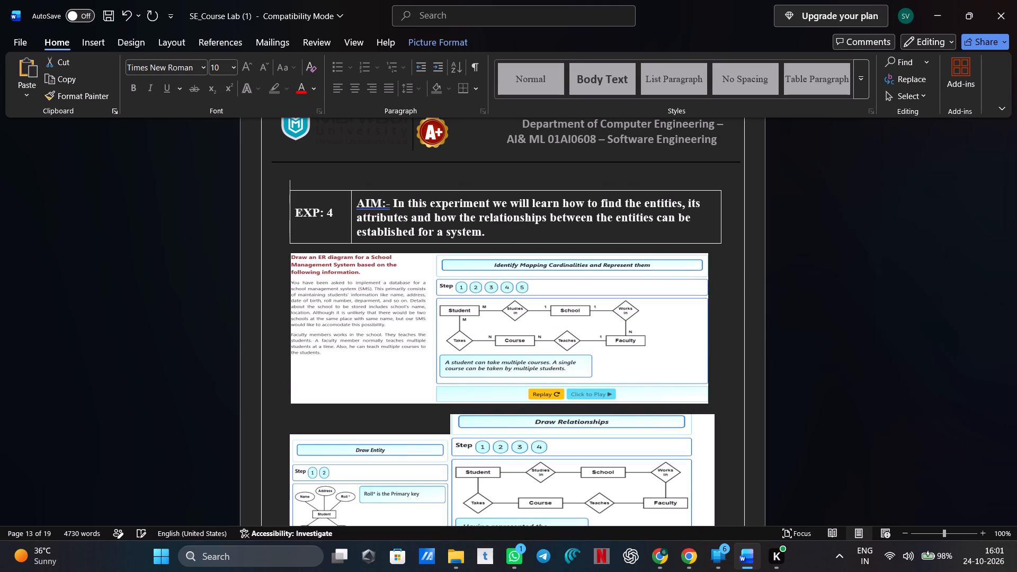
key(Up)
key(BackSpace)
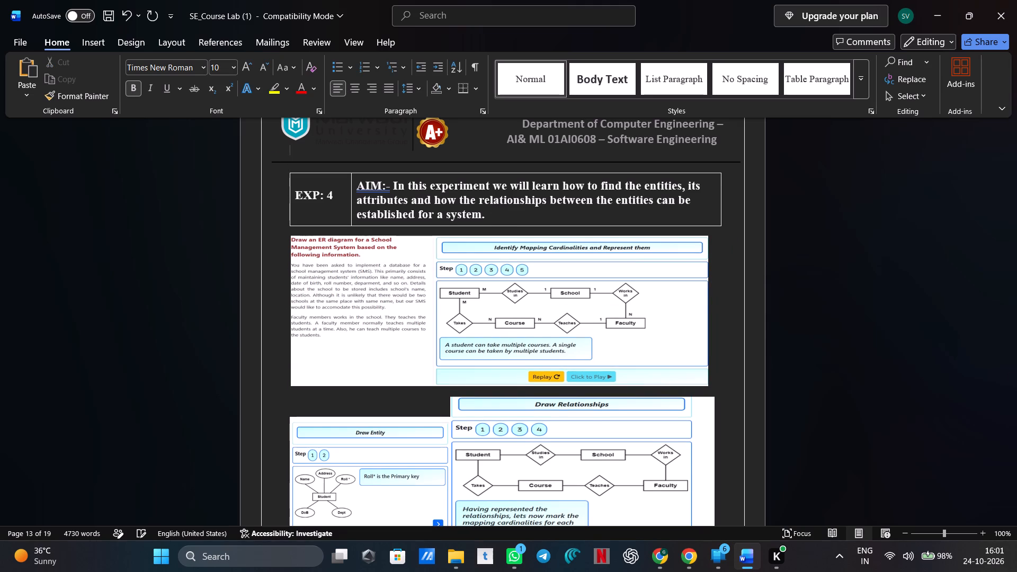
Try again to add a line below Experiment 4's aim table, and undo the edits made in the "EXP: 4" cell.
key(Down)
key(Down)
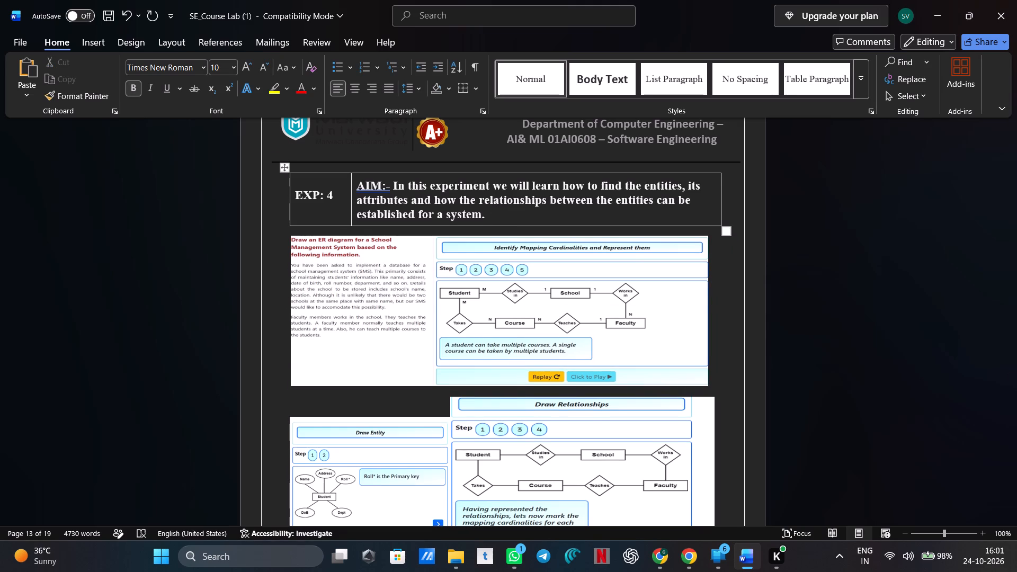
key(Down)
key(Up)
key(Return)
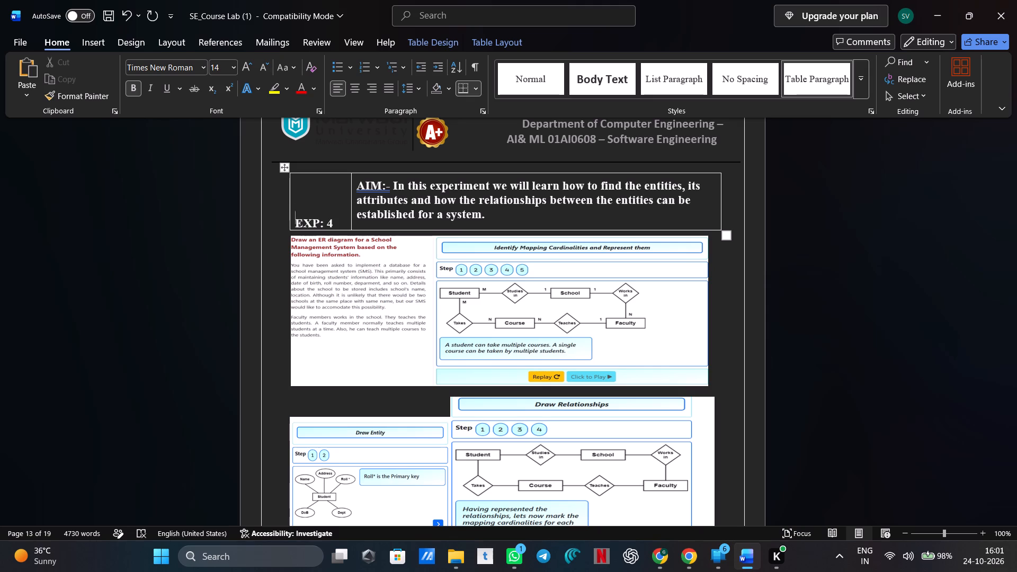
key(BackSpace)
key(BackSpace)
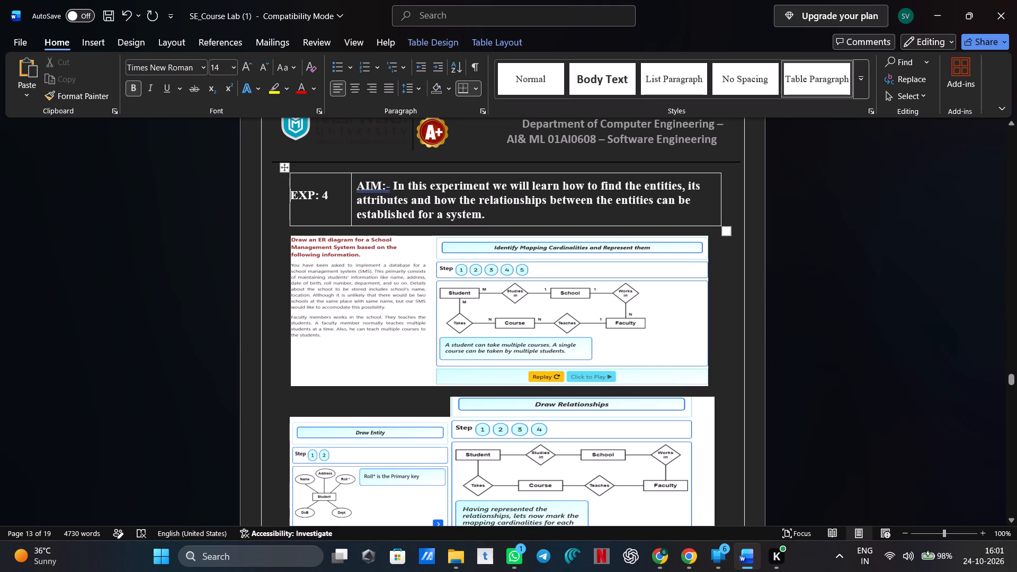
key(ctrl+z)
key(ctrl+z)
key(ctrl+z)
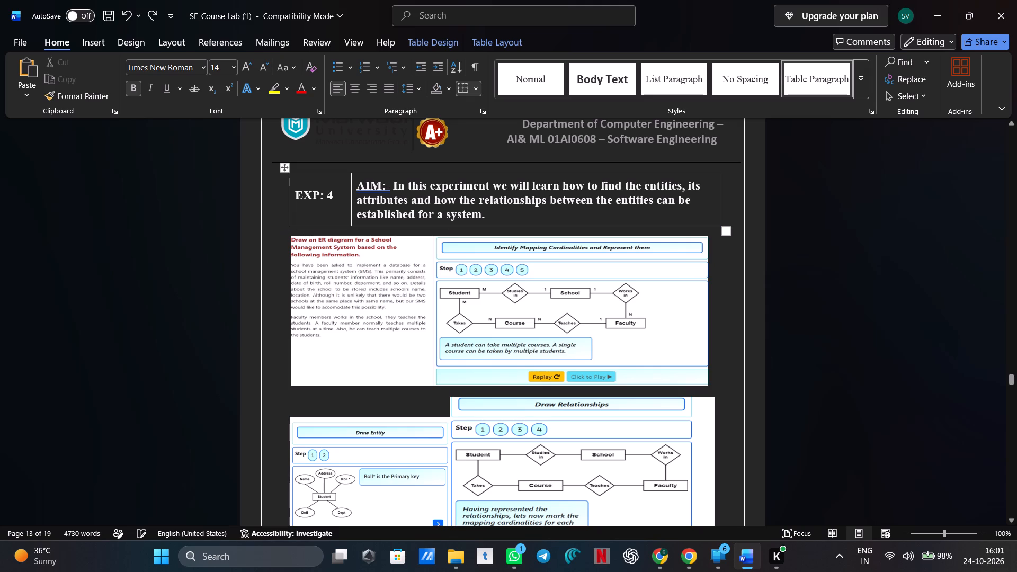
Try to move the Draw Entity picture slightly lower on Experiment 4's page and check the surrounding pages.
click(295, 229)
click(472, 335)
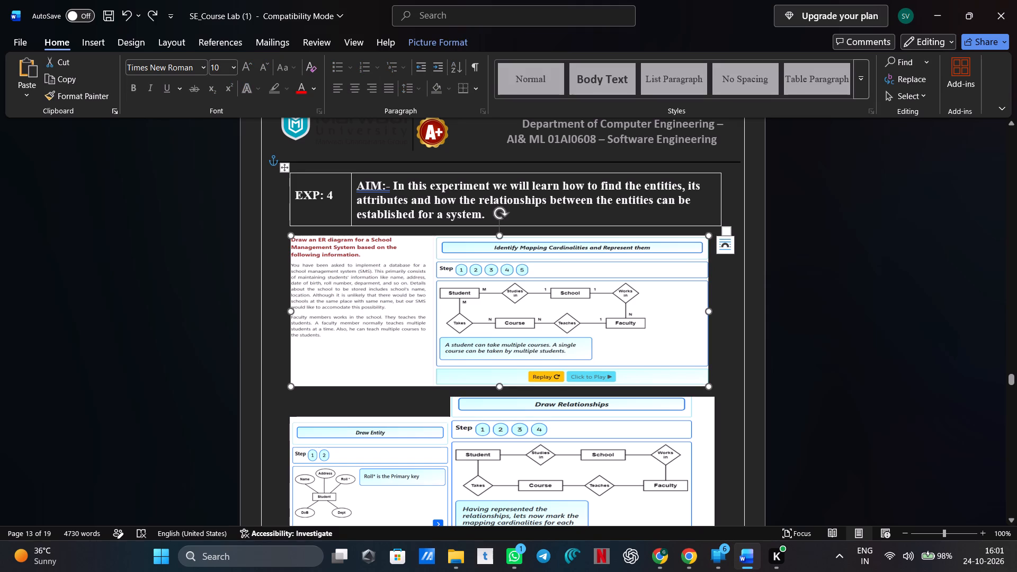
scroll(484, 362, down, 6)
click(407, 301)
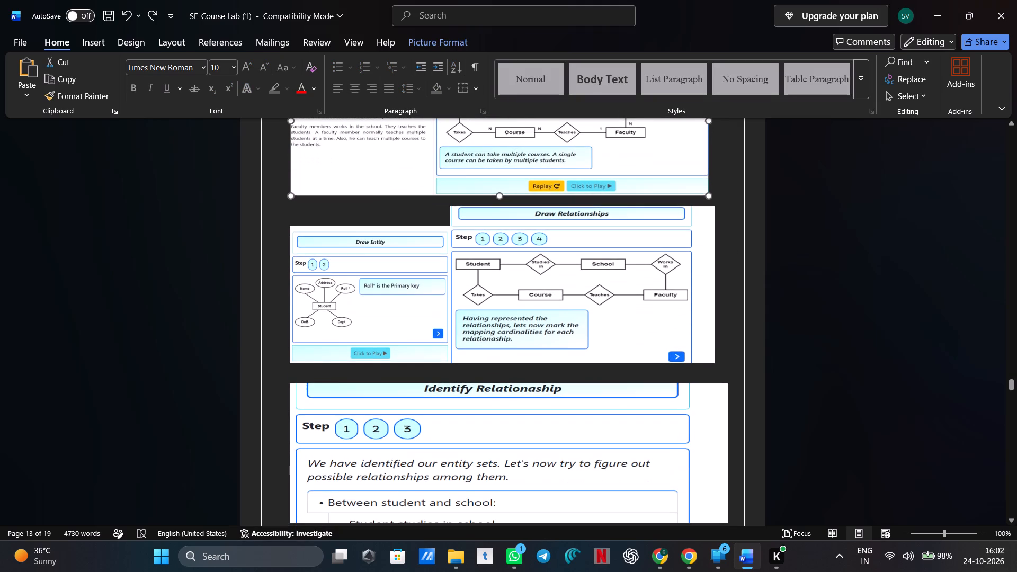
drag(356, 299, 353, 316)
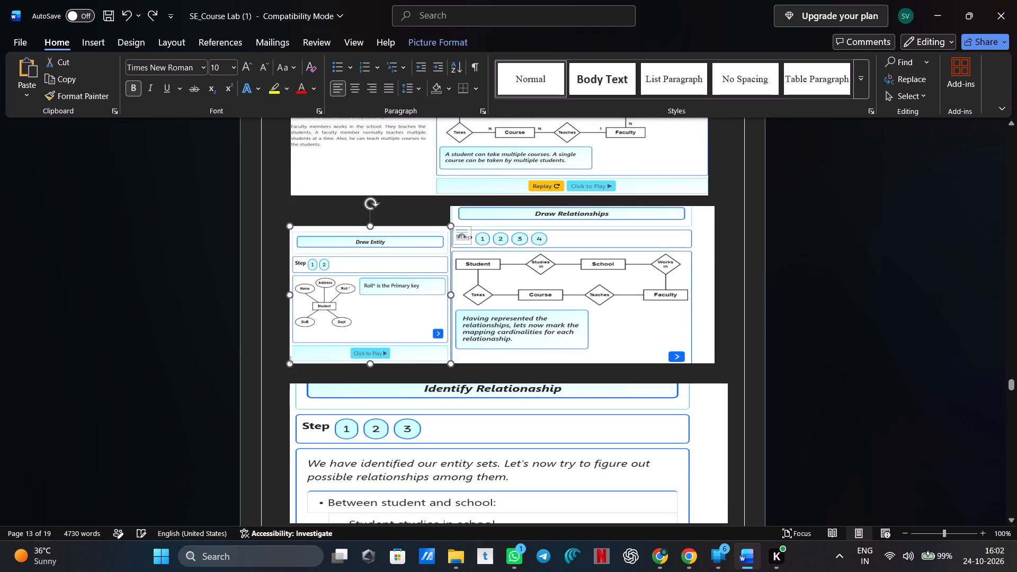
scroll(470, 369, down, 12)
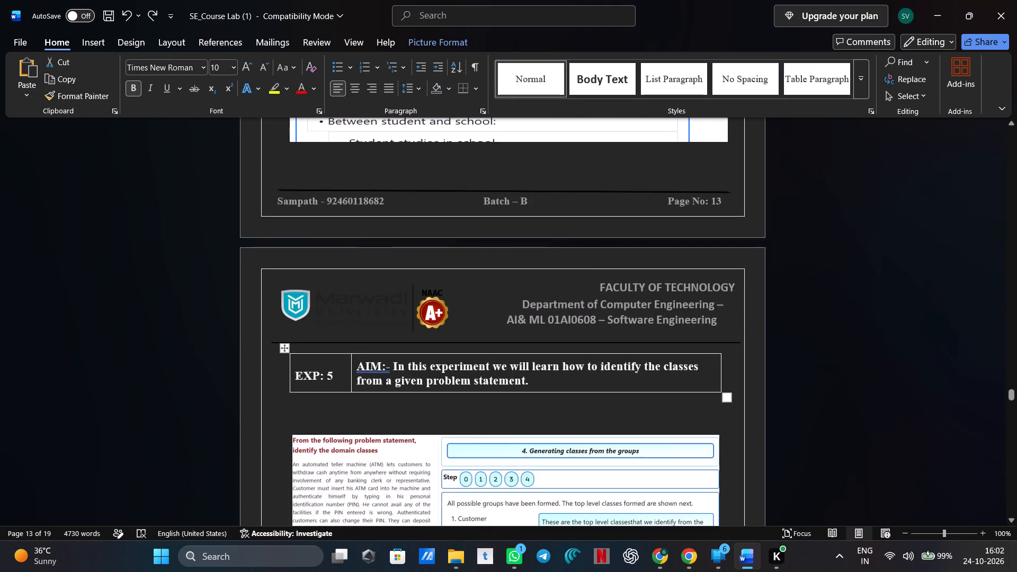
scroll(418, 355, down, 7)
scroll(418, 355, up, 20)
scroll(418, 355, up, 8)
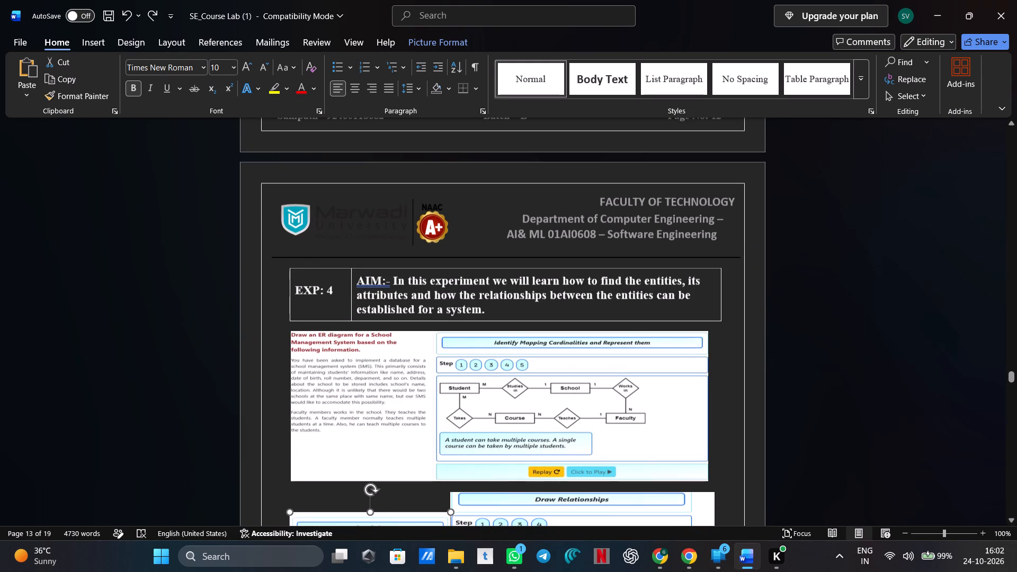
Insert four empty lines above Experiment 4's aim table.
click(731, 317)
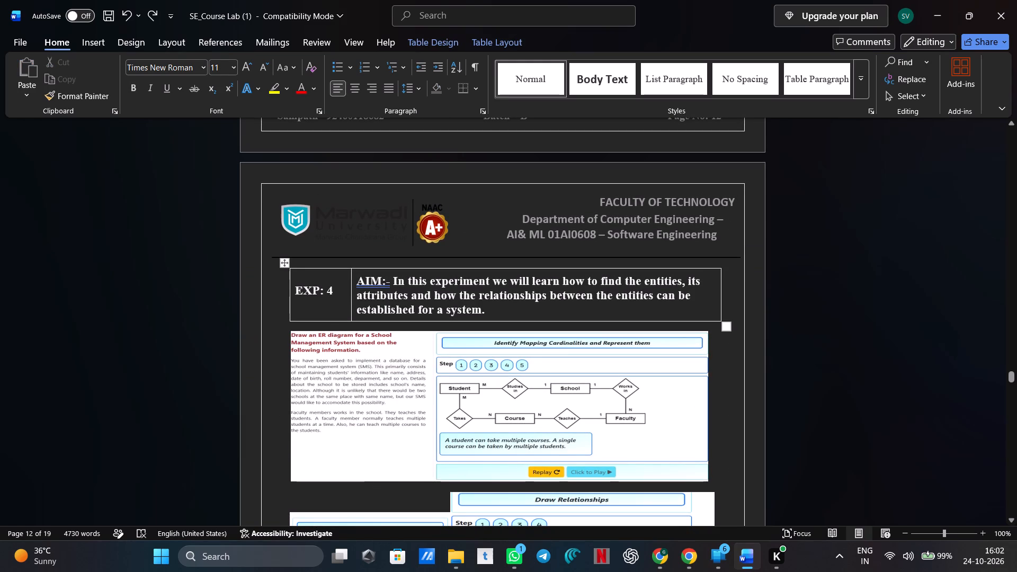
click(289, 255)
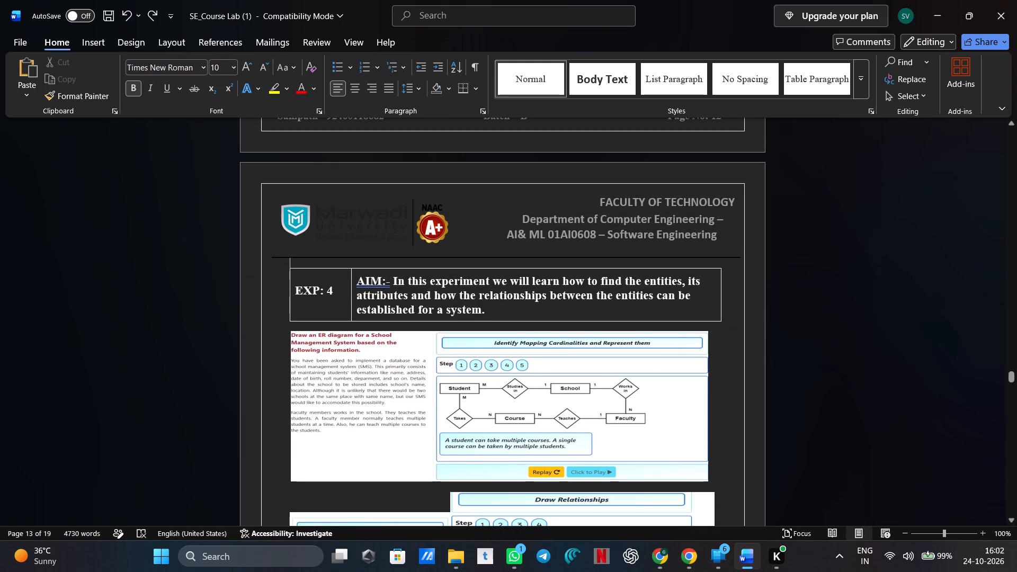
key(Return)
key(Return)
key(Return)
key(Return)
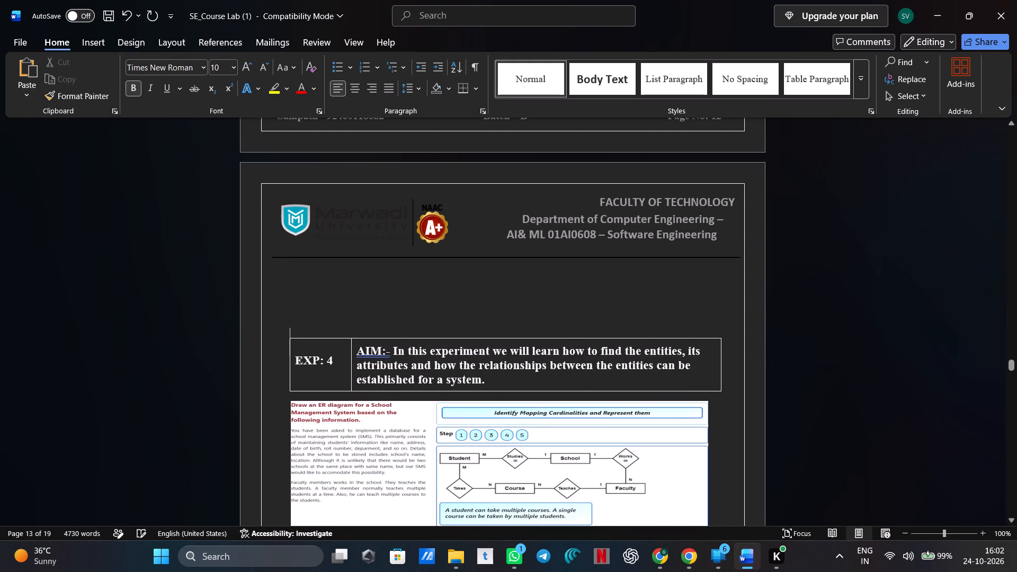
Add an empty line below Experiment 4's first picture and check how the following pictures are laid out.
key(Down)
key(Down)
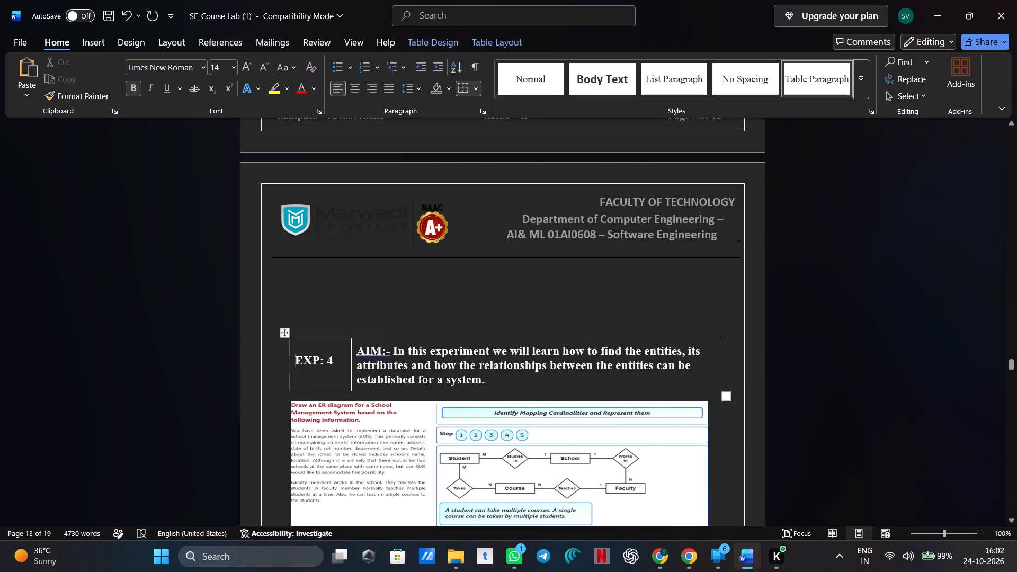
key(Return)
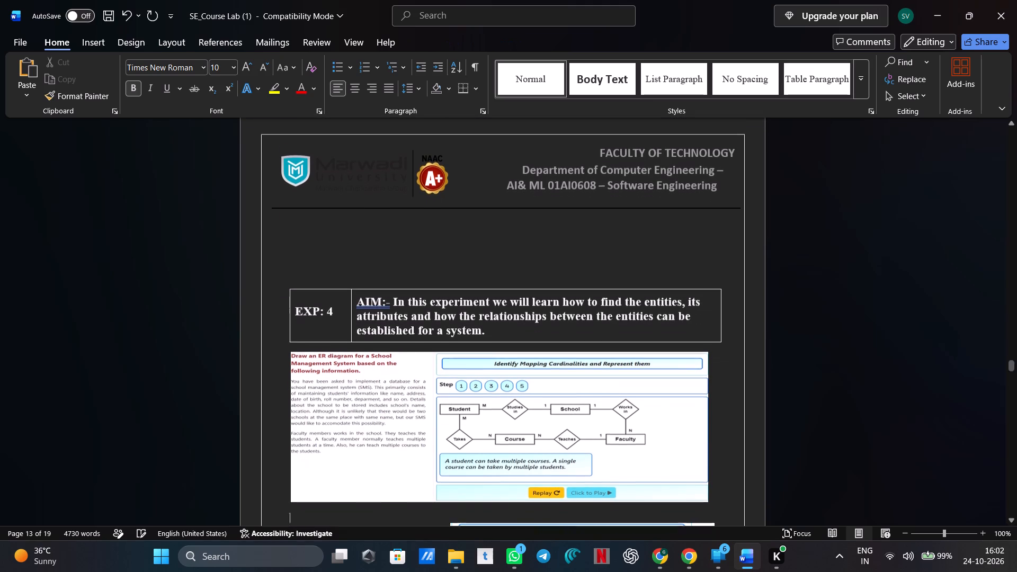
scroll(296, 254, down, 8)
scroll(344, 305, up, 5)
scroll(344, 308, down, 8)
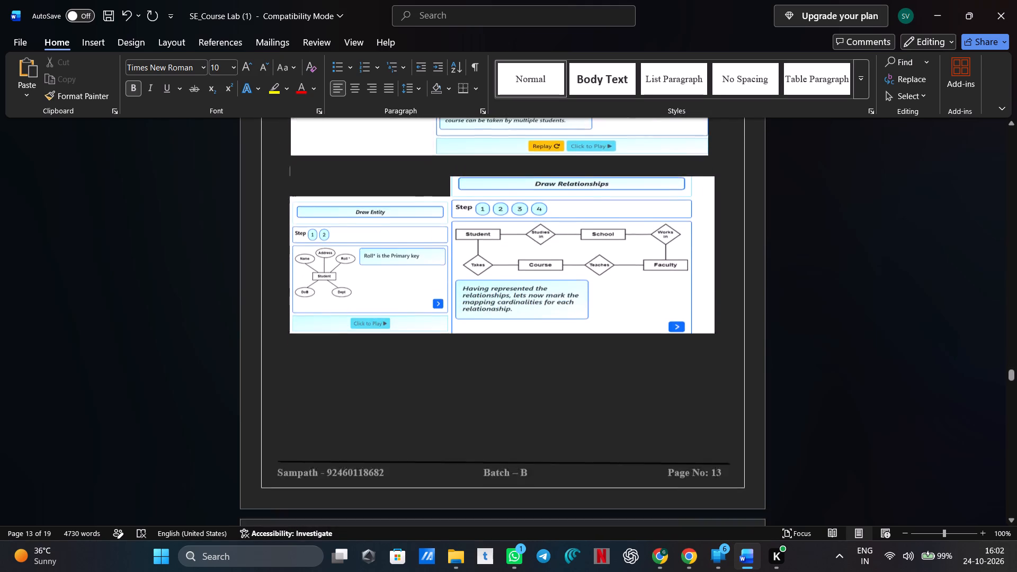
scroll(344, 285, down, 7)
scroll(346, 282, up, 19)
Push the Draw Relationships picture further down by adding an empty line at its anchor.
click(304, 294)
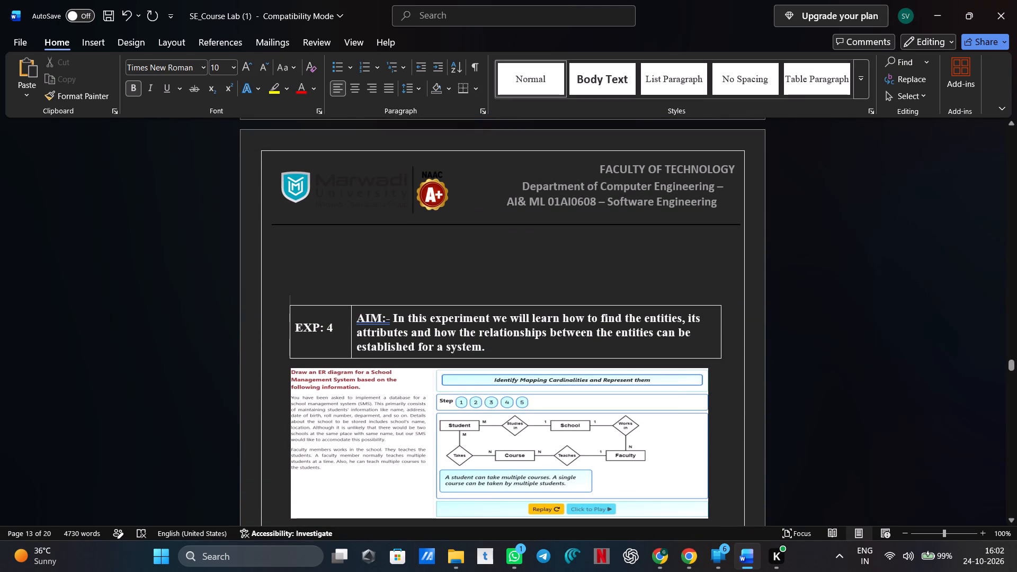
click(512, 436)
scroll(530, 228, down, 3)
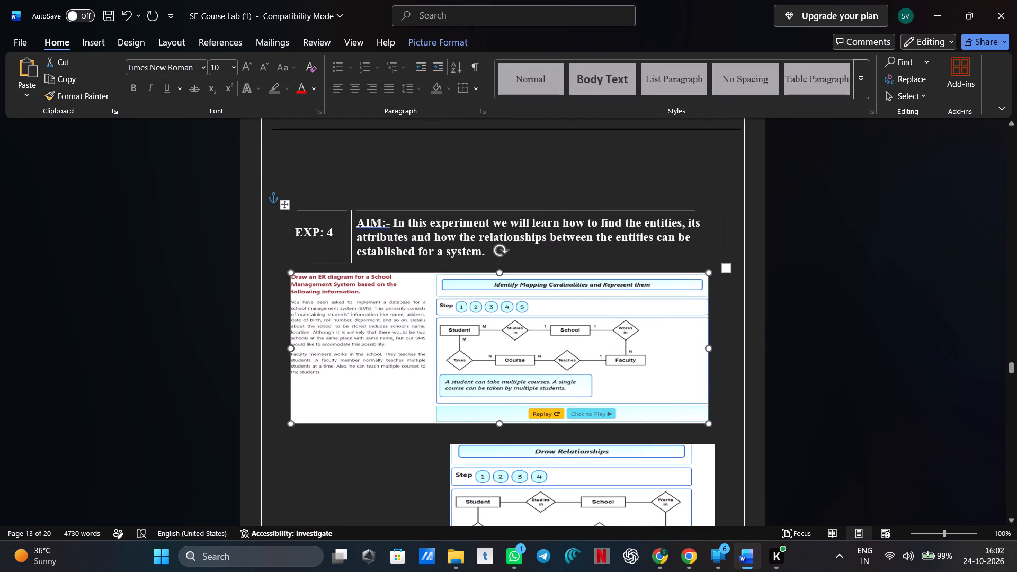
drag(543, 469, 545, 488)
scroll(525, 401, down, 5)
scroll(546, 341, down, 4)
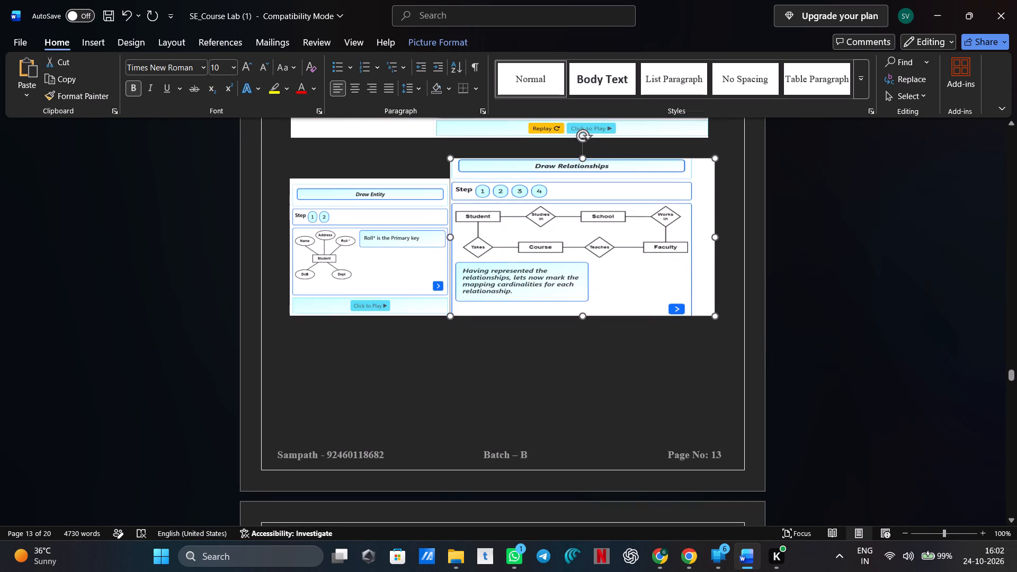
drag(562, 247, 566, 302)
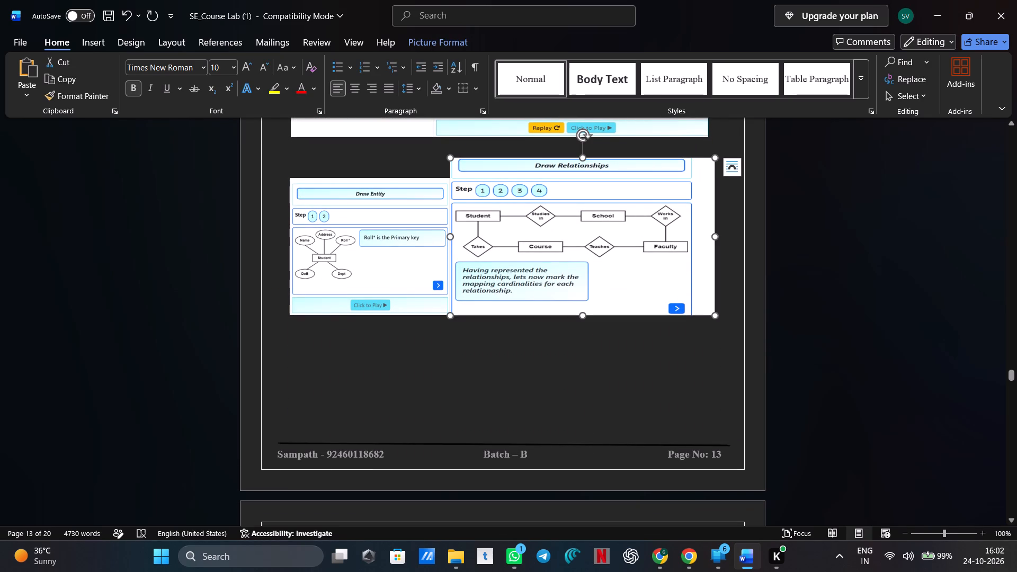
click(576, 285)
key(Return)
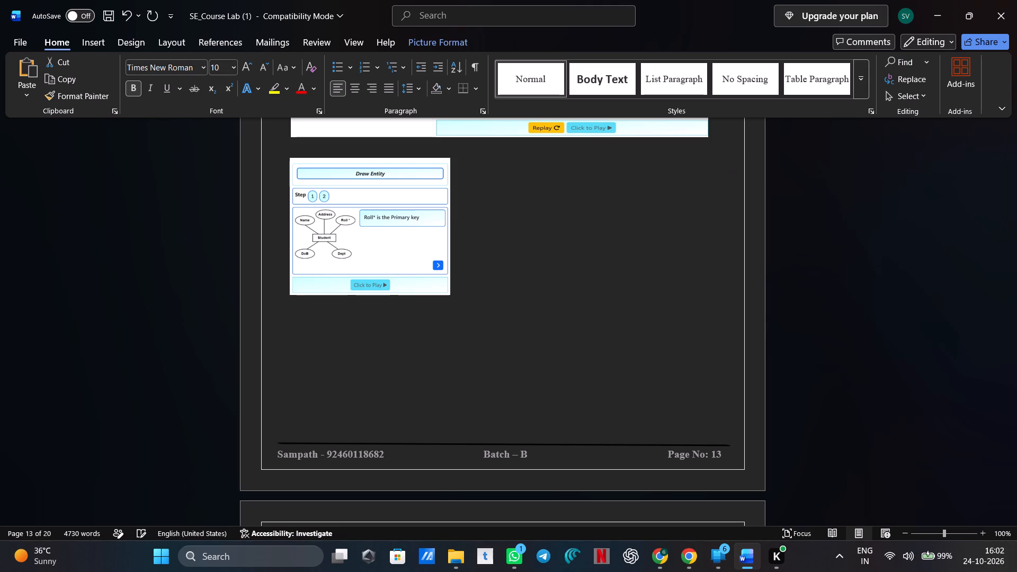
scroll(578, 296, down, 5)
scroll(579, 299, up, 13)
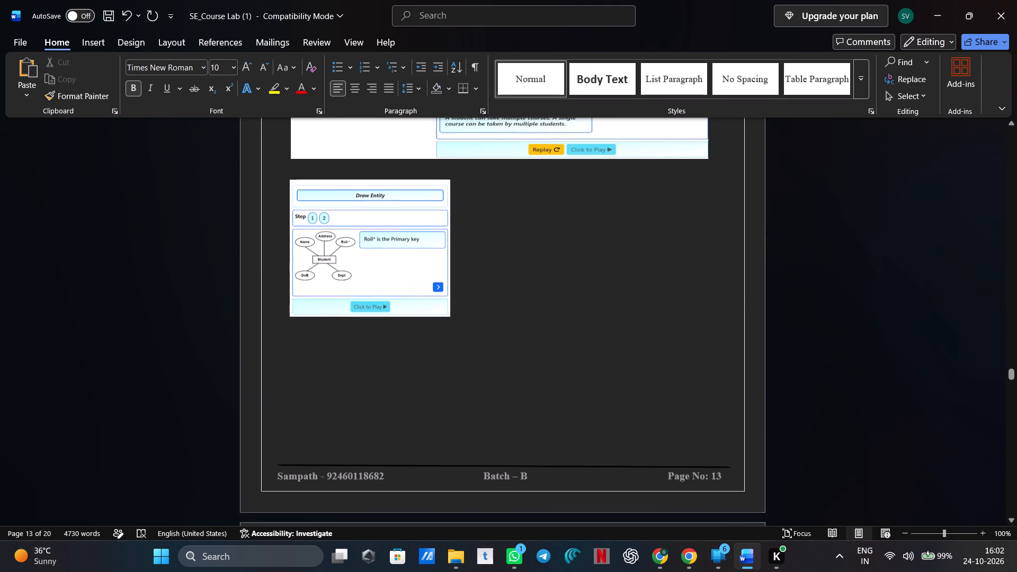
Insert six empty lines above the Draw Entity picture.
click(361, 242)
key(Return)
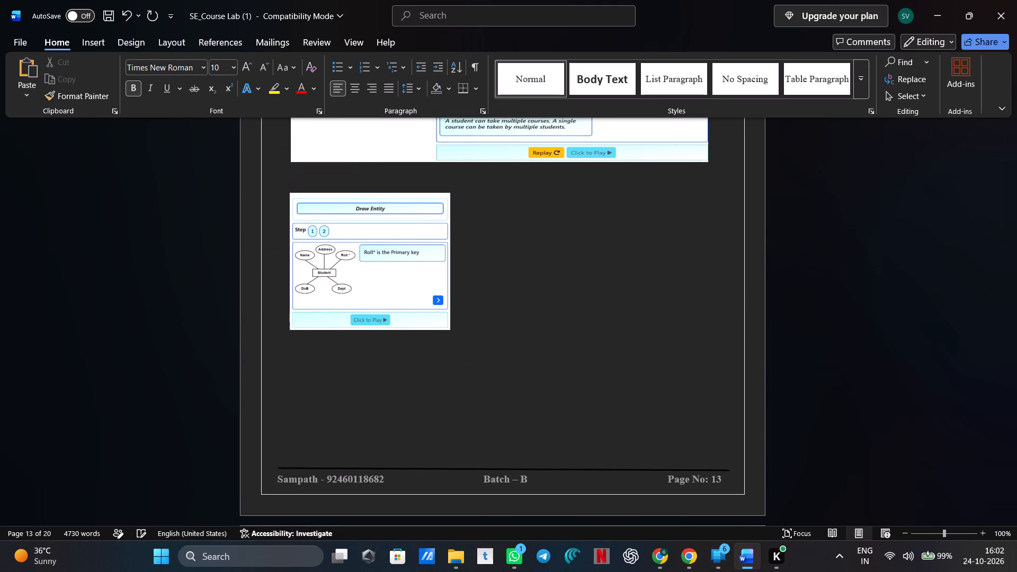
key(Return)
key(Return)
key(Return)
key(Return)
key(Return)
Insert eight more empty lines at the first ER diagram picture's anchor, above Experiment 4's aim table.
scroll(336, 224, up, 2)
click(520, 190)
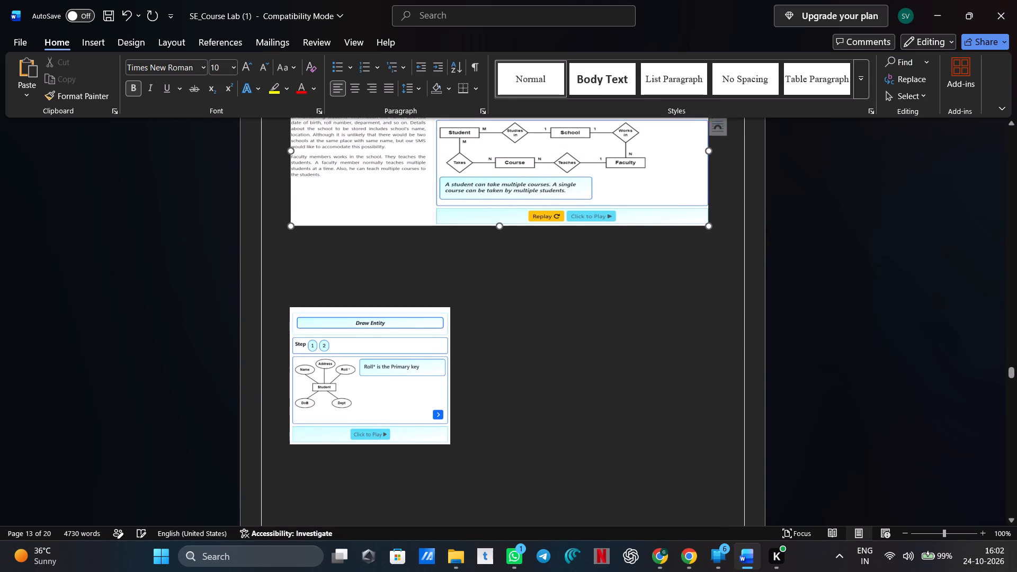
key(Return)
key(Return)
key(Return)
key(Return)
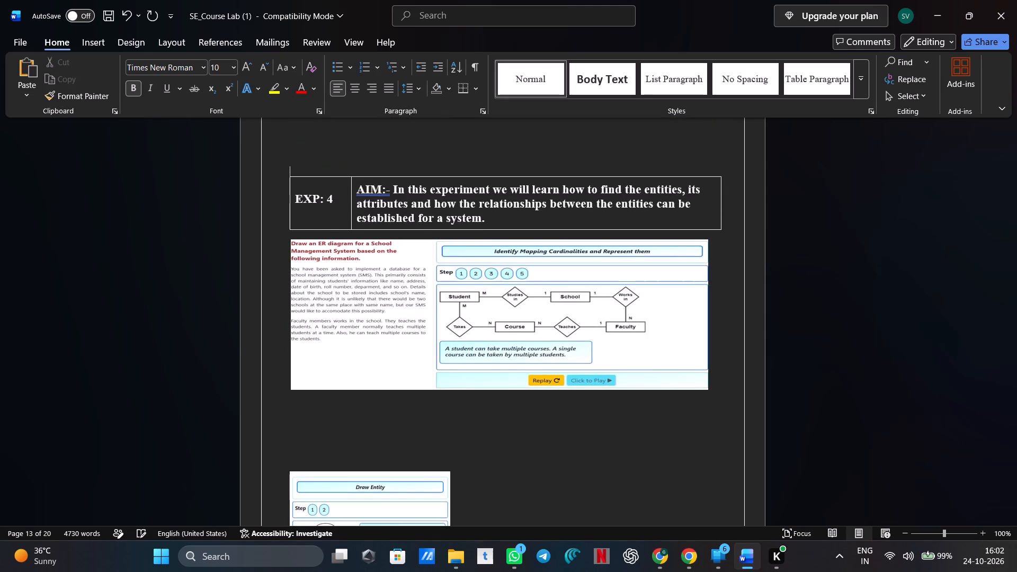
key(Return)
key(Return)
key(Return)
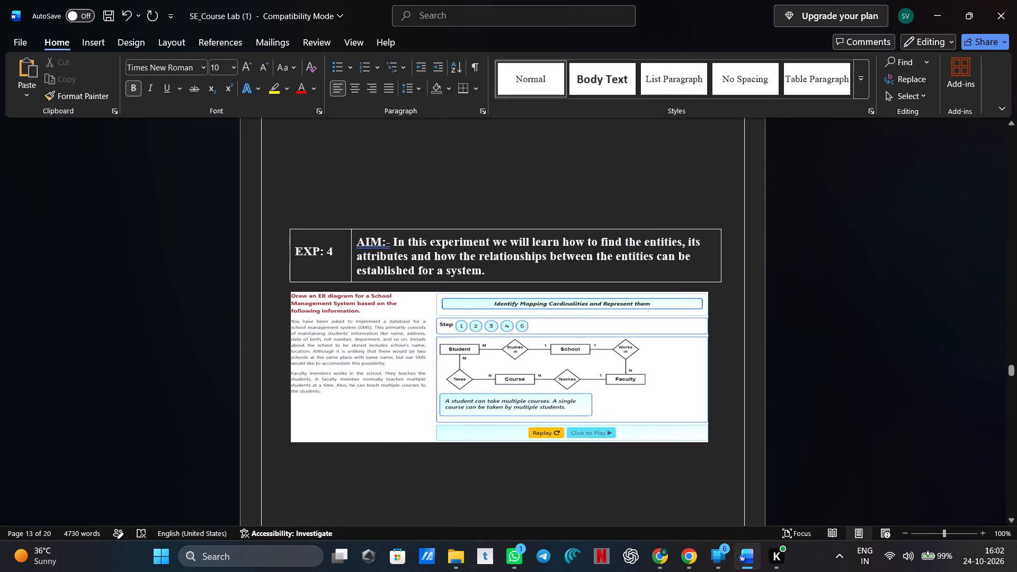
click(470, 398)
key(Return)
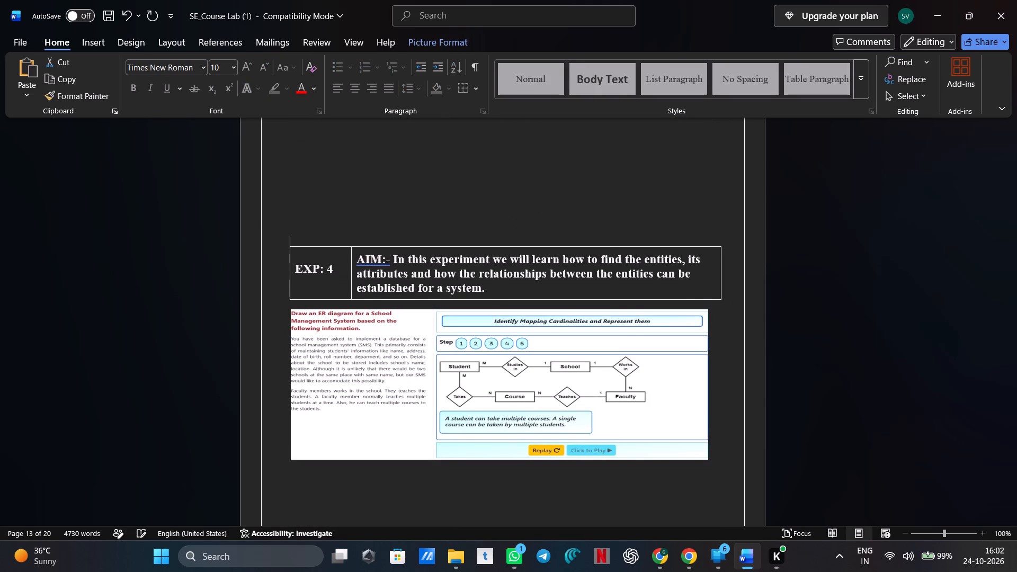
Delete the empty lines above Experiment 4's aim table to bring it directly under the page header.
scroll(730, 399, down, 15)
scroll(614, 370, up, 20)
scroll(614, 370, up, 1)
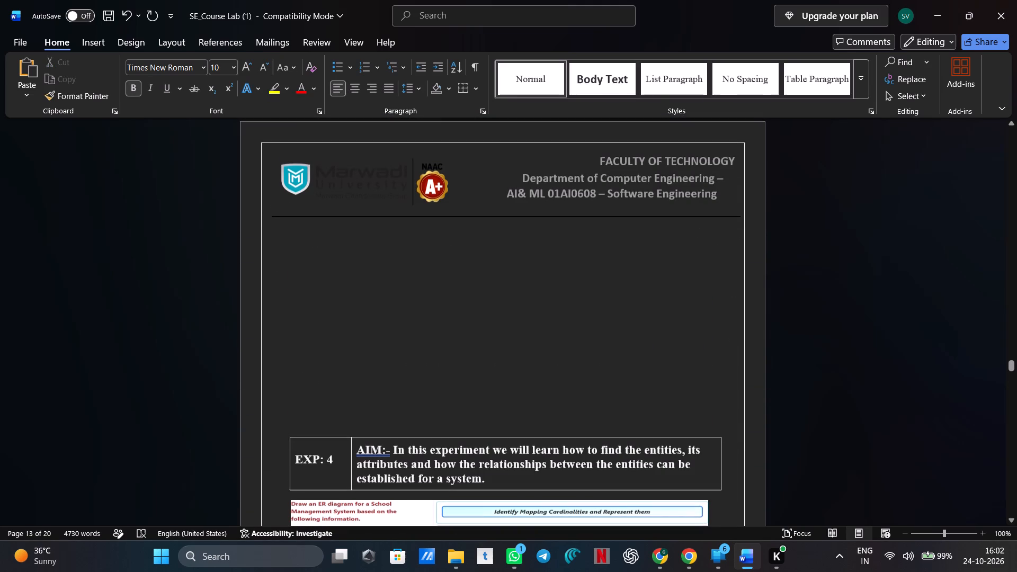
key(BackSpace)
key(BackSpace)
key(BackSpace)
key(BackSpace)
key(BackSpace)
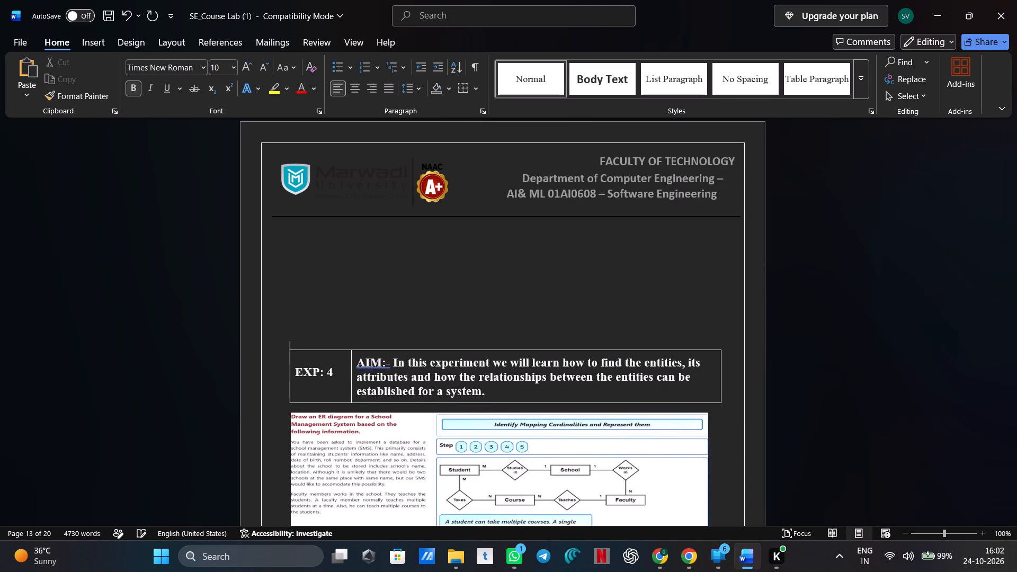
key(BackSpace)
key(BackSpace)
key(BackSpace)
key(BackSpace)
key(BackSpace)
key(BackSpace)
key(BackSpace)
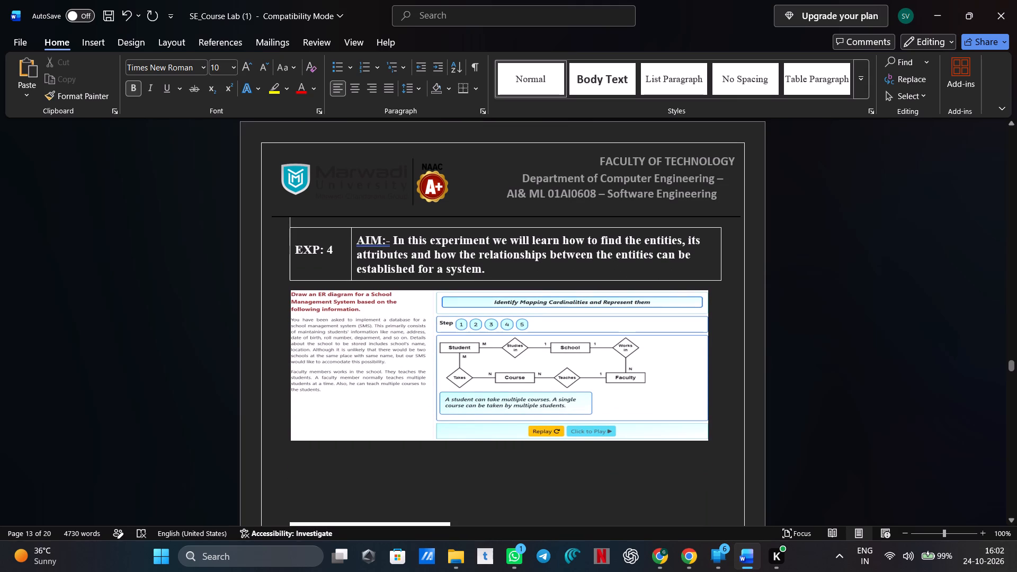
Move the Identify Mapping Cardinalities picture lower, leaving a gap below Experiment 4's aim table and keeping it aligned with the table's edge.
click(502, 376)
drag(494, 341, 467, 354)
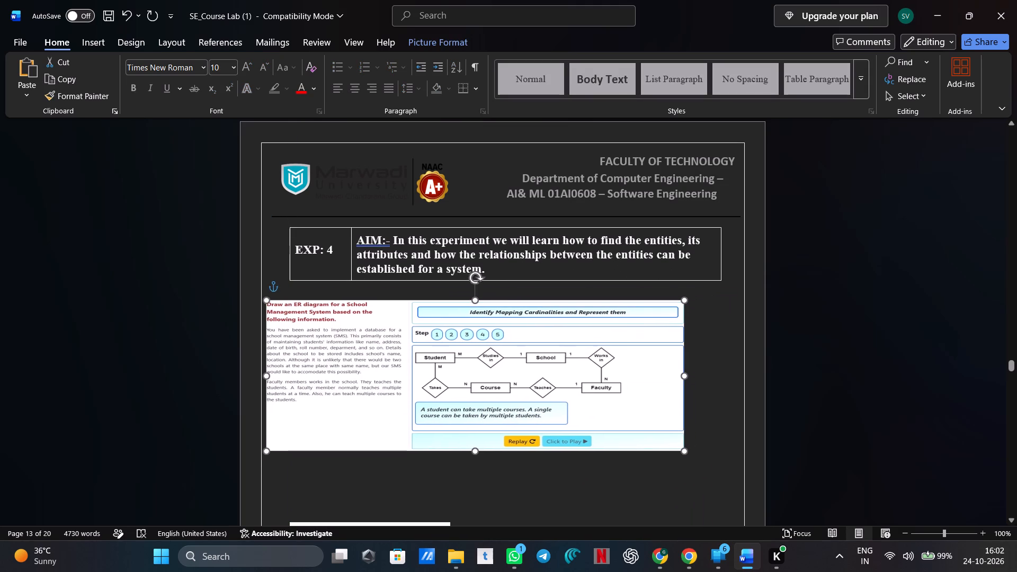
drag(467, 354, 499, 363)
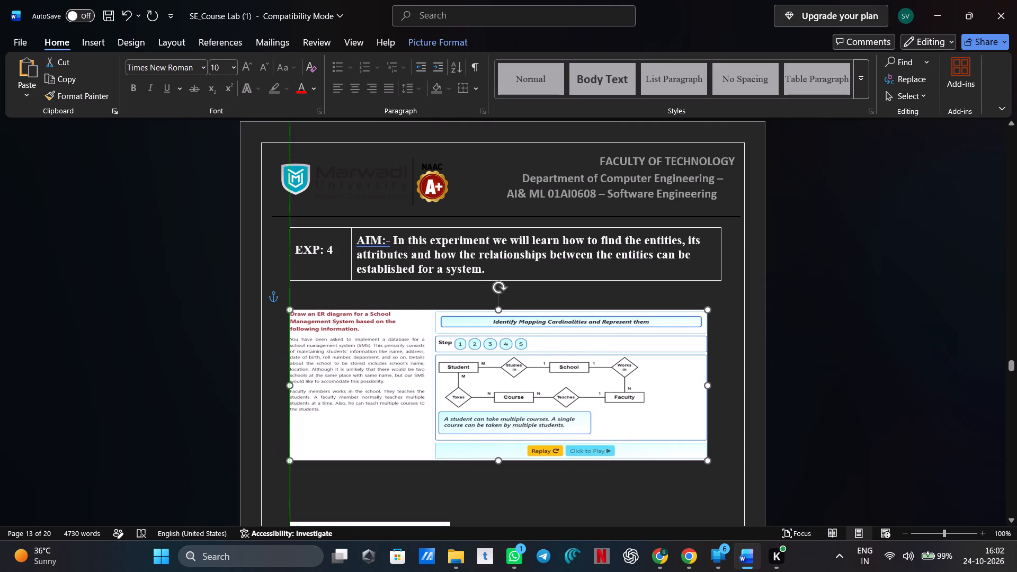
drag(499, 363, 502, 405)
click(299, 308)
click(299, 293)
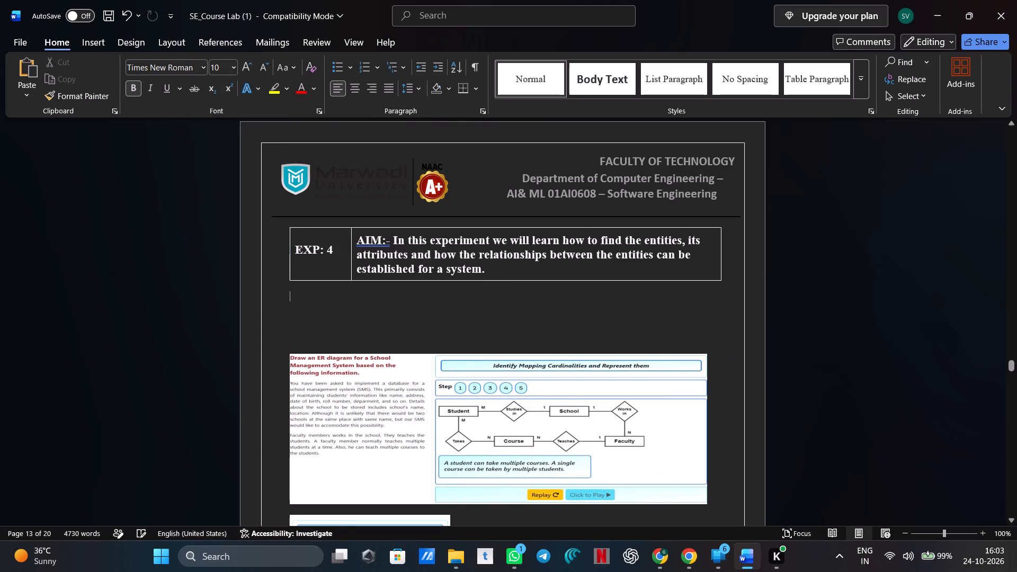
click(299, 292)
click(297, 287)
Move the Draw Relationships picture beside the Draw Entity picture, under the Identify Mapping Cardinalities picture.
scroll(514, 366, down, 10)
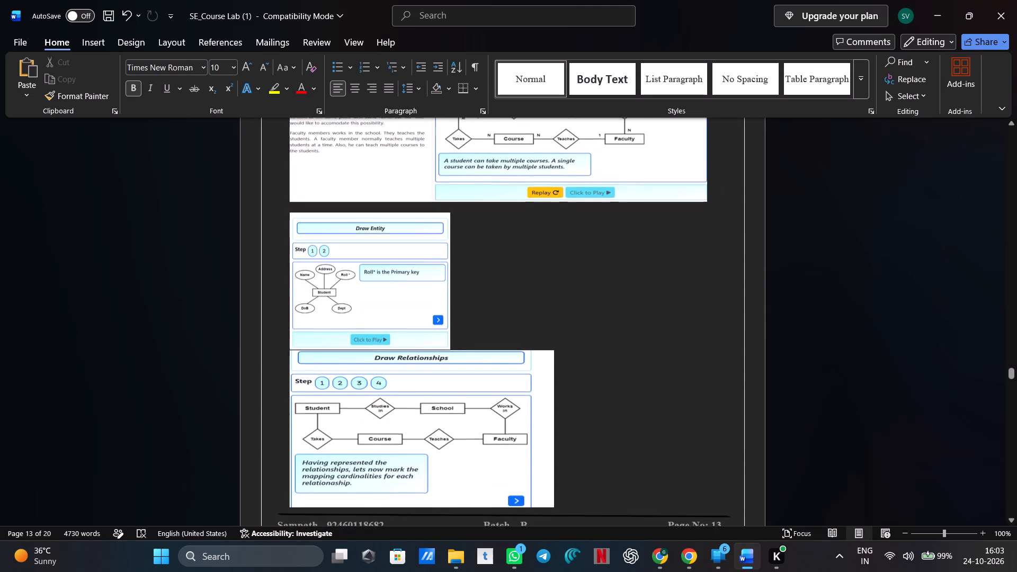
click(435, 405)
drag(414, 405, 503, 388)
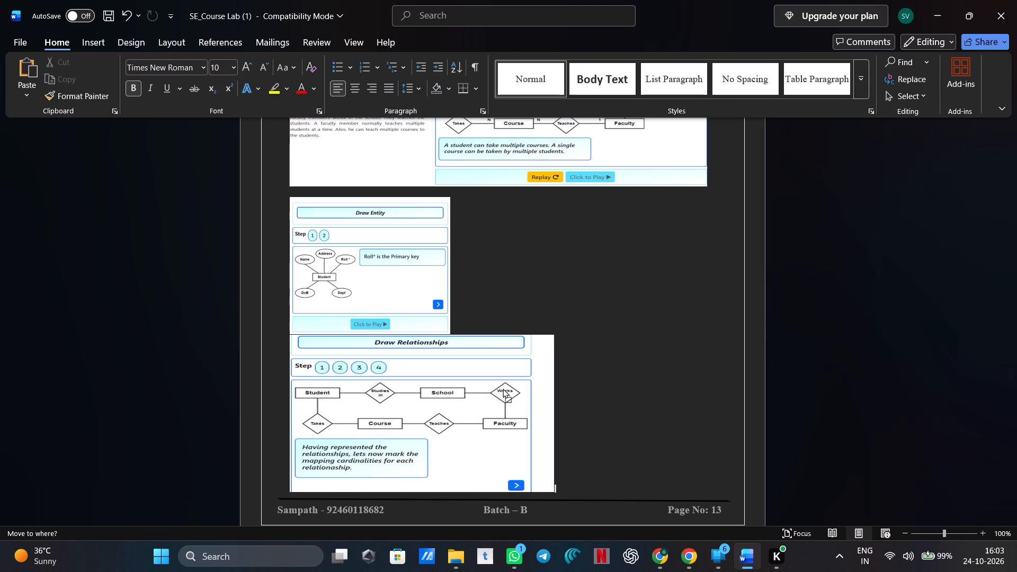
drag(503, 388, 526, 302)
scroll(476, 302, up, 4)
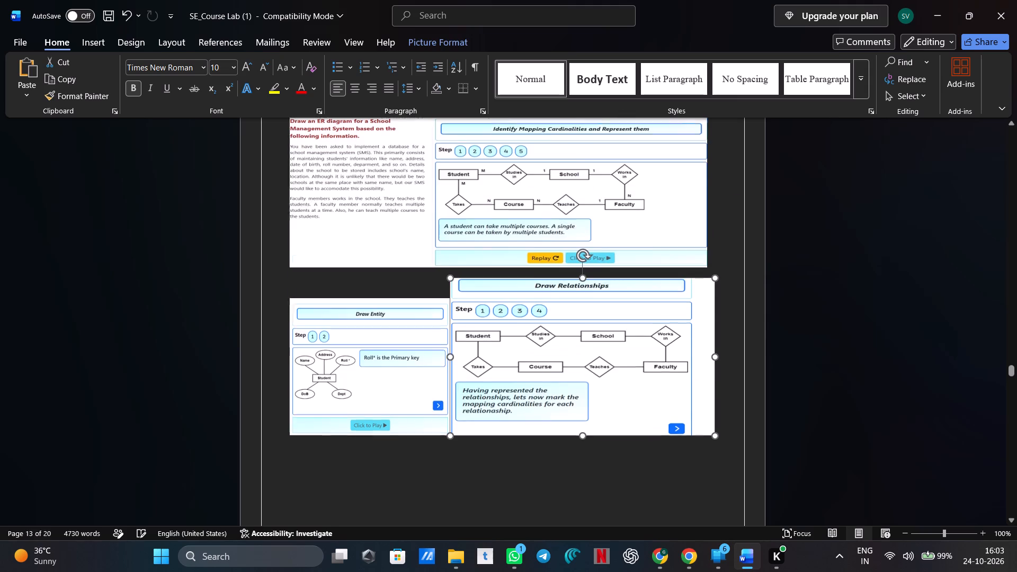
Copy the Introduction section from the Virtual Labs E-R Modeling page in Chrome into Word, directly below Experiment 4's aim table.
scroll(475, 336, up, 1)
scroll(395, 381, up, 5)
click(299, 282)
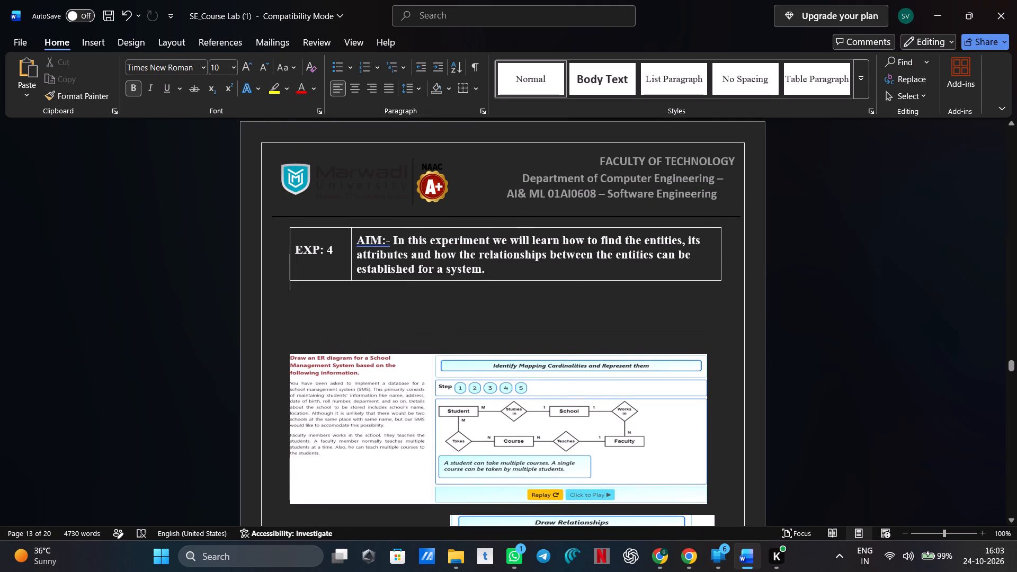
key(alt+Tab)
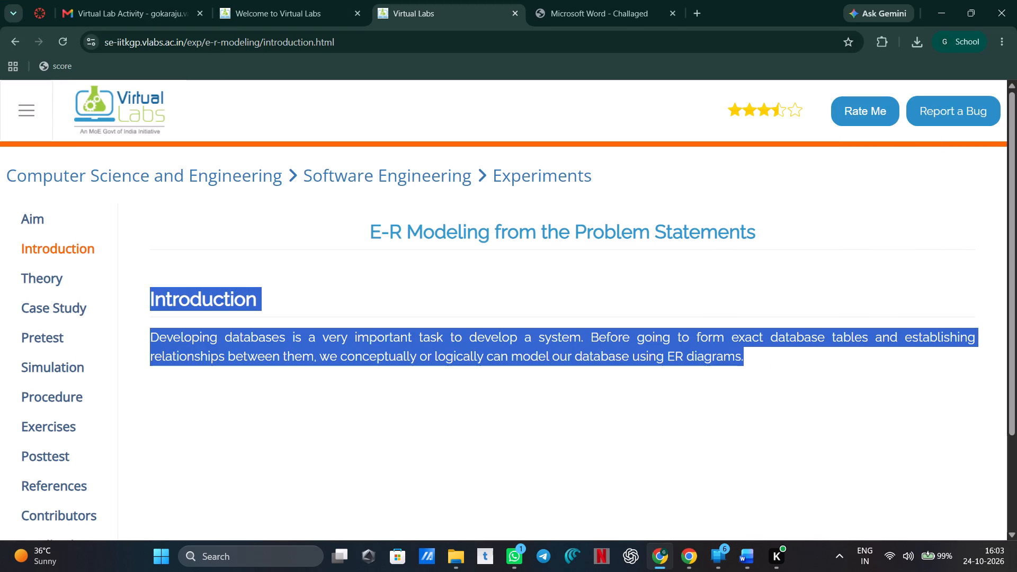
key(ctrl+c)
key(alt+Tab)
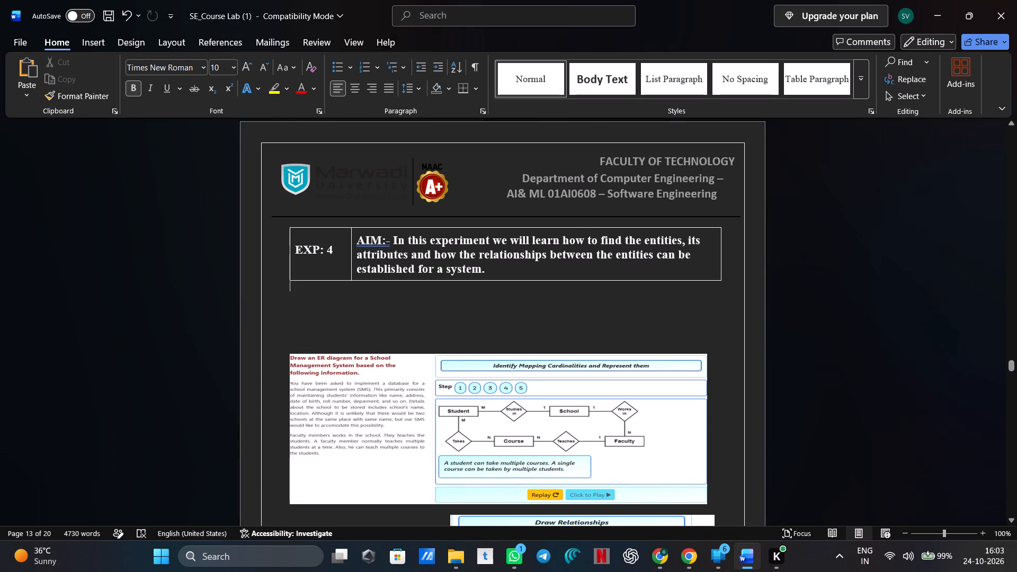
key(ctrl+v)
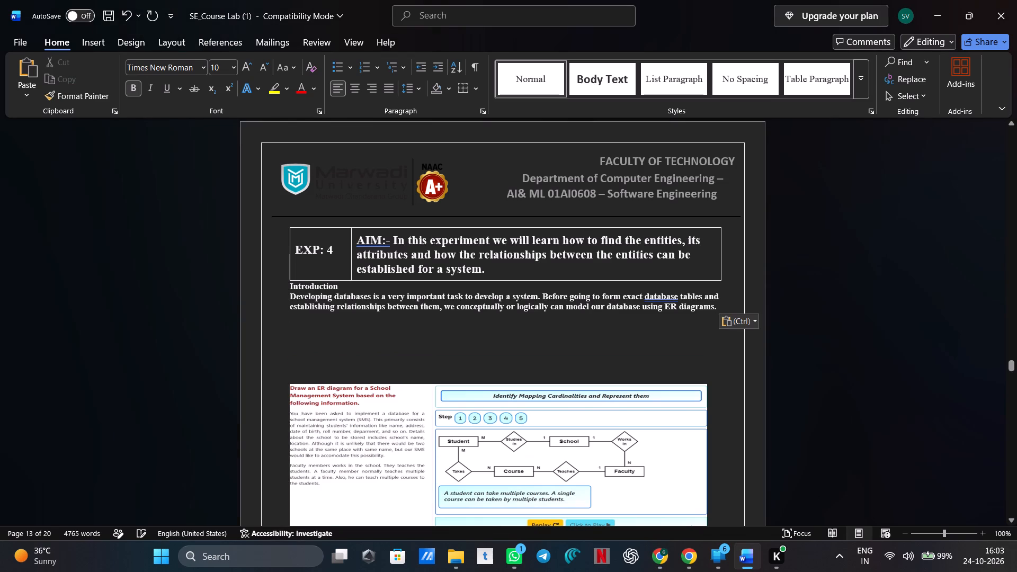
Copy the Objectives section from the Virtual Labs Theory page in Chrome and paste it below the Introduction text in Word.
key(alt+Tab)
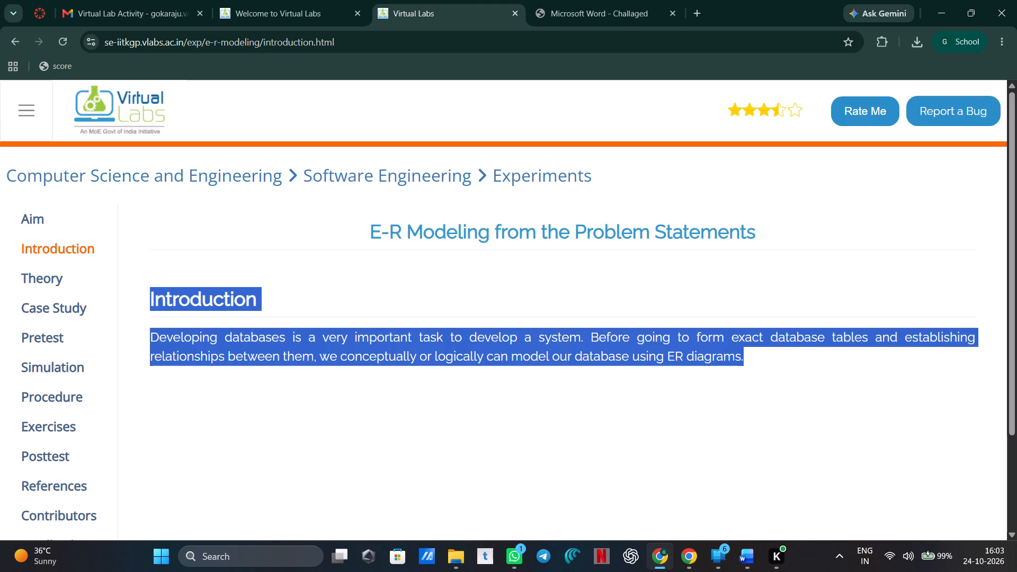
click(53, 281)
drag(151, 294, 156, 309)
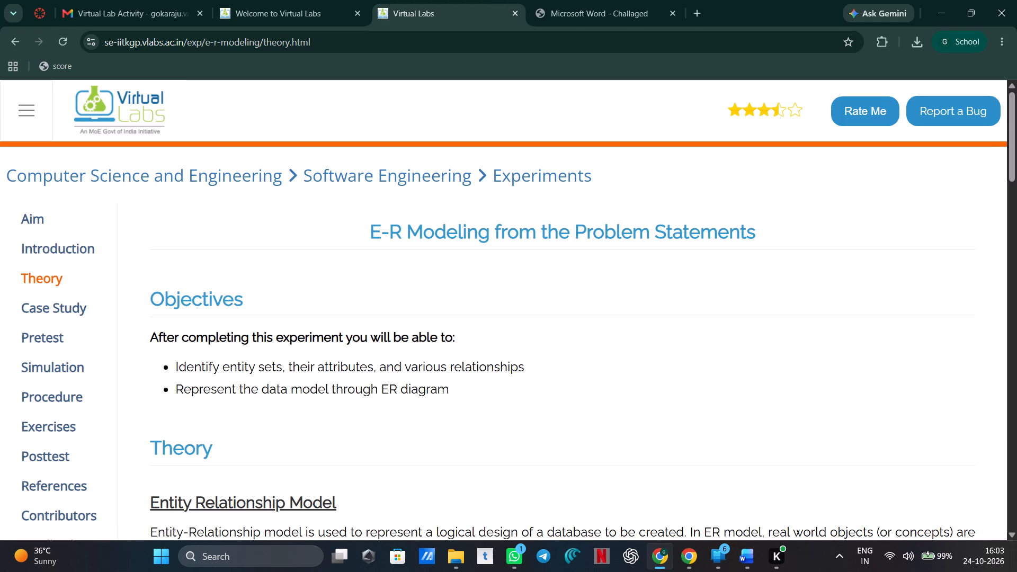
drag(156, 309, 495, 391)
key(ctrl+c)
key(alt+Tab)
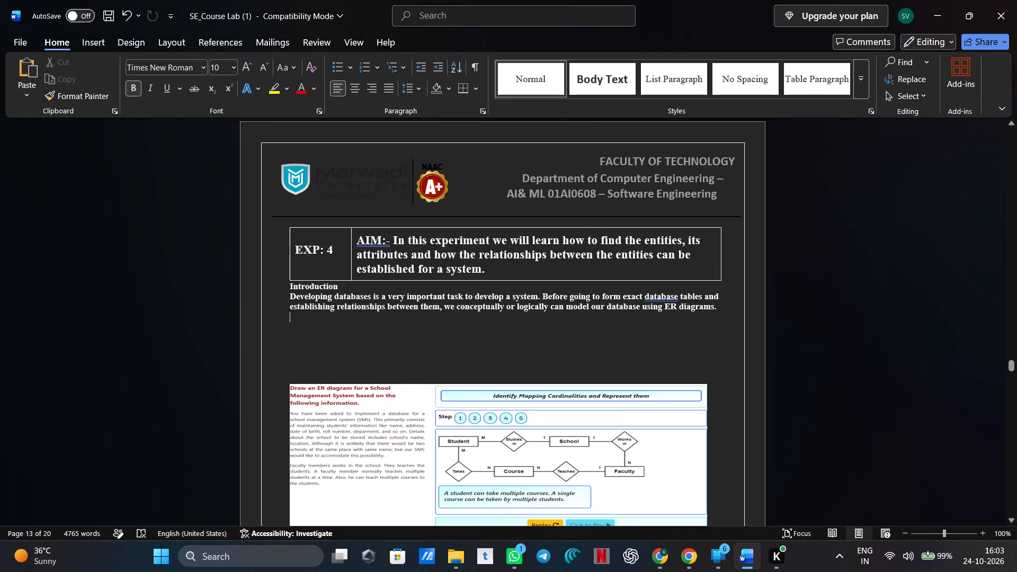
key(ctrl+v)
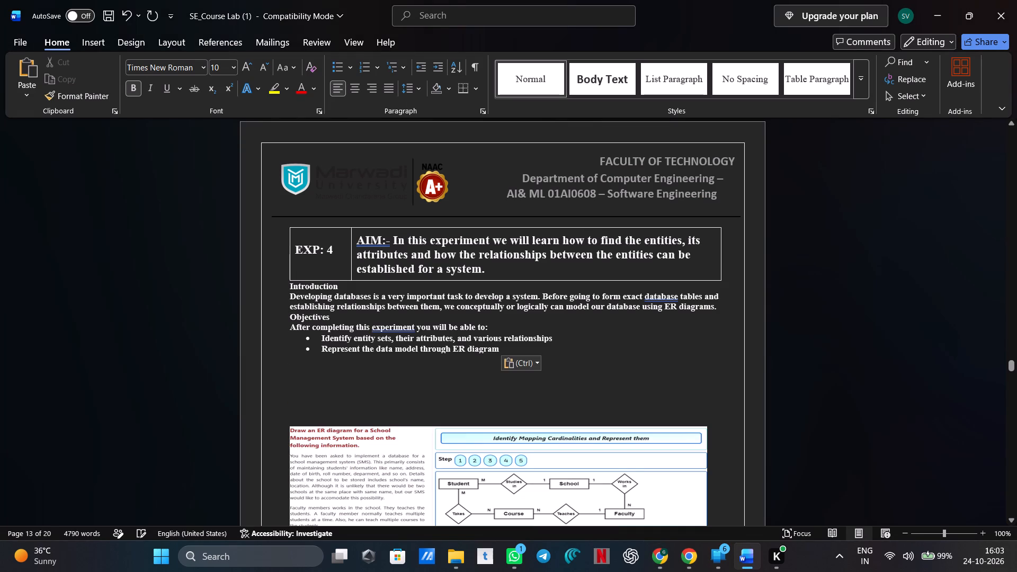
Add an empty line above the Objectives heading and unbulleted empty lines after its last bullet.
click(292, 316)
key(Return)
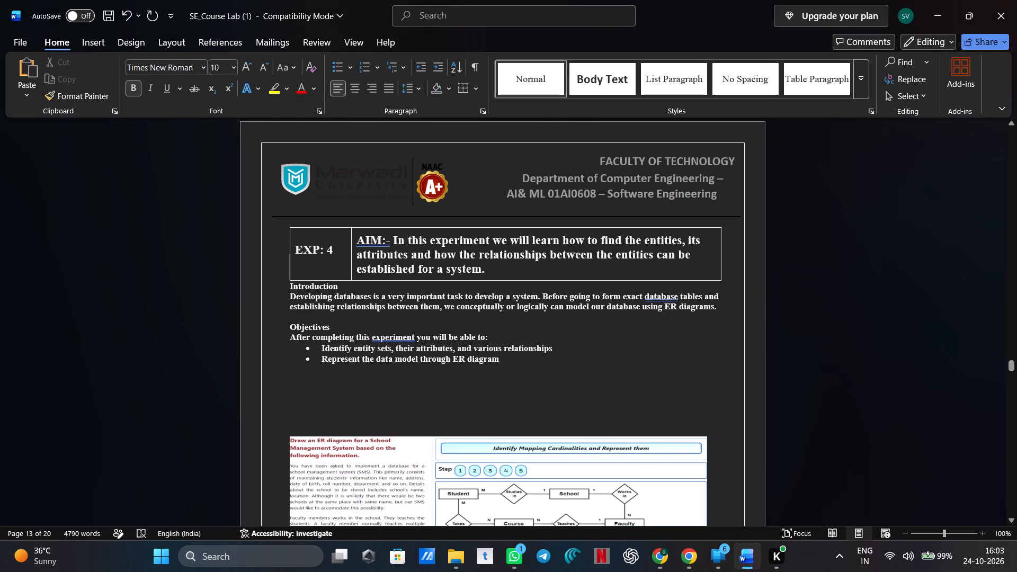
click(511, 362)
key(Return)
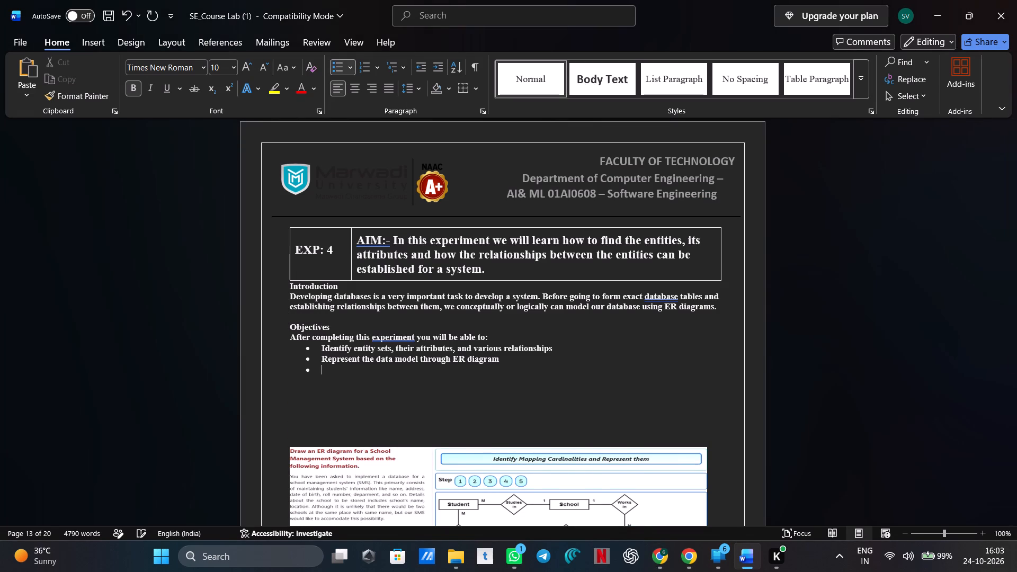
key(BackSpace)
key(BackSpace)
key(BackSpace)
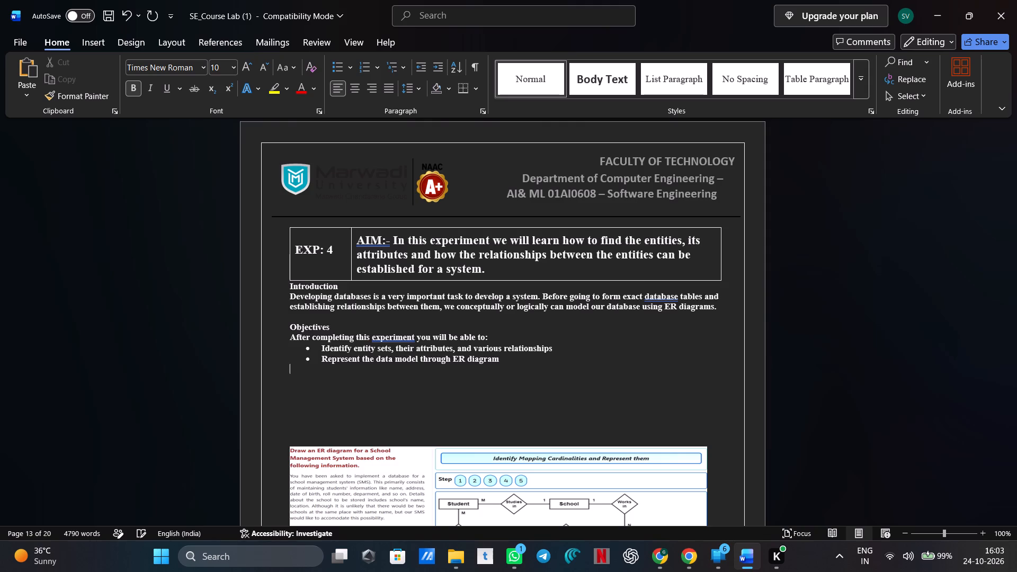
key(alt+Tab)
key(alt+Tab)
key(Return)
Copy the Theory section, through the end of Importance of ER modeling, from the Virtual Labs page and paste it below Objectives in Word.
key(alt+Tab)
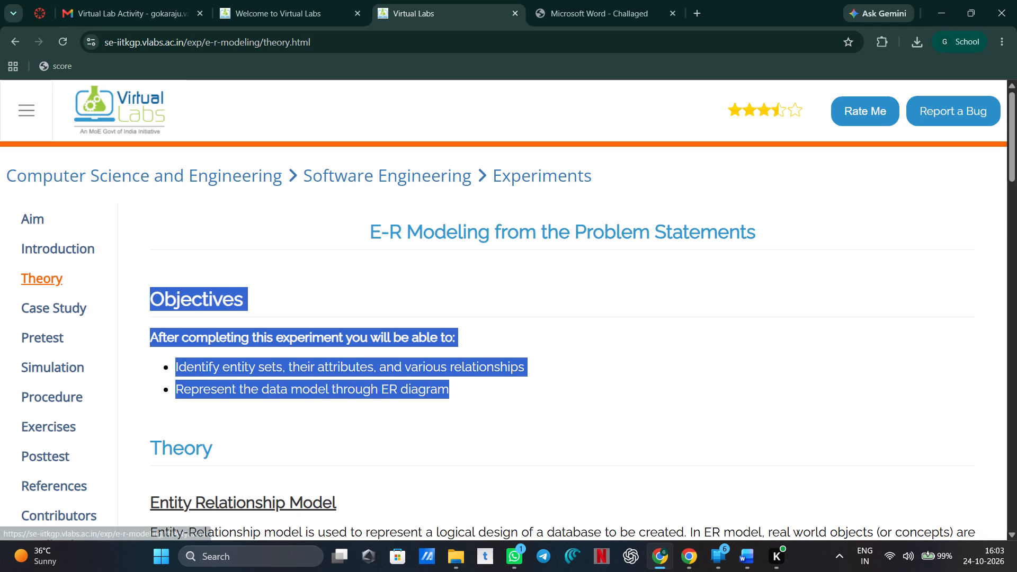
click(55, 310)
click(36, 275)
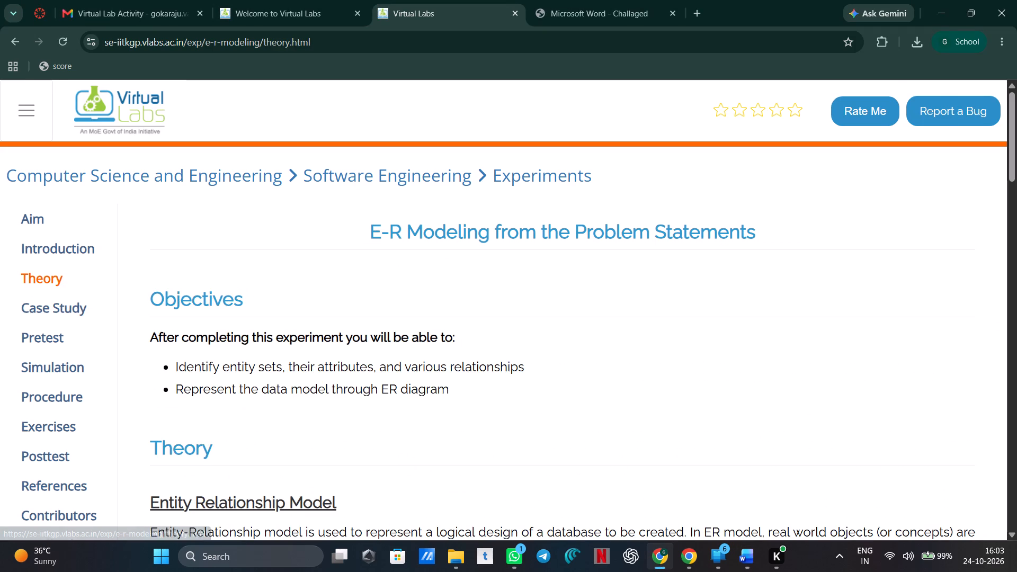
scroll(186, 335, down, 3)
drag(150, 244, 453, 525)
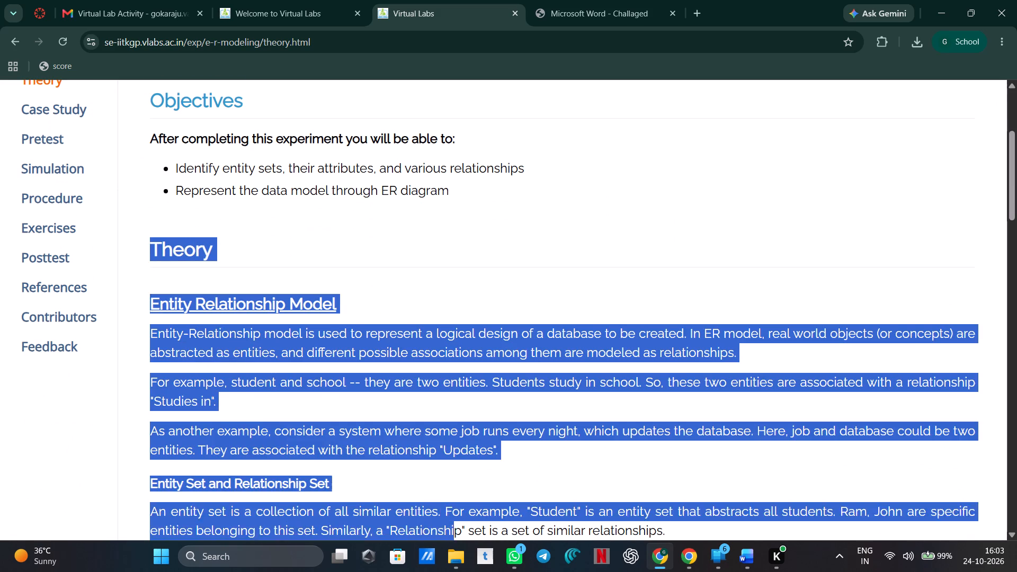
drag(453, 525, 503, 410)
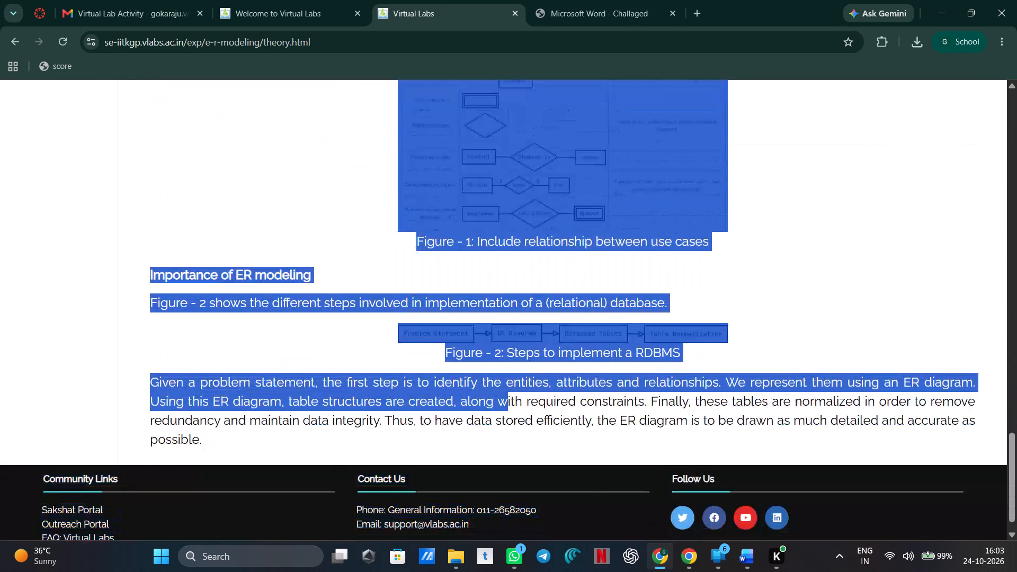
drag(503, 410, 231, 444)
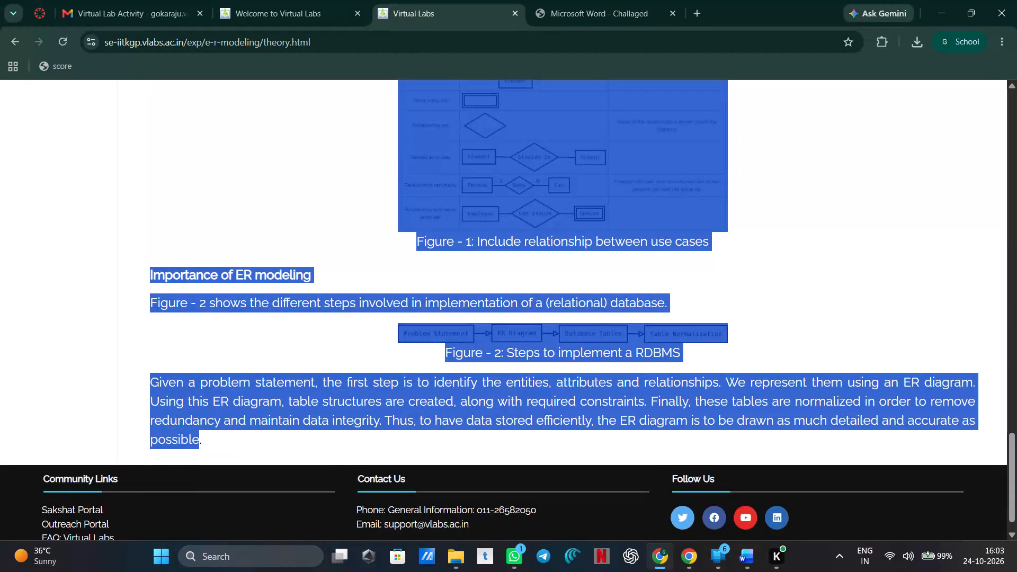
key(ctrl+c)
key(alt+Tab)
key(ctrl+v)
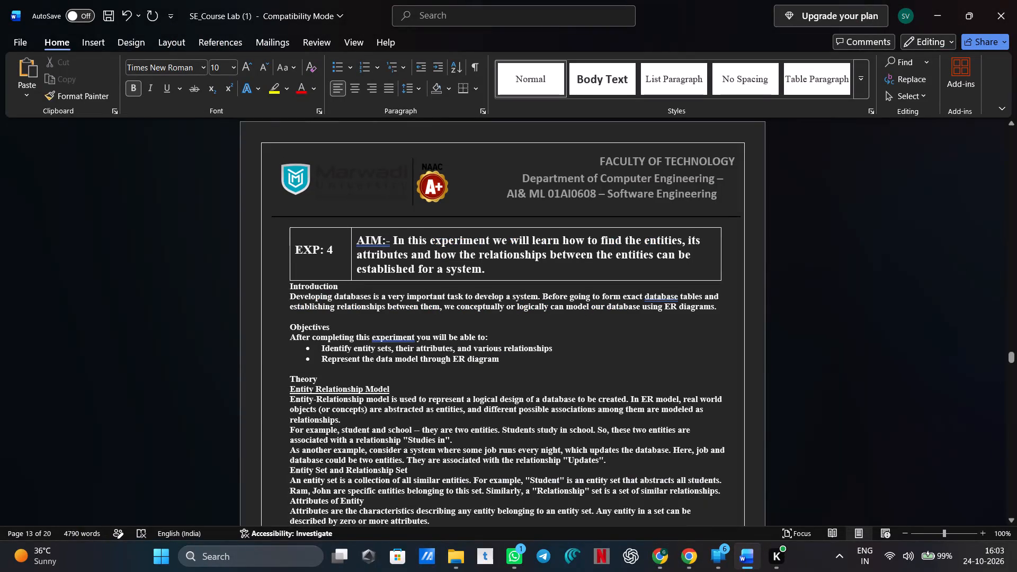
Delete the surplus empty lines between the end of the theory text and the Identify Mapping Cardinalities picture.
scroll(441, 392, down, 14)
scroll(441, 385, up, 8)
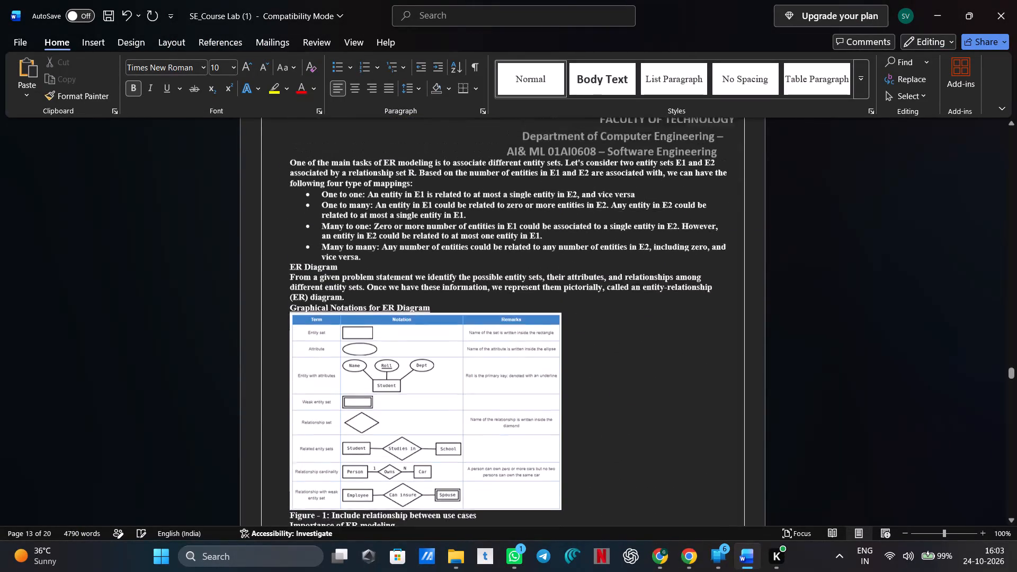
scroll(445, 389, up, 13)
scroll(447, 396, down, 20)
scroll(447, 396, down, 3)
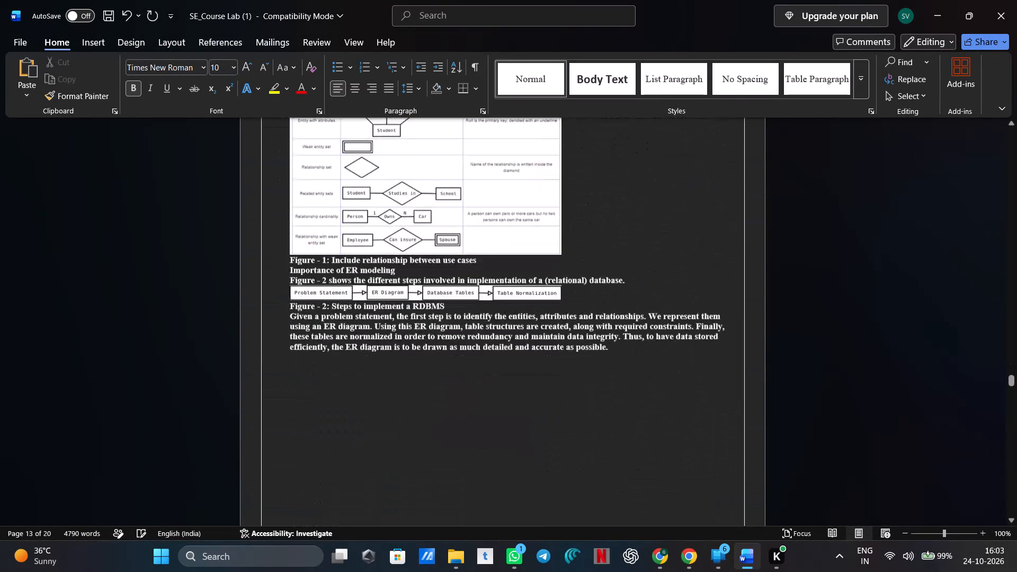
click(310, 451)
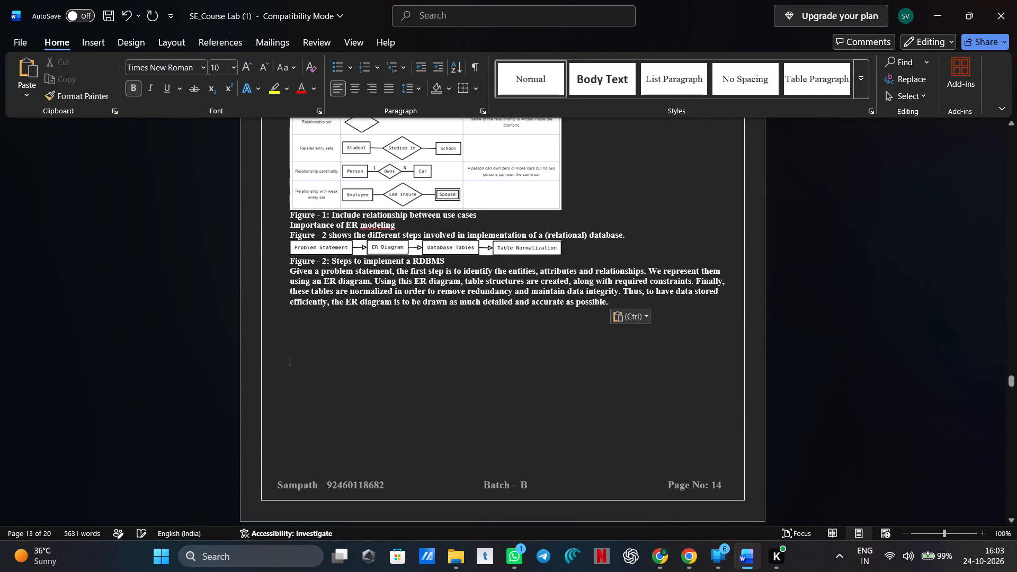
click(310, 451)
key(BackSpace)
key(BackSpace)
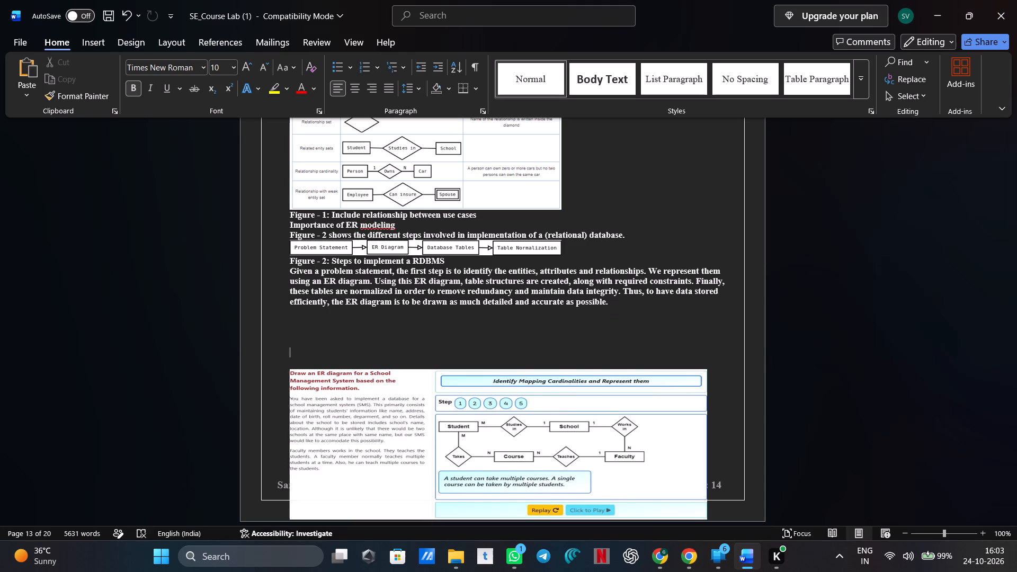
key(BackSpace)
key(BackSpace)
key(BackSpace)
key(BackSpace)
key(BackSpace)
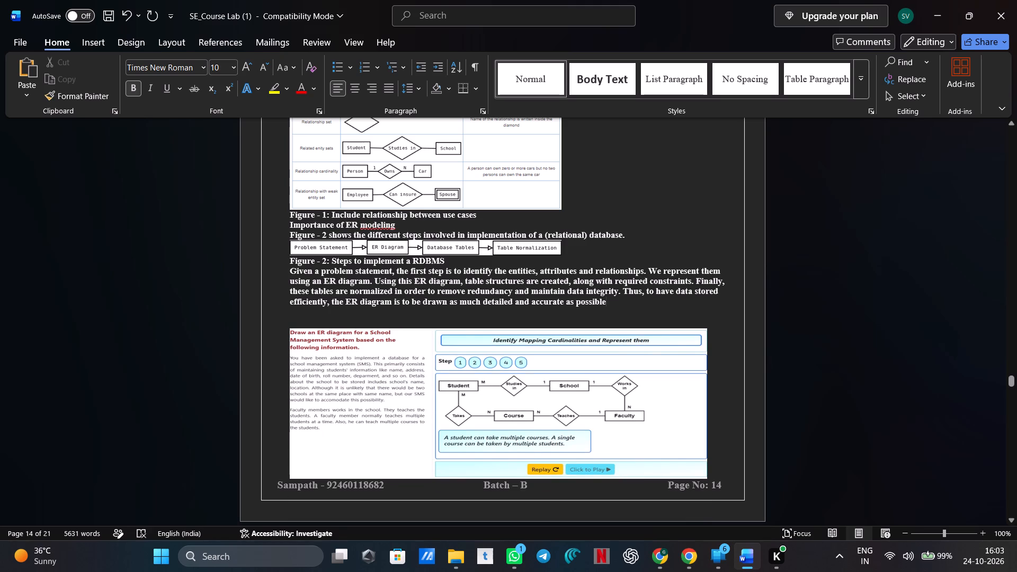
Add the label "simulation:" on the line just above the Identify Mapping Cardinalities picture.
click(298, 325)
text(si)
text(mulation)
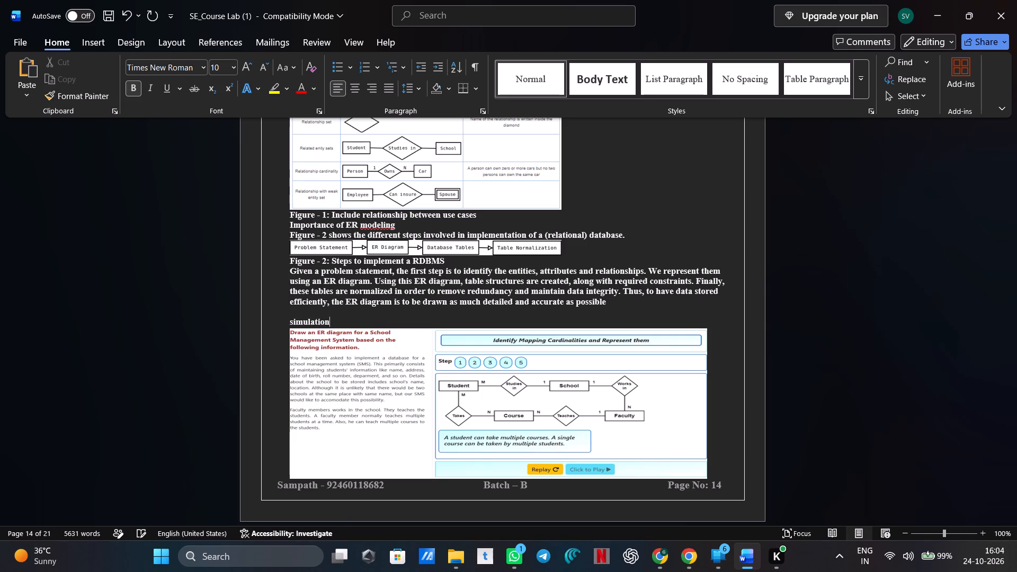
key(shift+colon)
scroll(384, 322, up, 19)
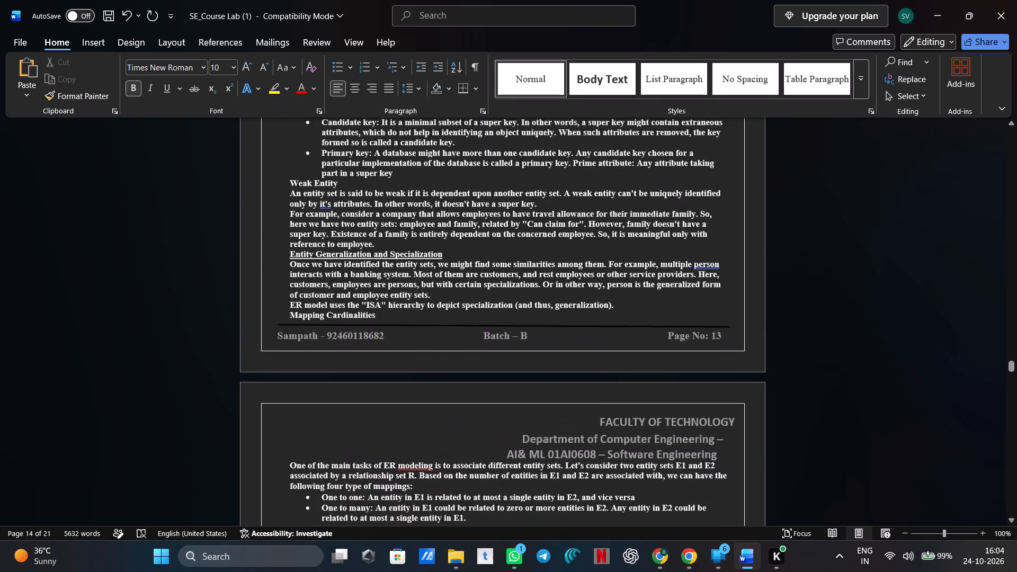
Add the label "Simulation:" on its own line between "Also look at [9] for further tips." and the ATM actors and use cases picture.
scroll(472, 373, up, 20)
scroll(472, 373, up, 20)
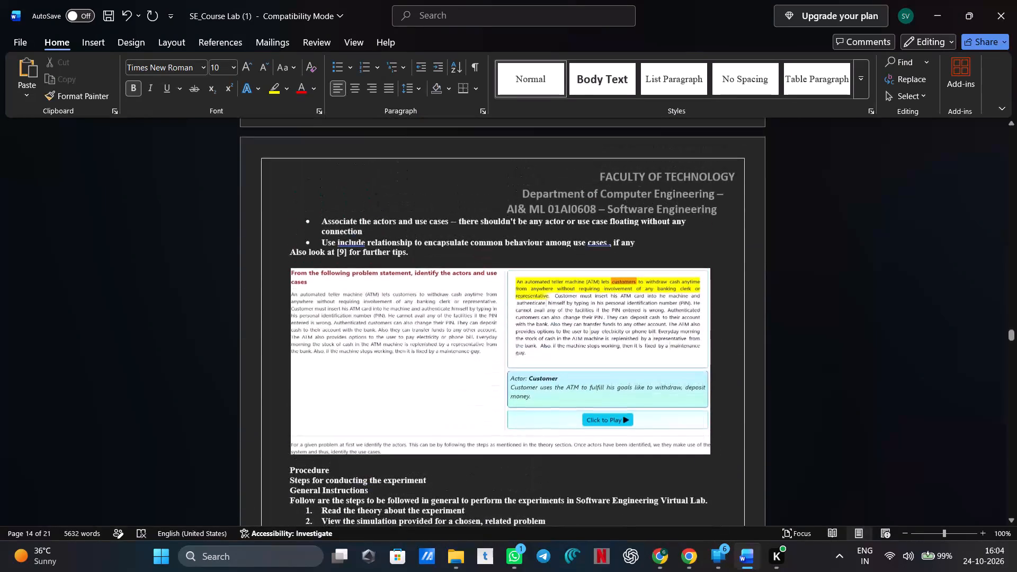
scroll(491, 323, up, 15)
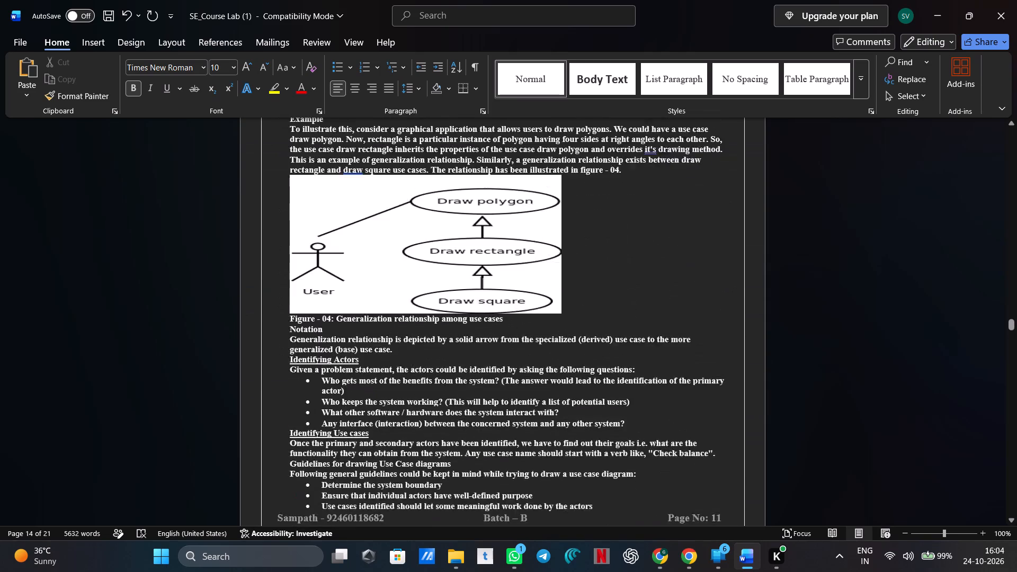
scroll(511, 418, up, 8)
scroll(510, 414, down, 20)
scroll(510, 414, down, 4)
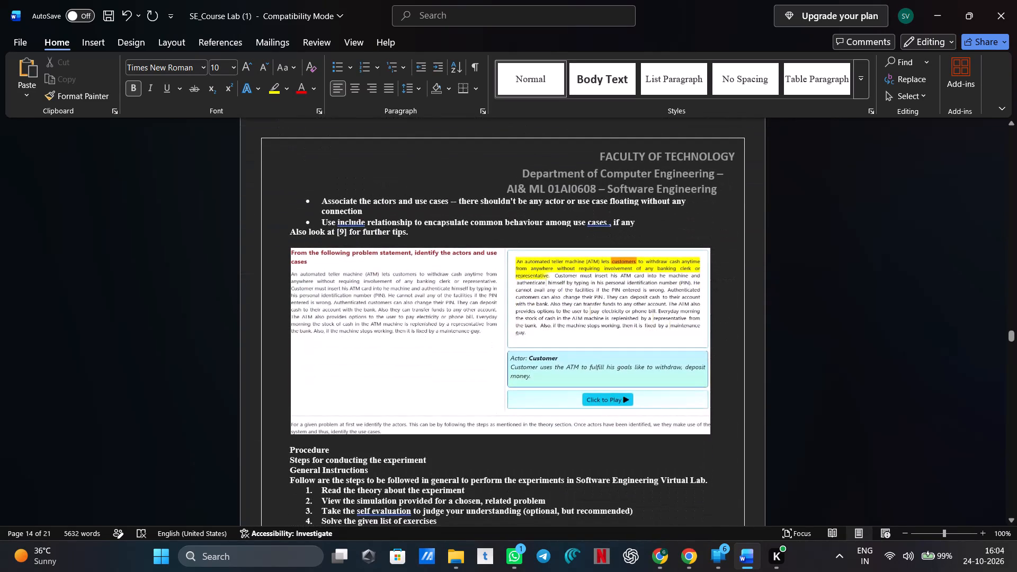
click(306, 244)
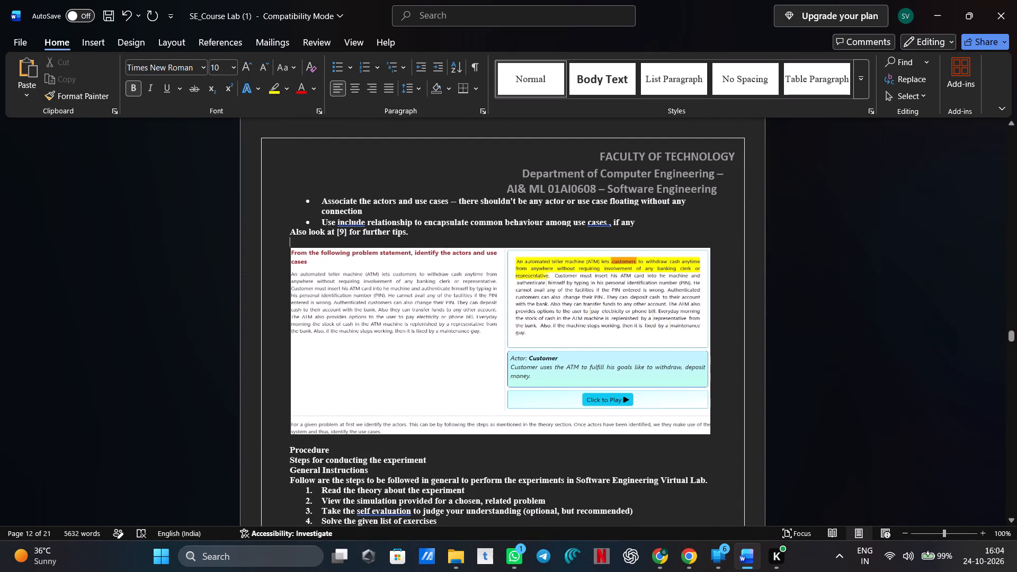
key(Return)
key(Up)
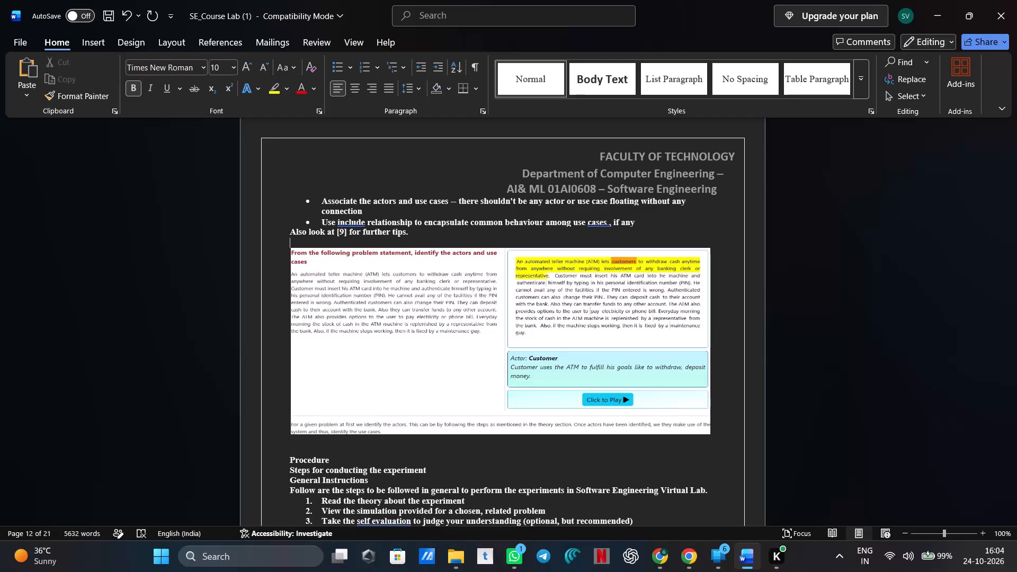
key(Up)
key(Right)
key(Right)
key(Right)
key(Right)
key(Right)
key(Right)
key(Right)
key(Right)
key(Right)
key(Right)
key(Right)
key(Right)
key(Right)
key(Right)
key(Right)
key(Right)
key(Right)
key(Right)
key(Right)
key(Right)
key(Right)
key(Right)
key(Right)
key(Right)
key(Return)
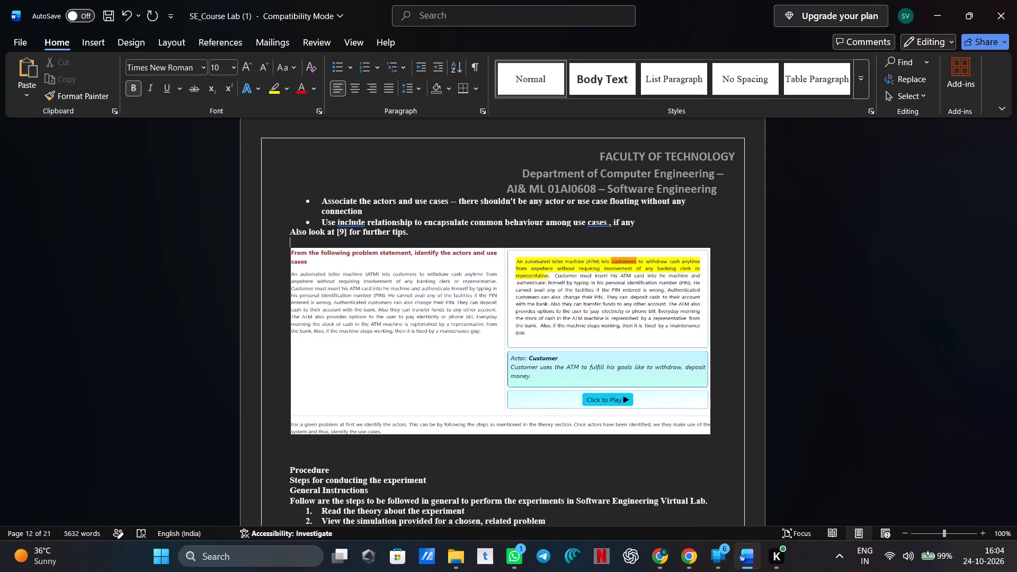
text(si)
text(mu)
text(lation)
key(shift+colon)
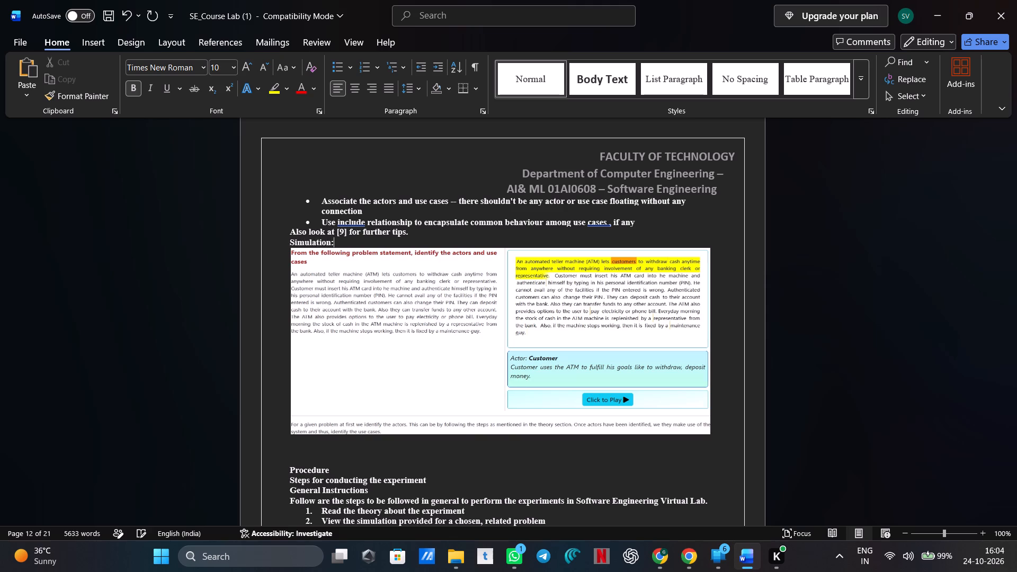
Move the ATM actors and use cases picture slightly down, clear of the "Simulation:" label.
click(430, 305)
drag(450, 305, 451, 313)
click(353, 243)
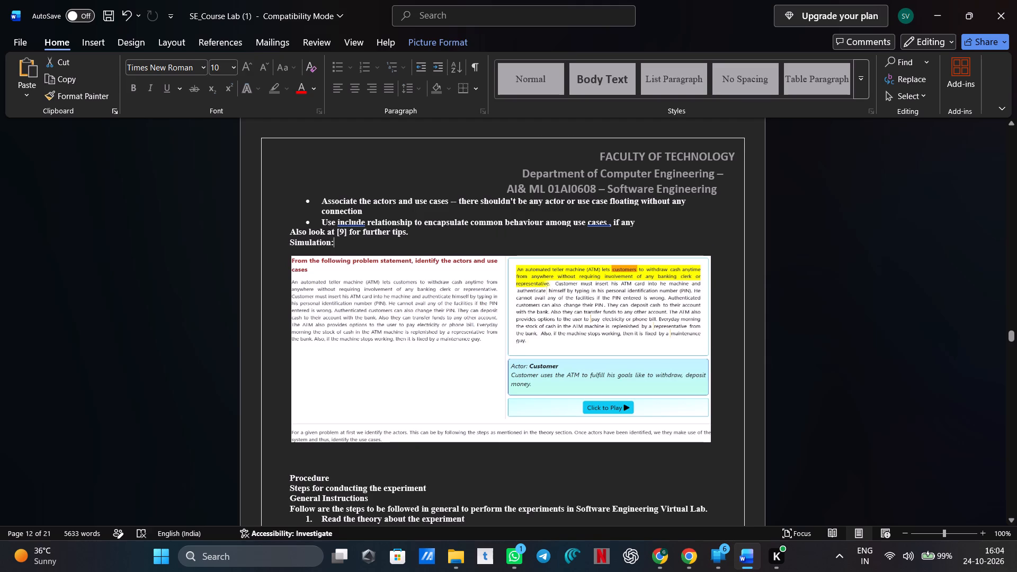
Delete the two surplus empty lines between the ATM picture and the Procedure heading.
scroll(440, 359, down, 5)
click(291, 305)
key(BackSpace)
key(BackSpace)
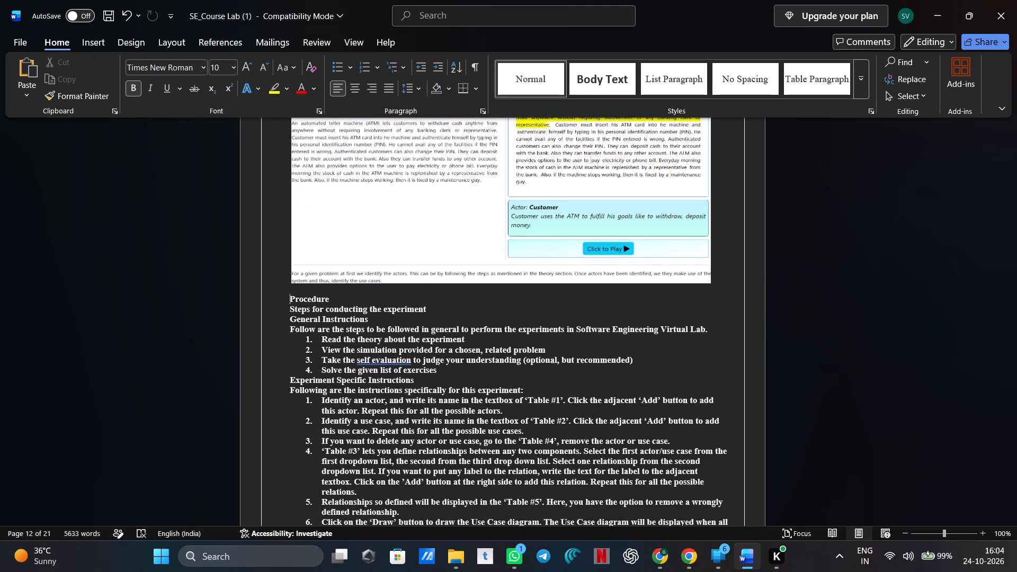
Review the layout of the earlier experiments' theory and simulation sections, ending at Experiment 4's Simulation picture.
scroll(400, 356, down, 7)
scroll(358, 315, down, 11)
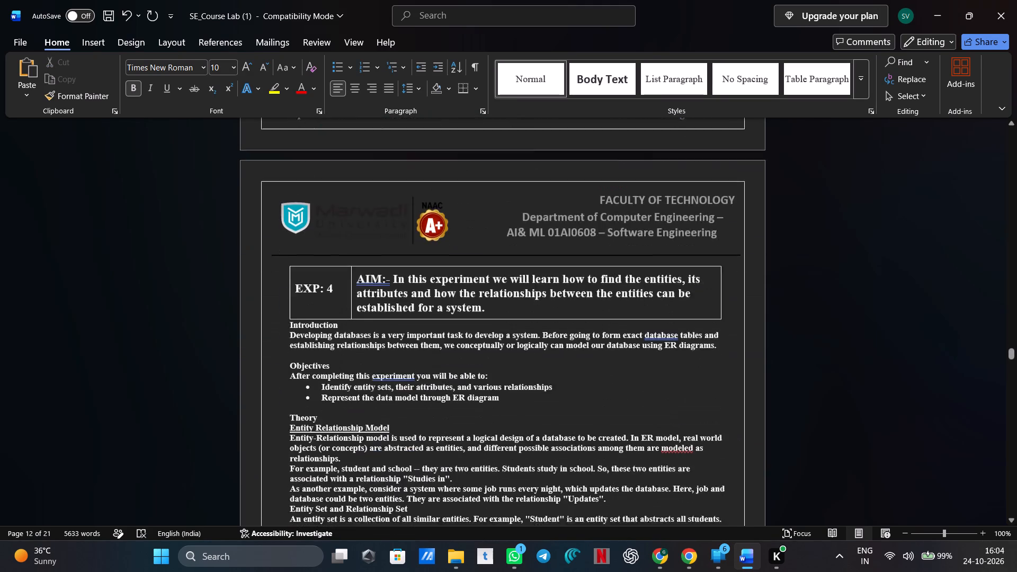
scroll(378, 352, up, 20)
scroll(378, 352, up, 17)
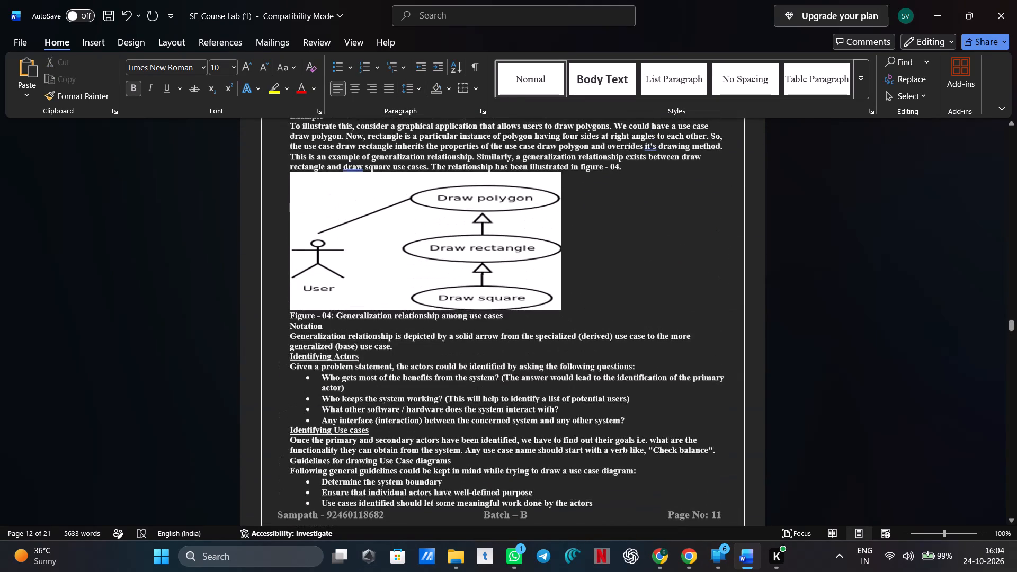
scroll(453, 403, up, 20)
scroll(453, 403, up, 20)
scroll(453, 403, up, 3)
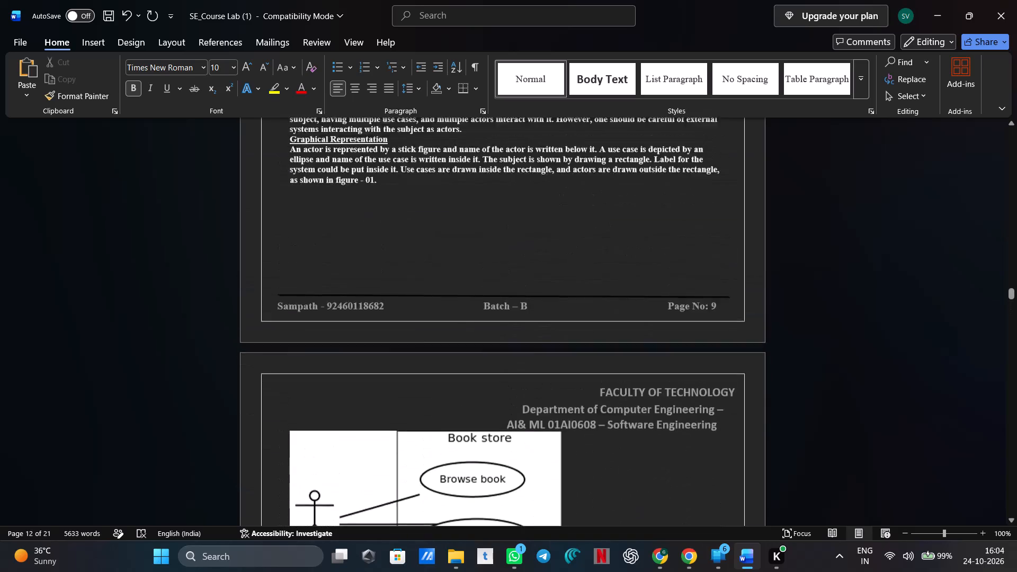
scroll(441, 389, up, 20)
scroll(441, 389, up, 20)
scroll(441, 389, up, 12)
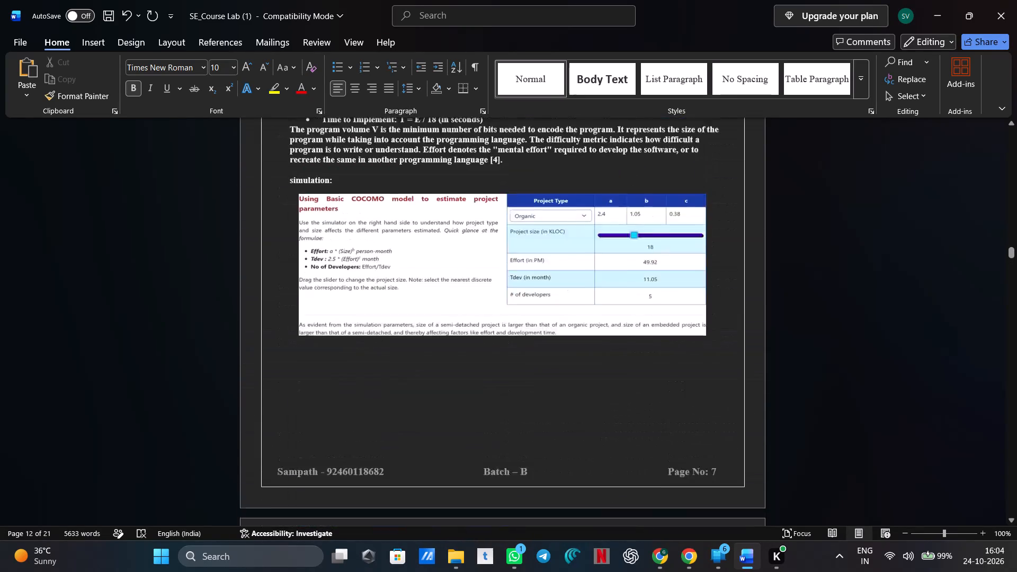
scroll(423, 372, up, 20)
scroll(423, 372, up, 20)
scroll(423, 372, up, 12)
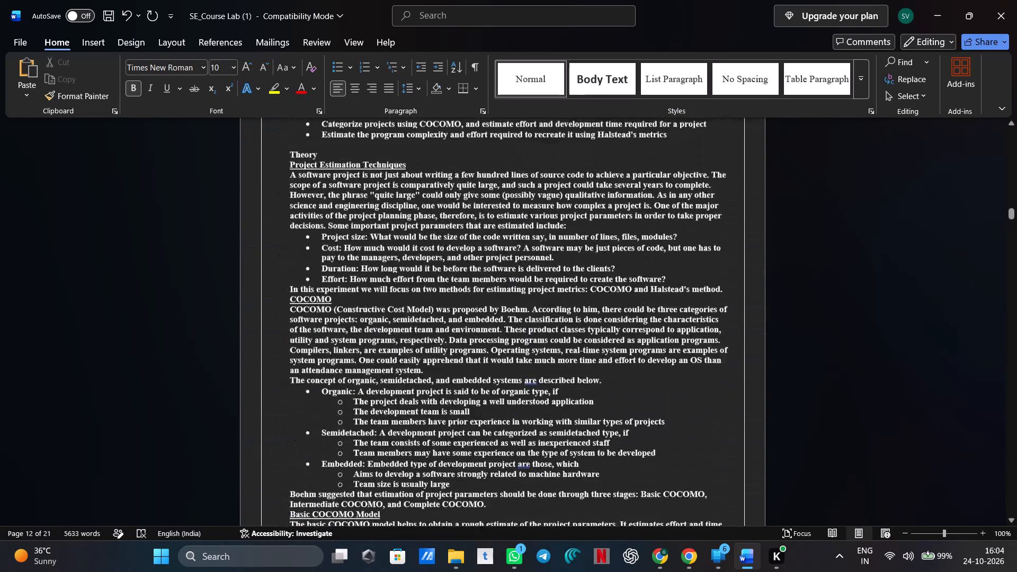
scroll(410, 363, up, 20)
scroll(410, 363, up, 20)
scroll(410, 363, up, 5)
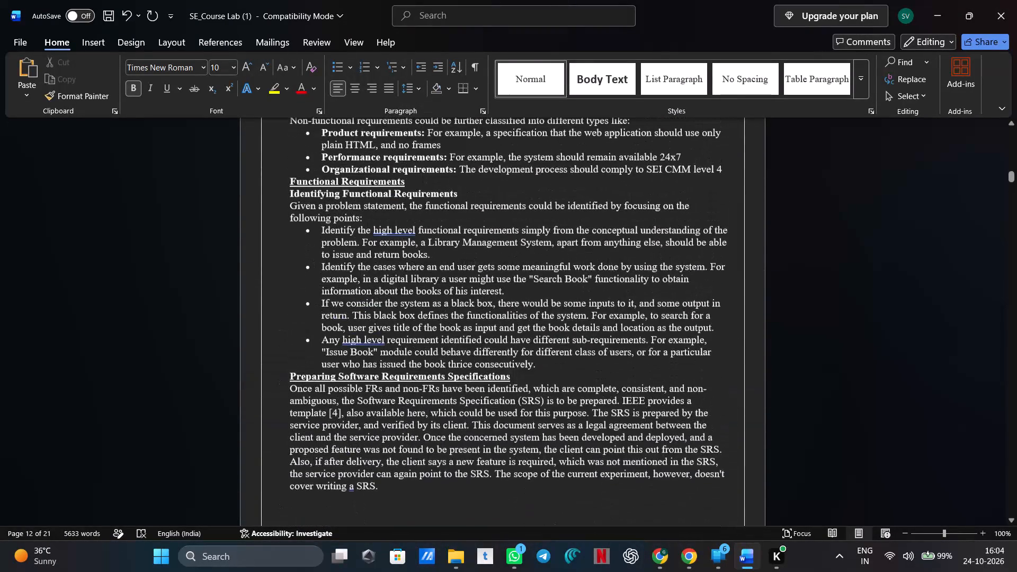
middle_click(429, 369)
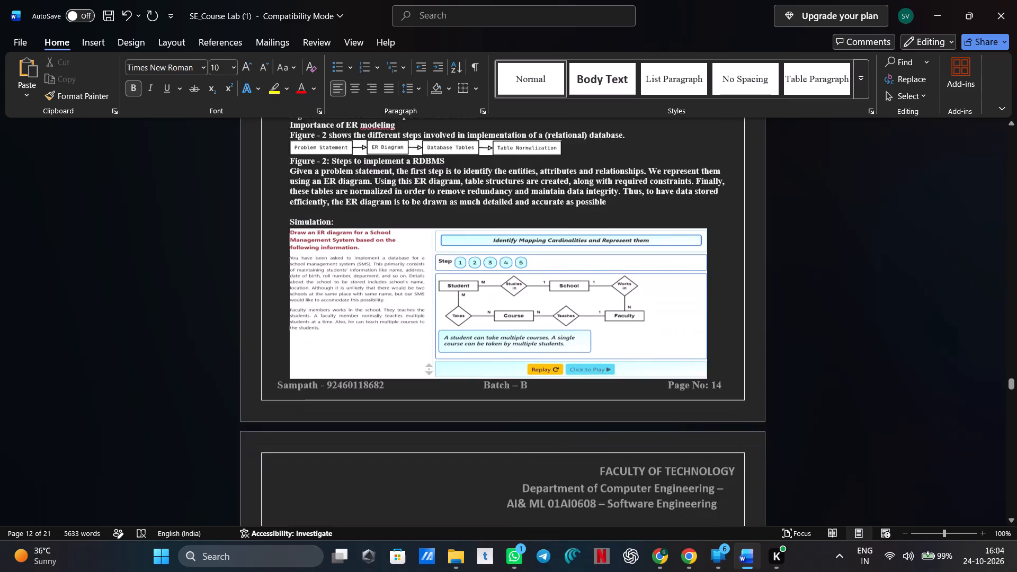
middle_click(463, 378)
scroll(463, 378, up, 4)
scroll(463, 383, down, 5)
scroll(463, 385, up, 13)
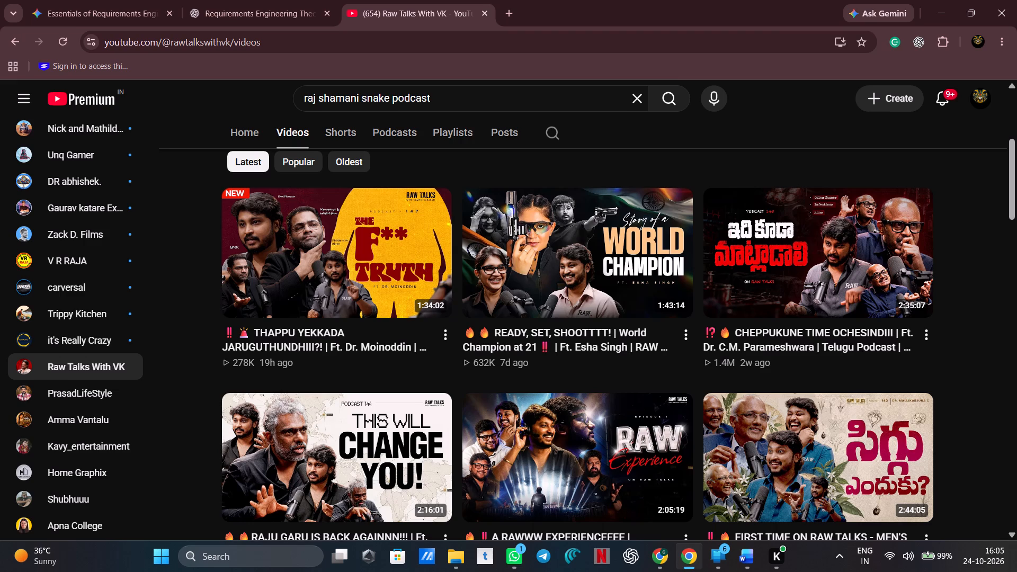
scroll(444, 371, down, 3)
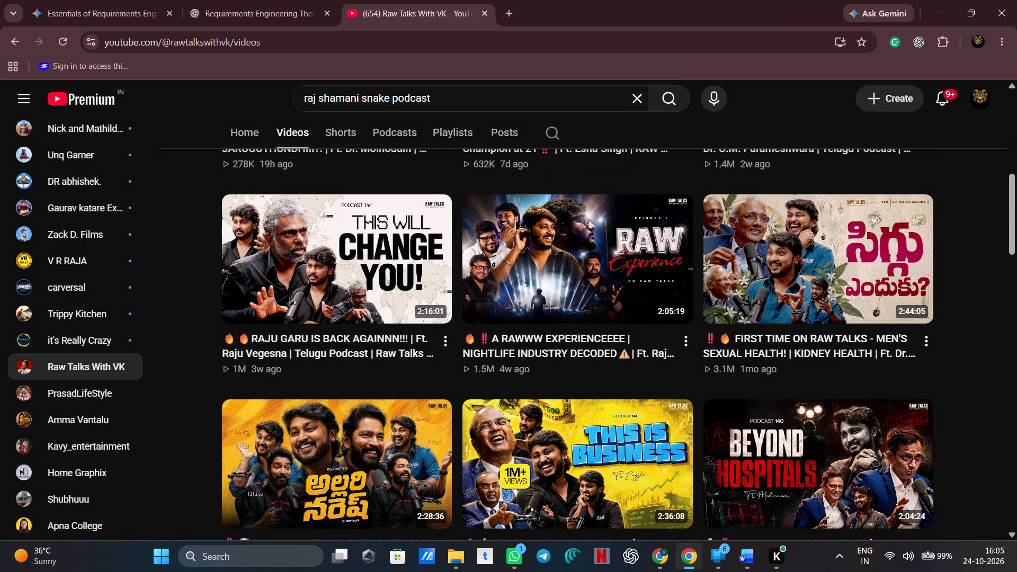
scroll(454, 388, up, 4)
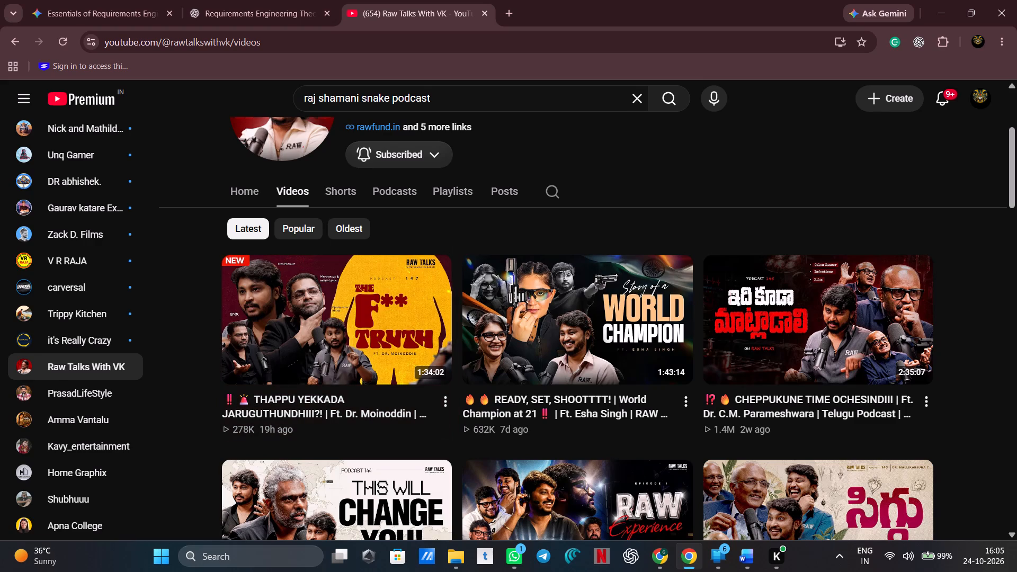
scroll(450, 444, down, 2)
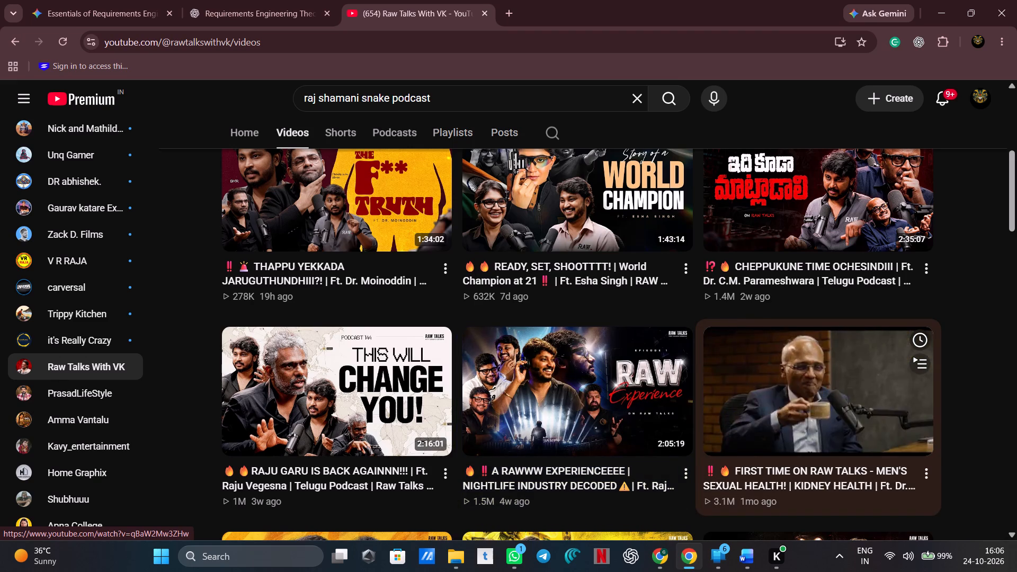
scroll(815, 374, down, 3)
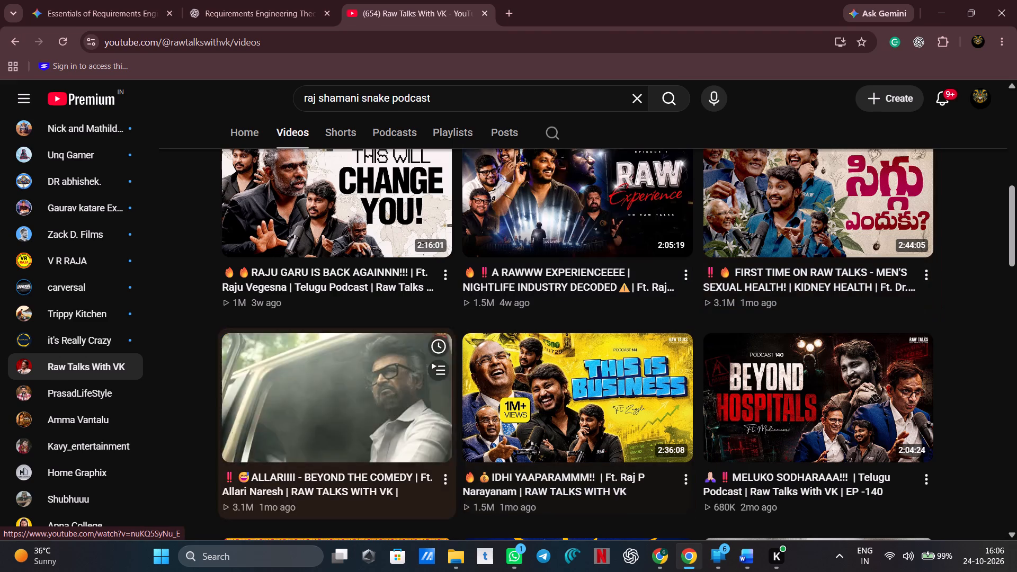
click(363, 395)
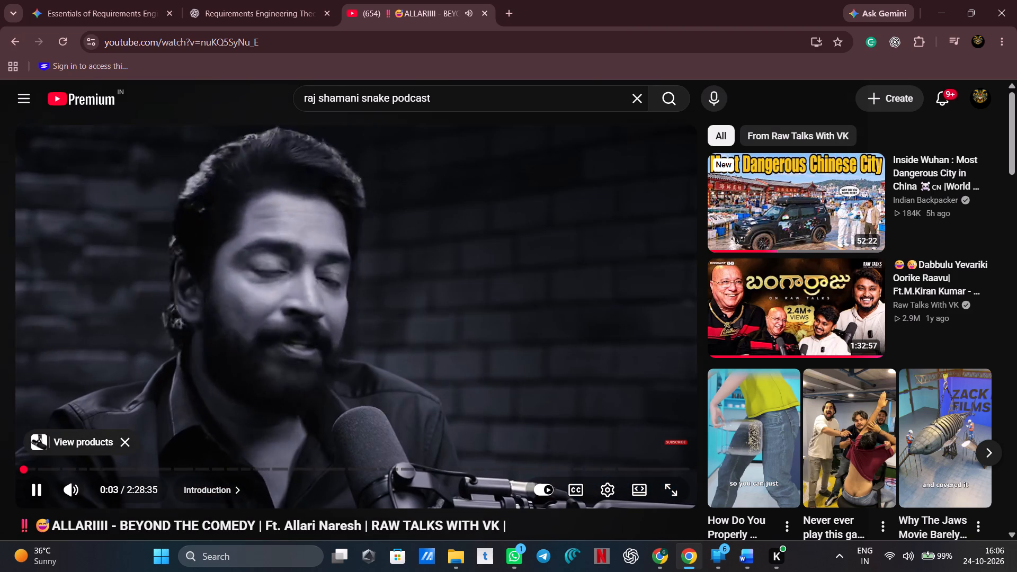
click(126, 438)
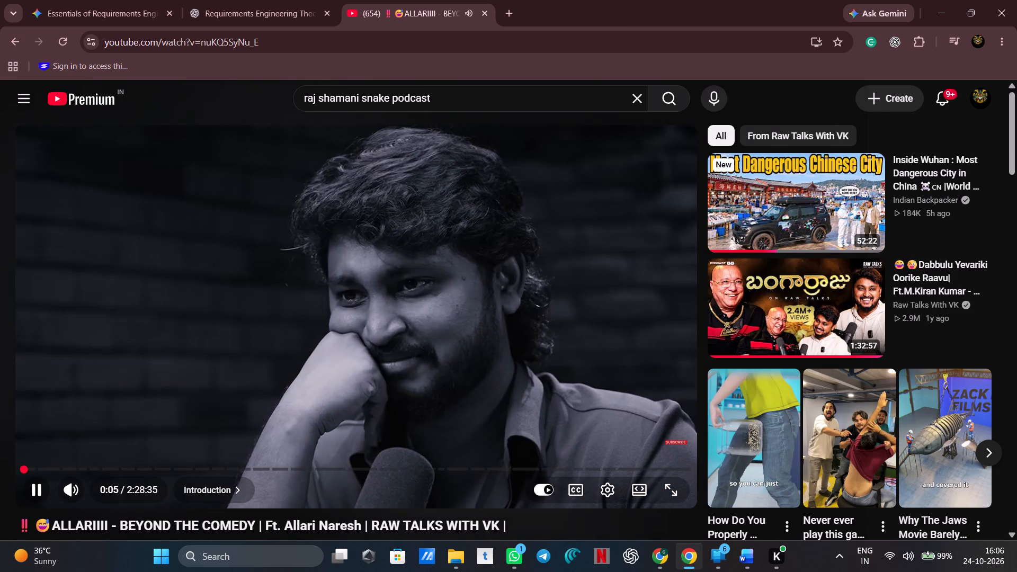
Return to the lab document in Word and insert an empty line just above Experiment 4's Identify Relationship picture.
key(alt+Tab)
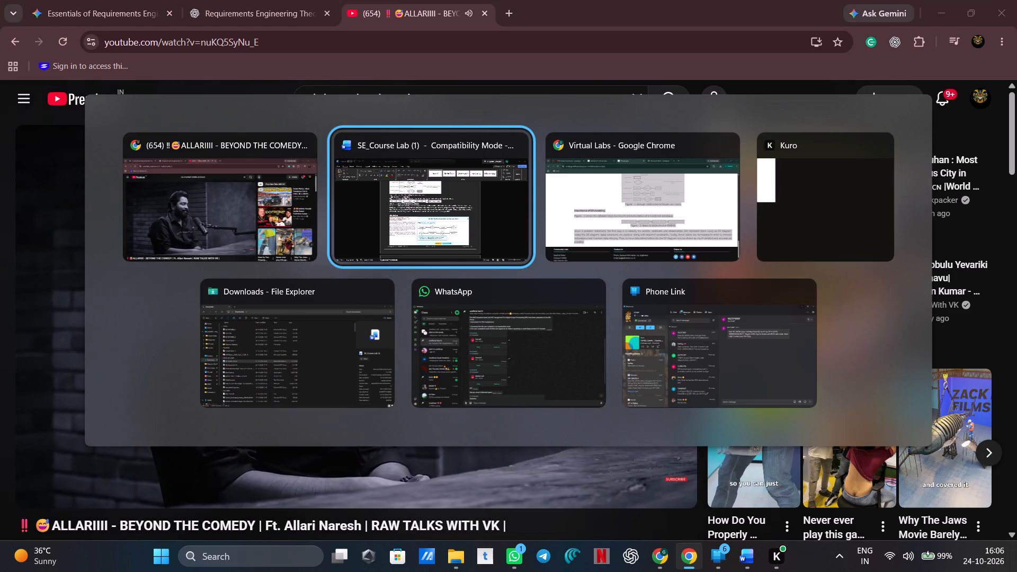
scroll(340, 283, down, 1)
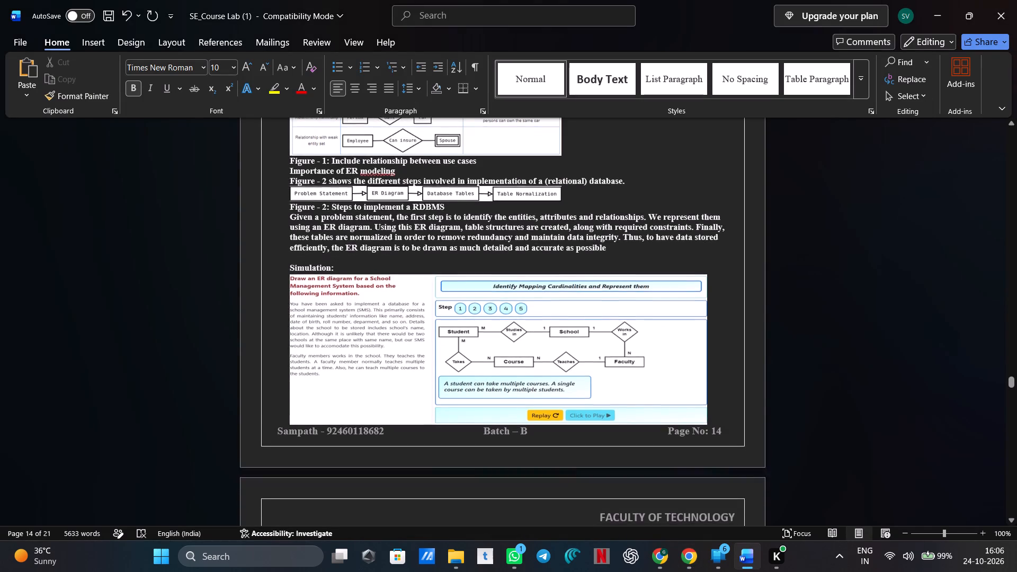
scroll(341, 272, down, 5)
scroll(384, 276, down, 9)
scroll(391, 285, up, 6)
scroll(394, 306, down, 10)
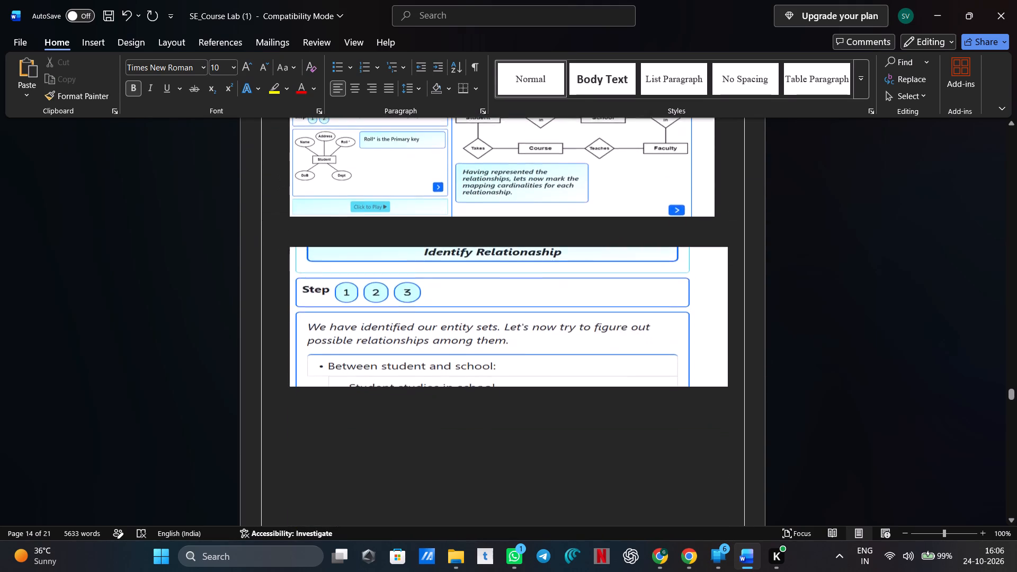
scroll(392, 309, down, 4)
click(304, 221)
scroll(308, 303, up, 4)
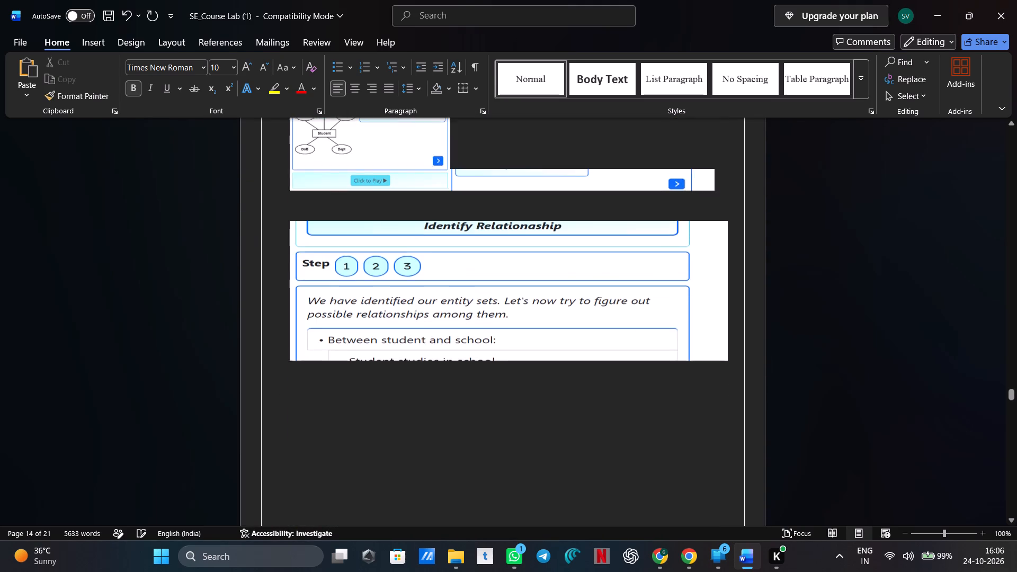
key(Return)
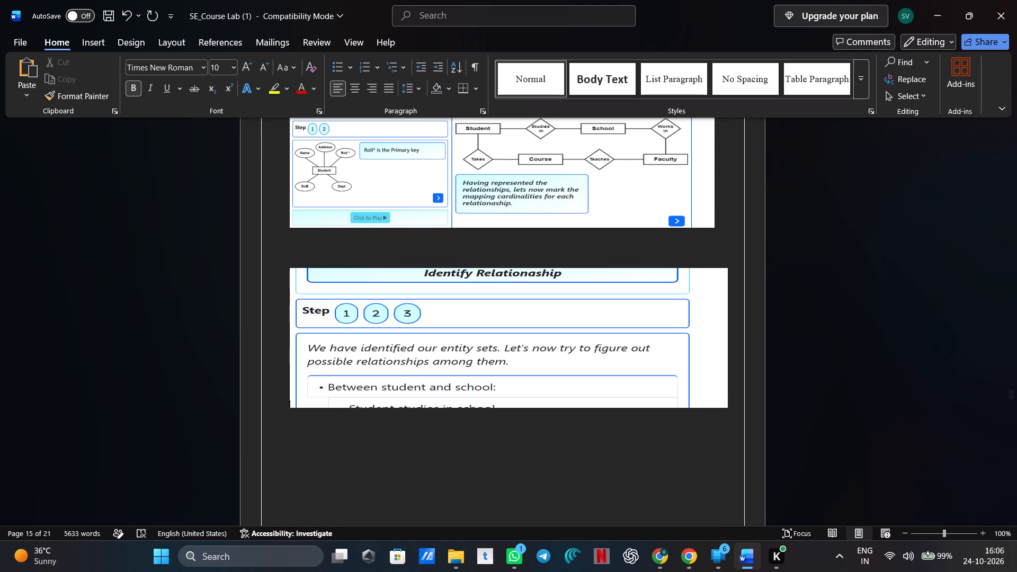
Insert several empty lines between Experiment 4's Draw Entity and Draw Relationships pictures and its Identify Relationship picture.
key(Up)
key(Up)
key(Return)
key(Return)
key(Return)
key(Return)
key(Return)
key(Return)
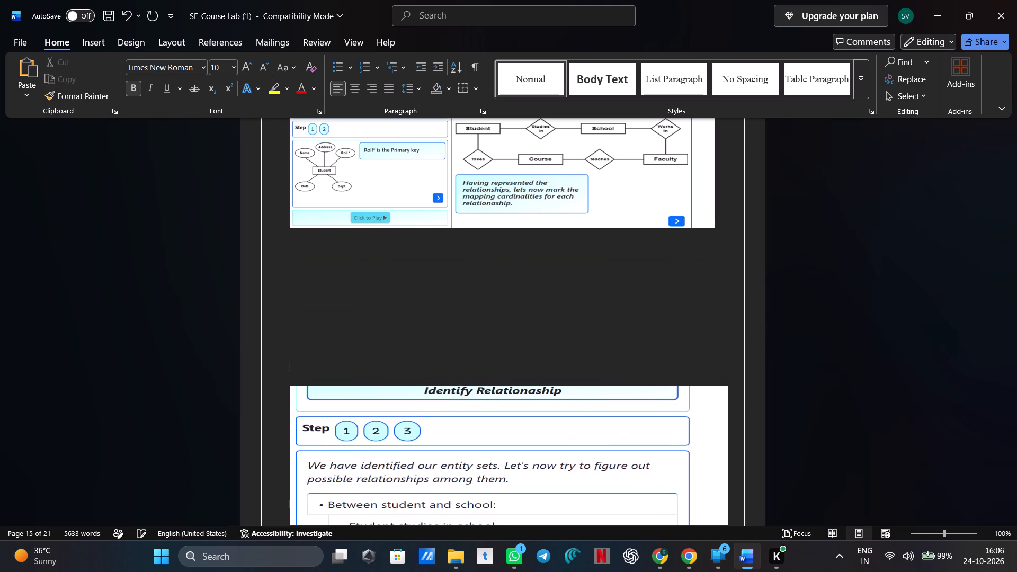
key(Return)
key(Down)
key(Down)
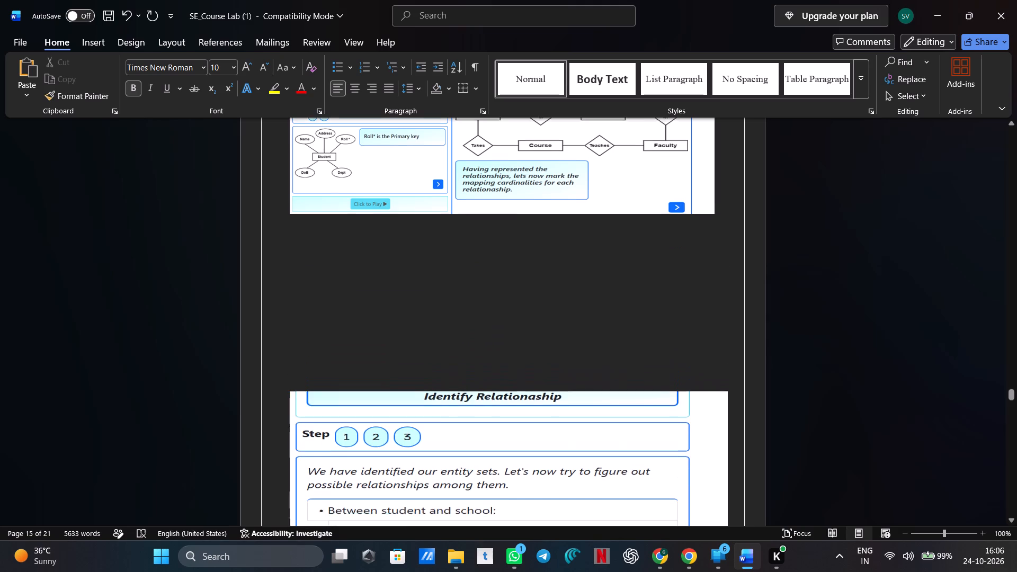
key(Down)
key(Up)
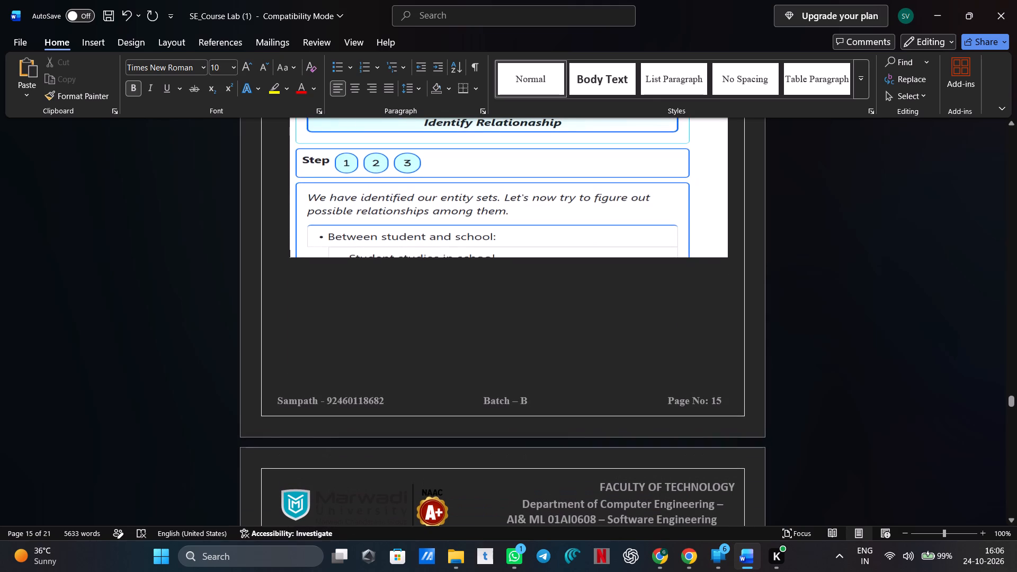
key(Return)
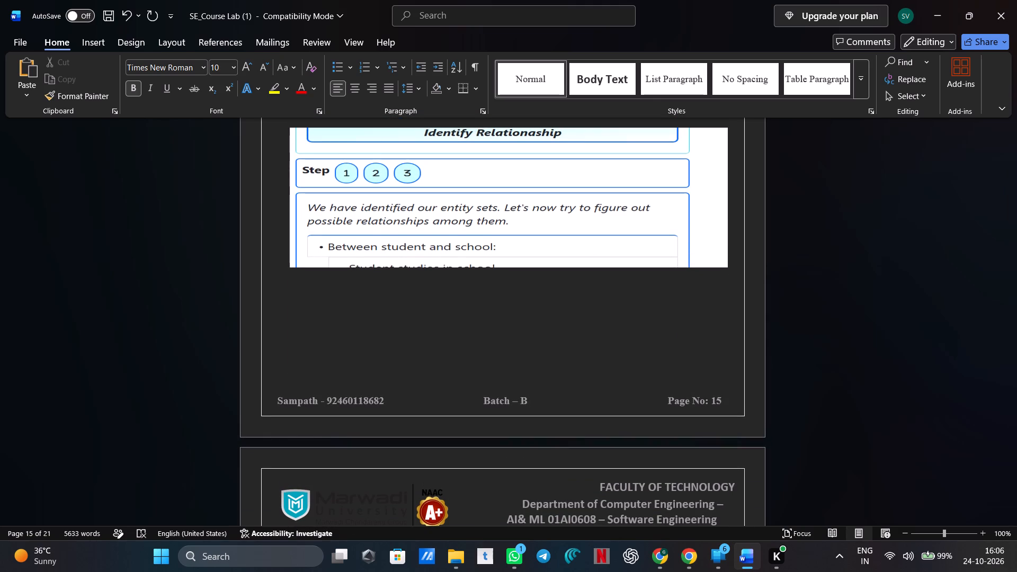
Move the Identify Relationship picture up to directly below the Draw Entity and Draw Relationships pictures, placing the cursor beneath it.
scroll(280, 395, up, 5)
scroll(335, 253, up, 3)
click(295, 310)
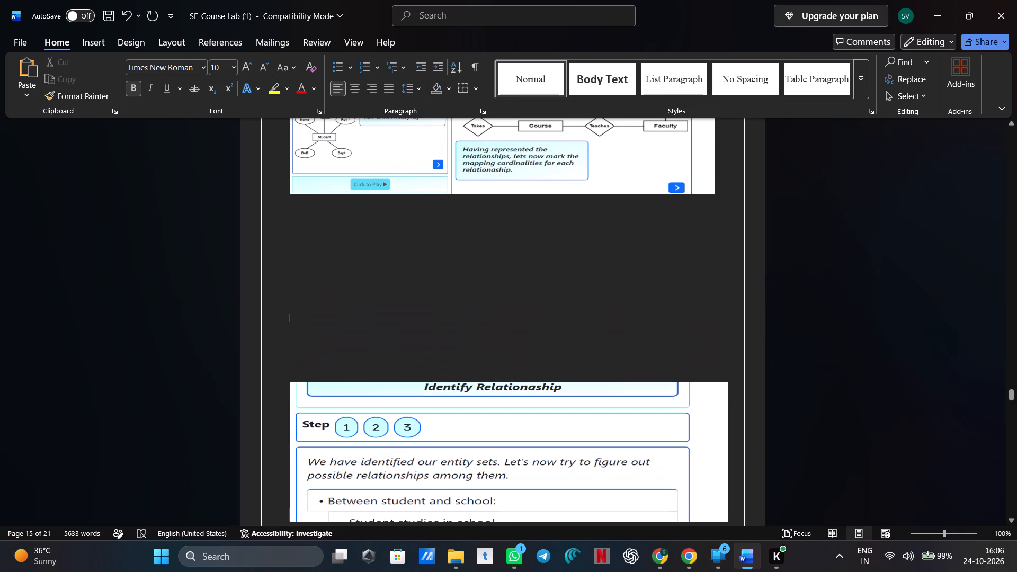
click(294, 249)
click(295, 216)
click(298, 207)
click(296, 258)
click(300, 287)
click(303, 318)
click(303, 351)
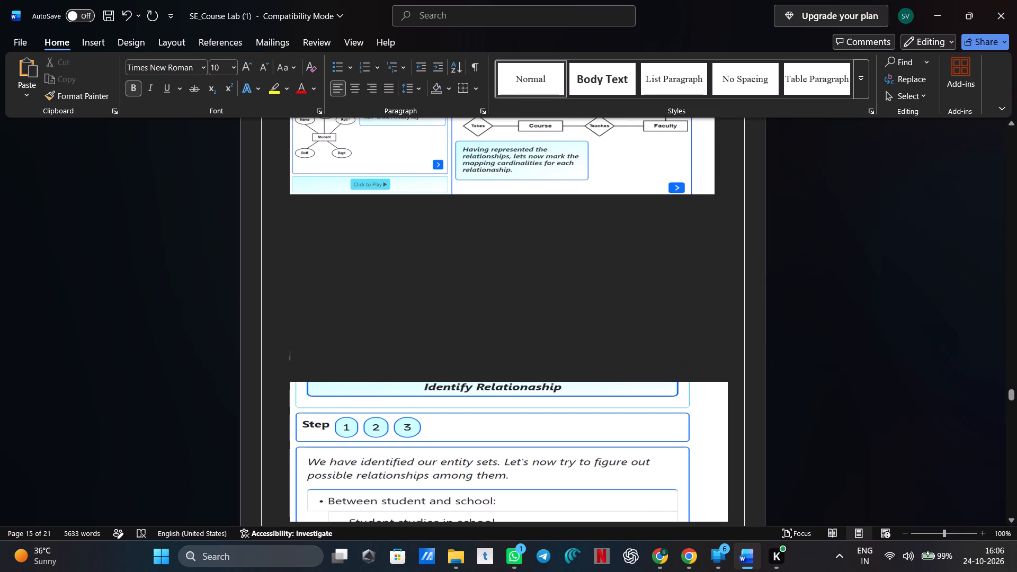
click(299, 367)
click(399, 428)
drag(517, 443, 510, 422)
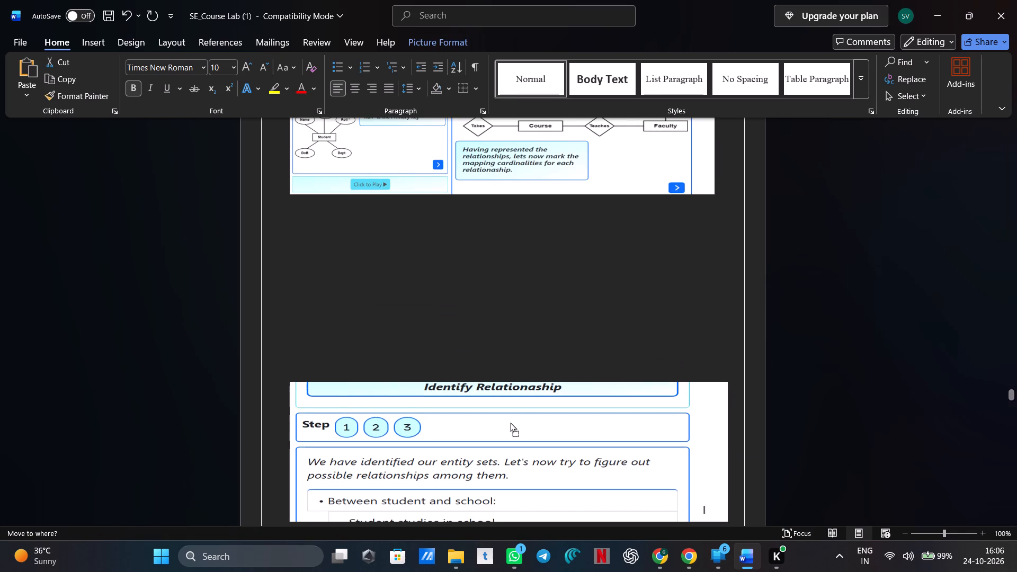
drag(510, 422, 505, 211)
click(326, 386)
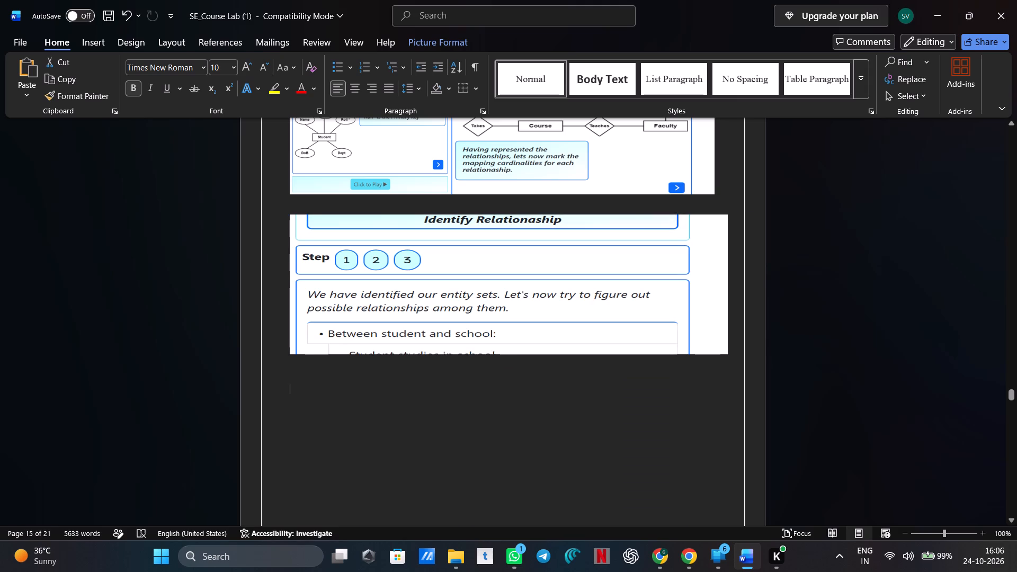
Switch to the Virtual Labs window in Chrome and open the E-R Modeling experiment's Procedure page.
key(alt+Tab)
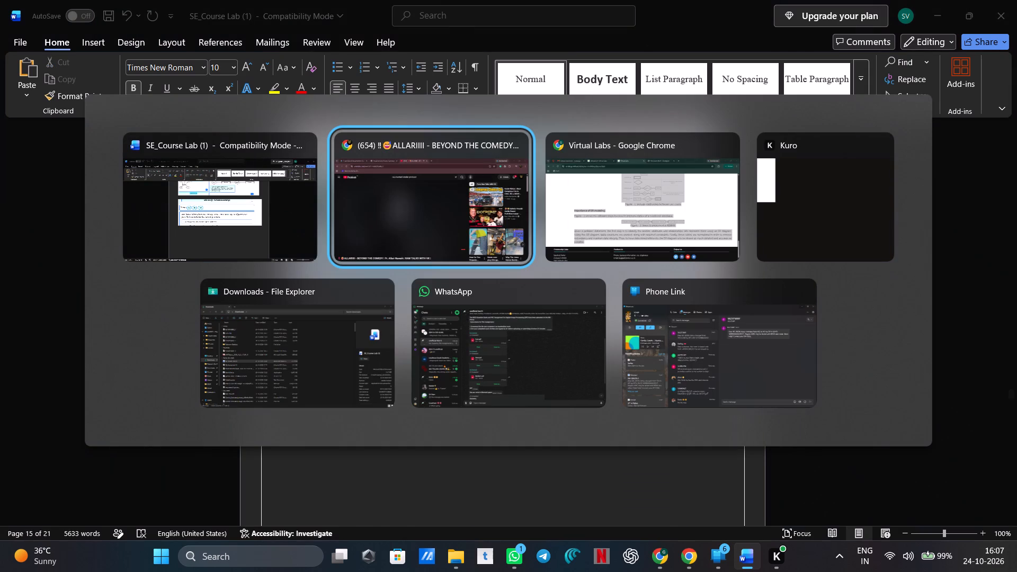
key(alt+Tab)
click(382, 274)
scroll(342, 280, up, 4)
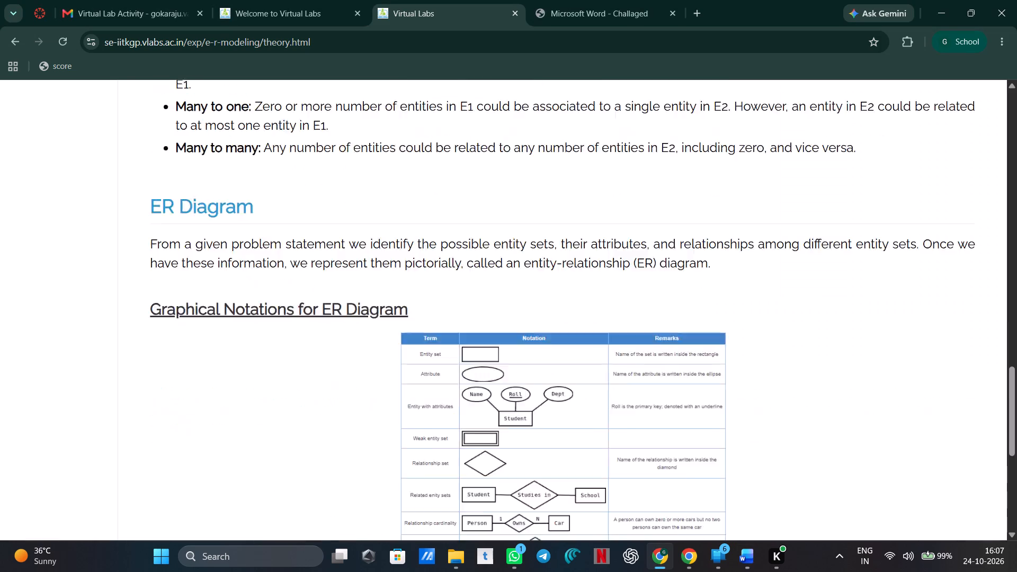
scroll(337, 285, up, 20)
scroll(337, 285, up, 5)
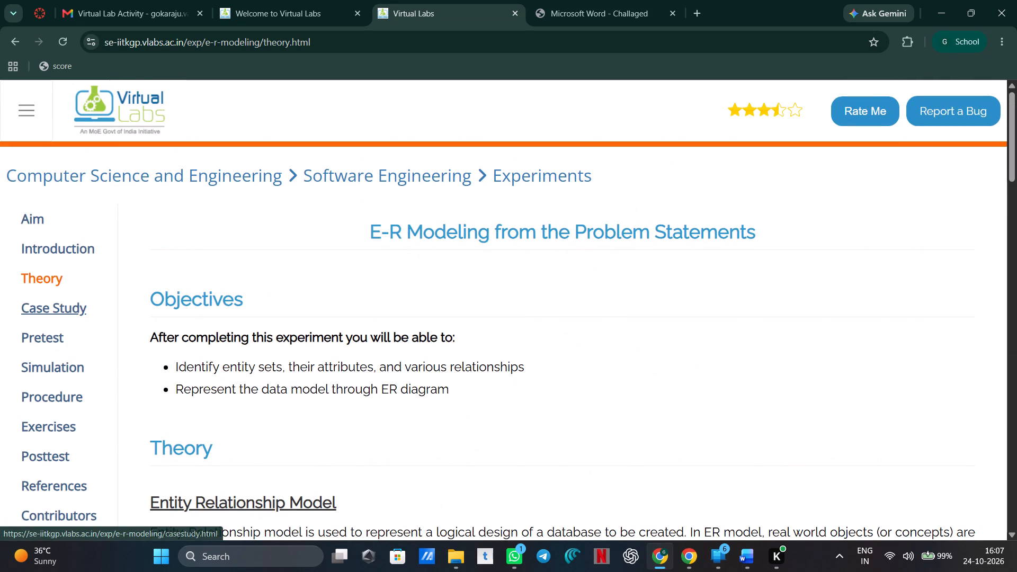
click(55, 396)
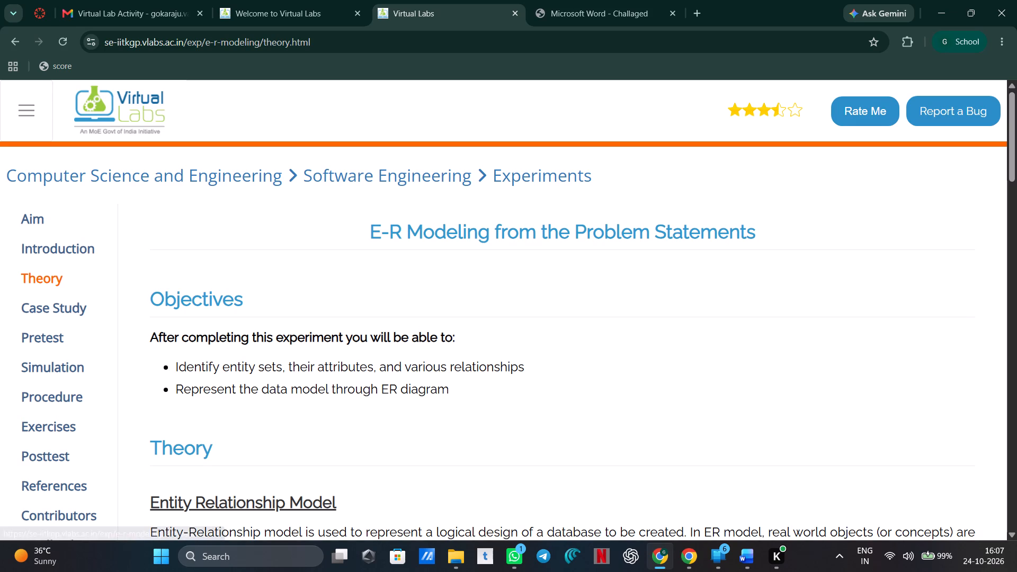
click(54, 397)
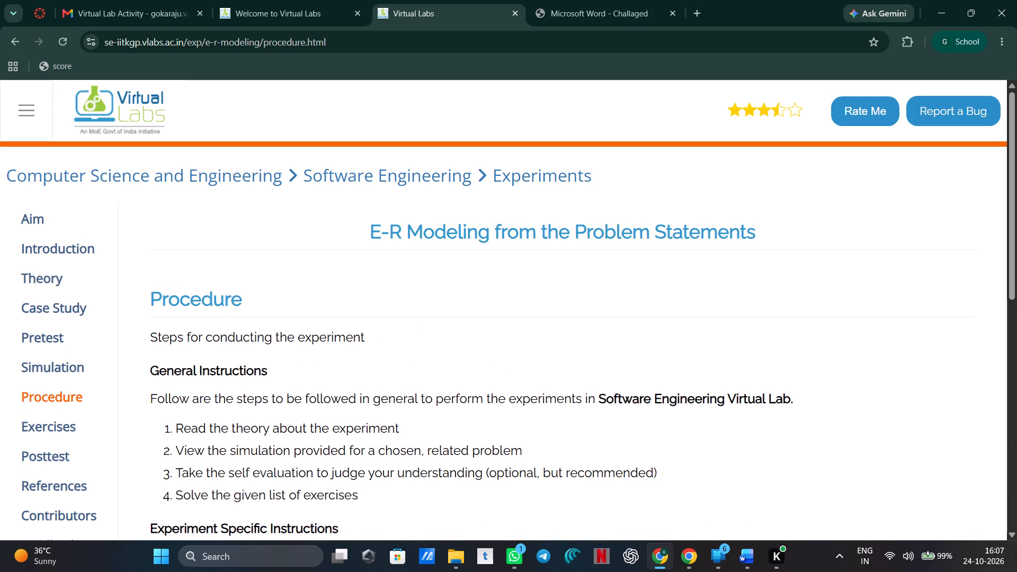
Copy the whole procedure text, from the Procedure heading to the end of the NOTE list.
drag(147, 293, 348, 479)
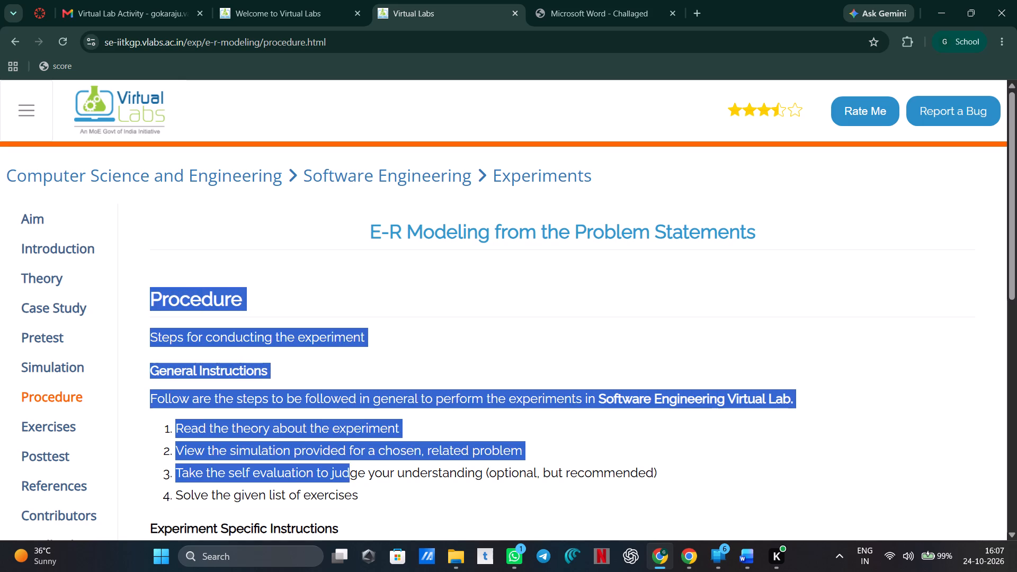
drag(348, 479, 411, 492)
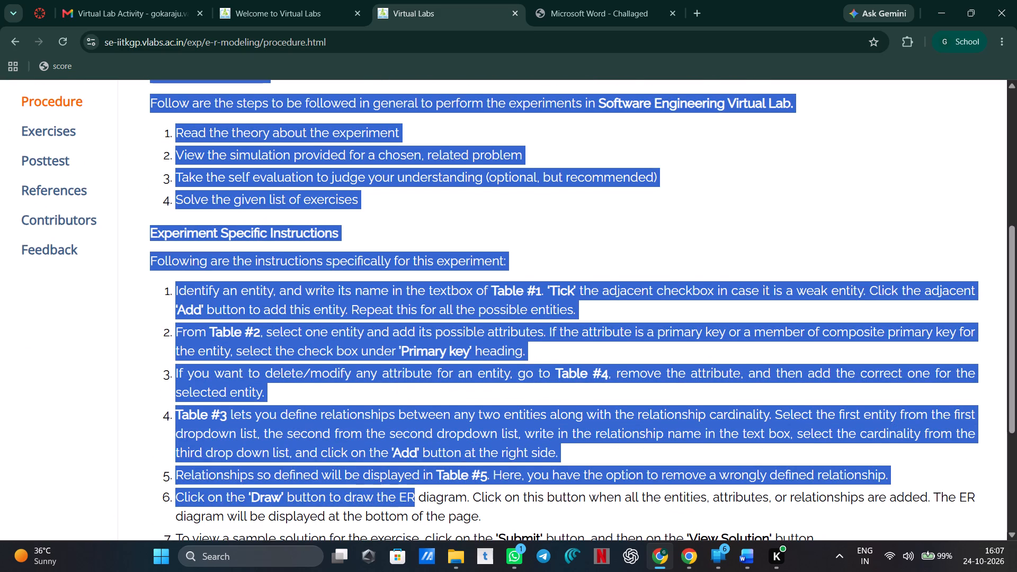
drag(411, 492, 211, 401)
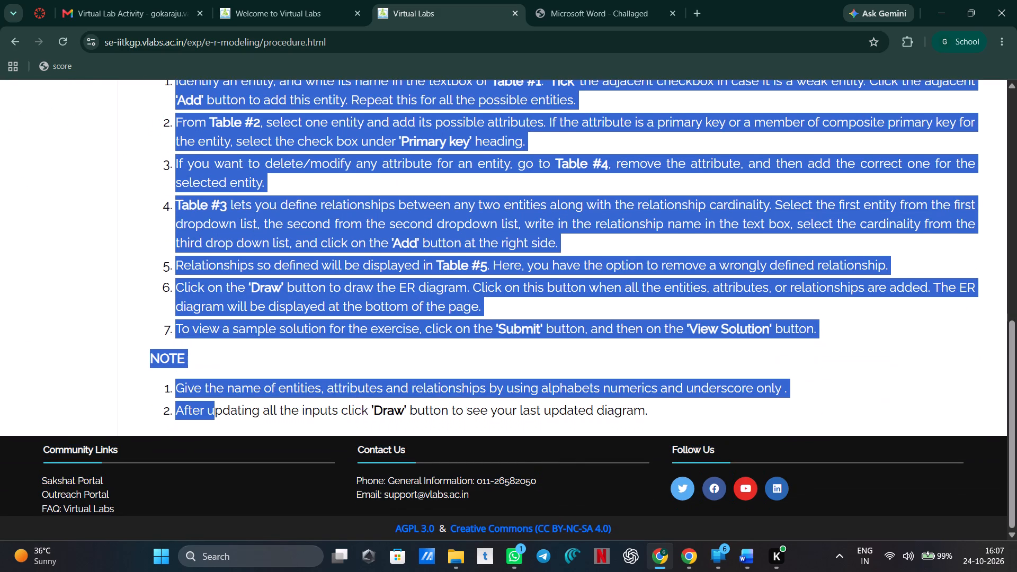
drag(211, 401, 710, 403)
key(ctrl+c)
Return to Word, remove the spare empty lines below the Identify Relationship picture and paste the copied procedure there.
key(alt+Tab)
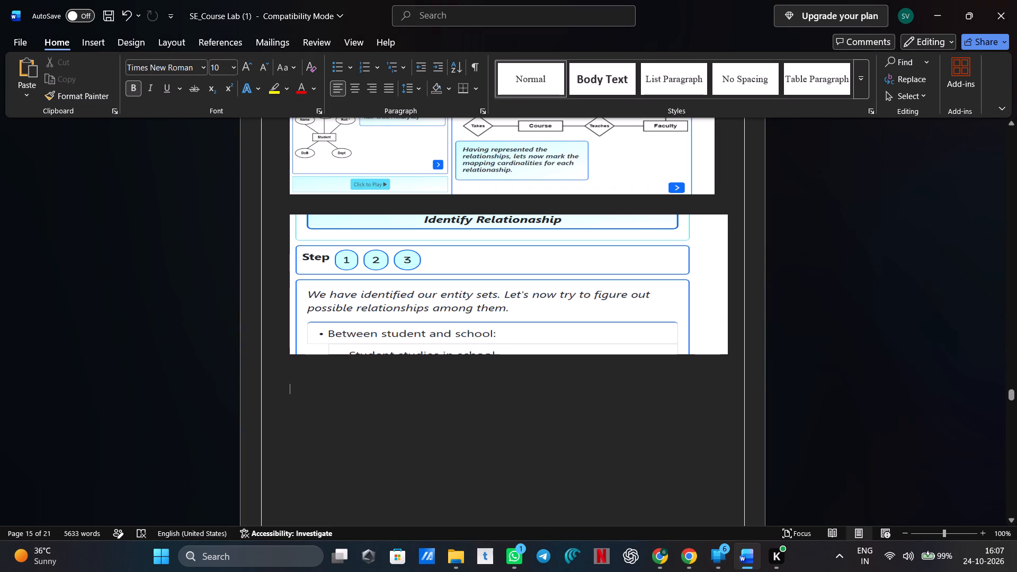
key(BackSpace)
key(BackSpace)
key(Return)
key(ctrl+v)
scroll(376, 342, down, 5)
scroll(378, 345, up, 12)
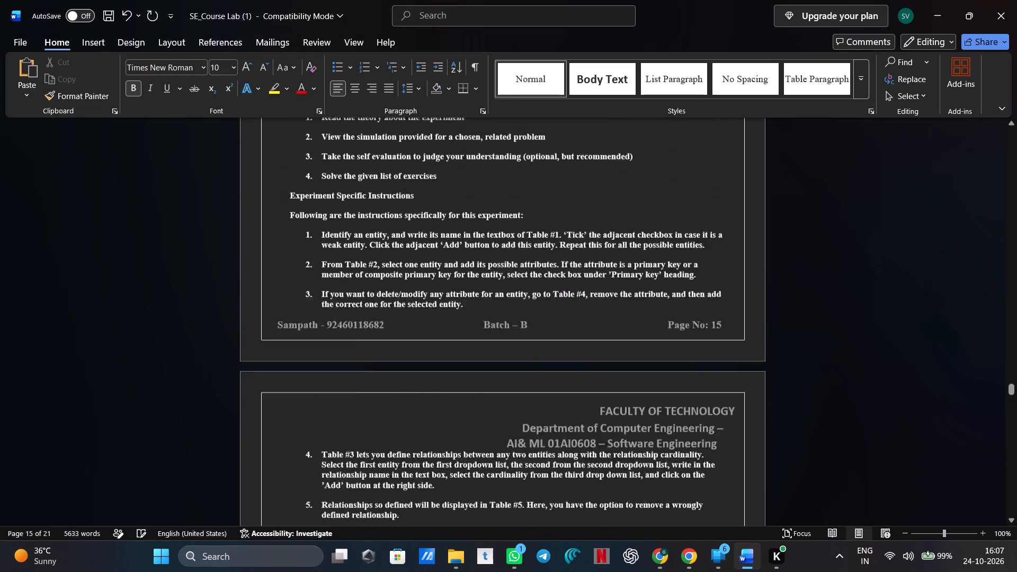
scroll(350, 373, up, 4)
click(321, 308)
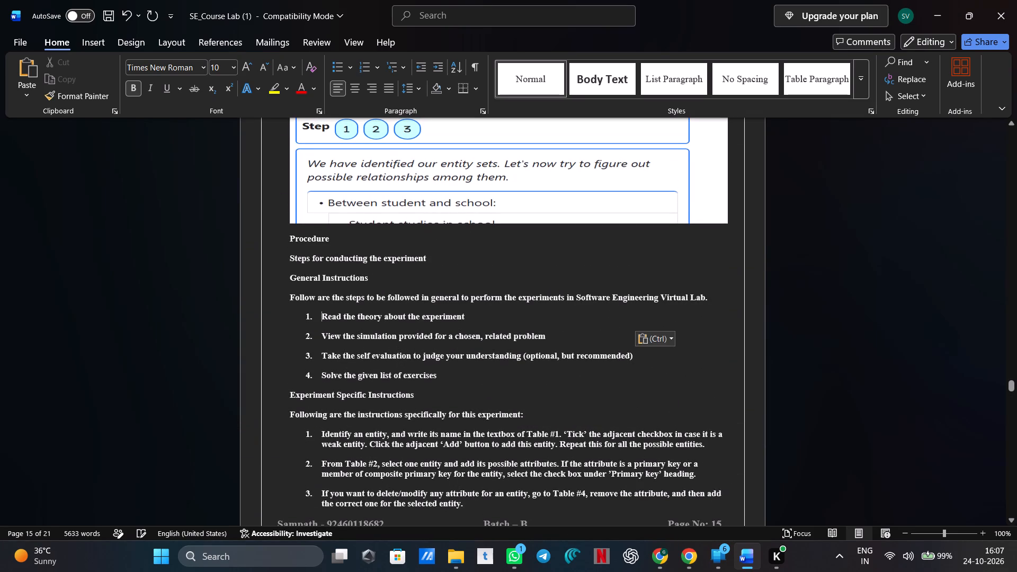
click(331, 391)
Reduce the height of Experiment 4's Graphical Notations for ER Diagram table picture, keeping its width.
scroll(335, 381, up, 12)
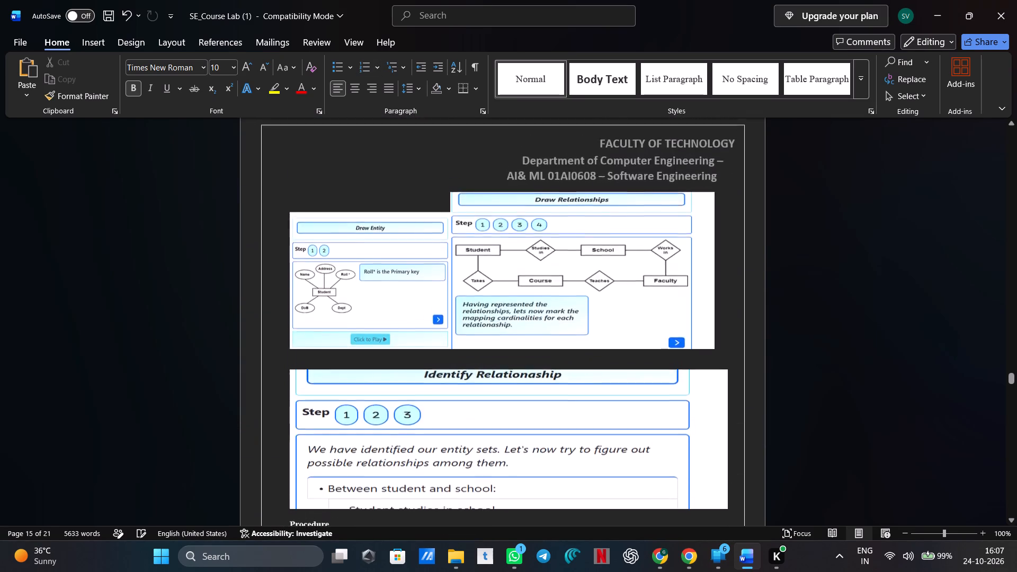
scroll(327, 386, up, 18)
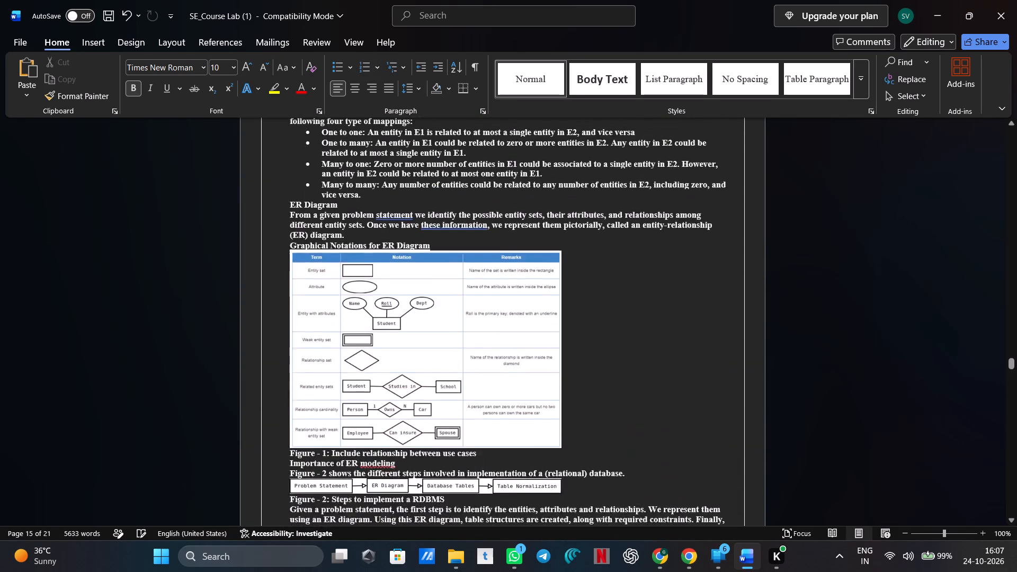
scroll(360, 367, up, 3)
scroll(360, 368, up, 19)
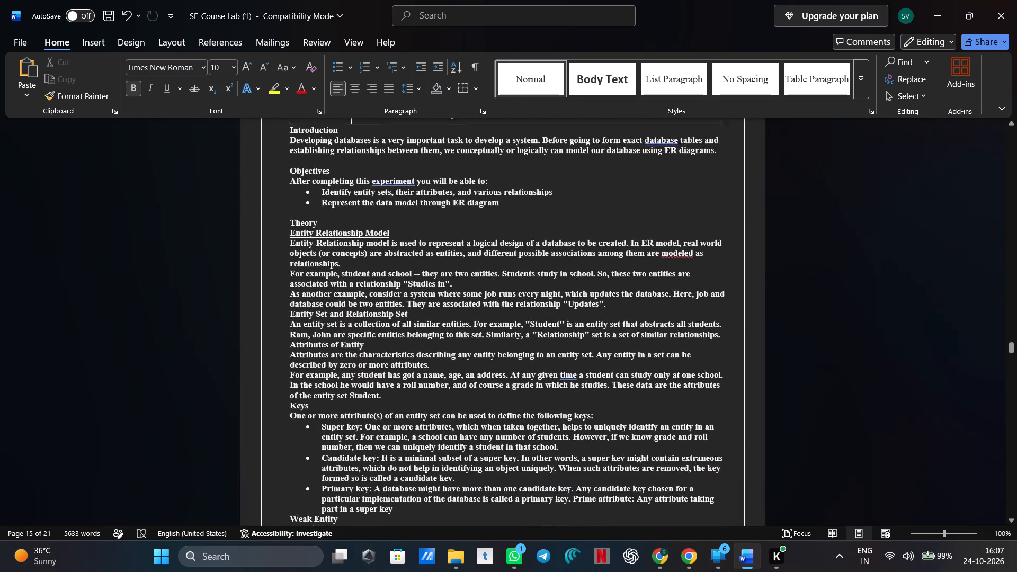
scroll(361, 374, up, 12)
scroll(361, 378, down, 20)
scroll(361, 378, down, 9)
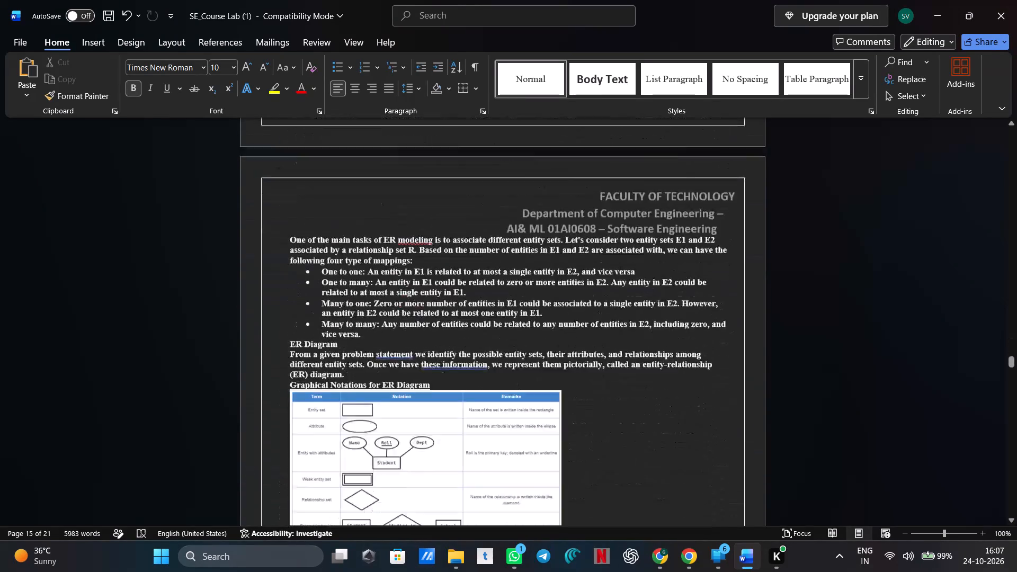
scroll(396, 341, down, 7)
click(406, 302)
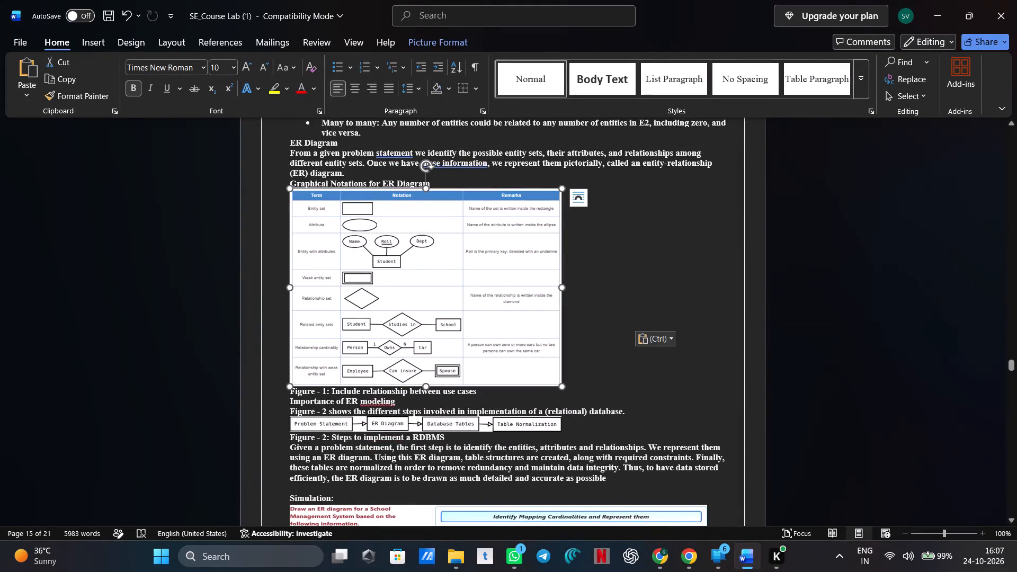
drag(425, 386, 430, 349)
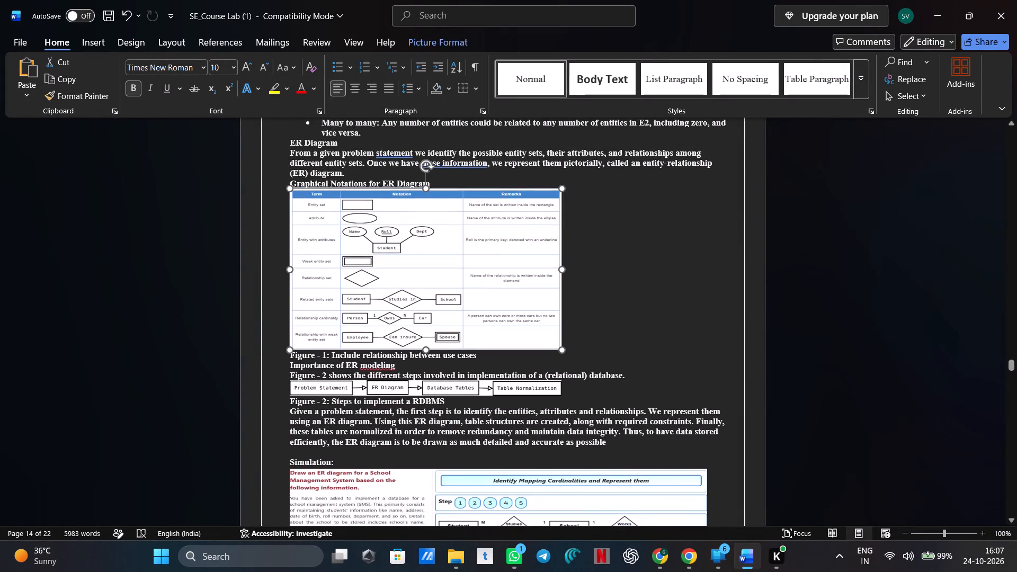
drag(430, 349, 430, 333)
Slightly reduce the height of the Figure 2 picture showing the RDBMS implementation steps.
click(434, 371)
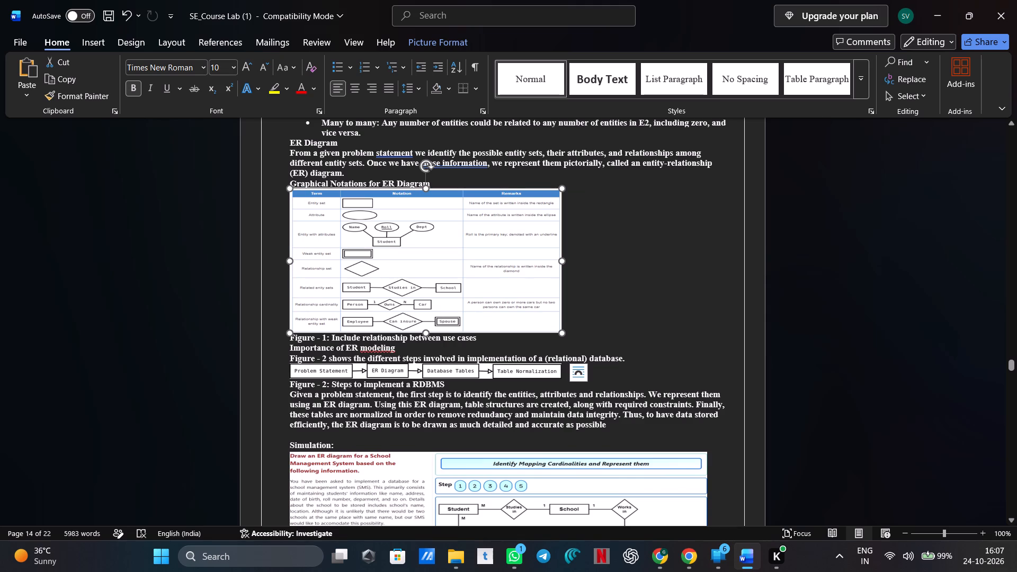
drag(427, 381, 427, 374)
Reduce the height of Experiment 4's Simulation picture with the school management ER diagram, keeping its width.
scroll(460, 372, down, 3)
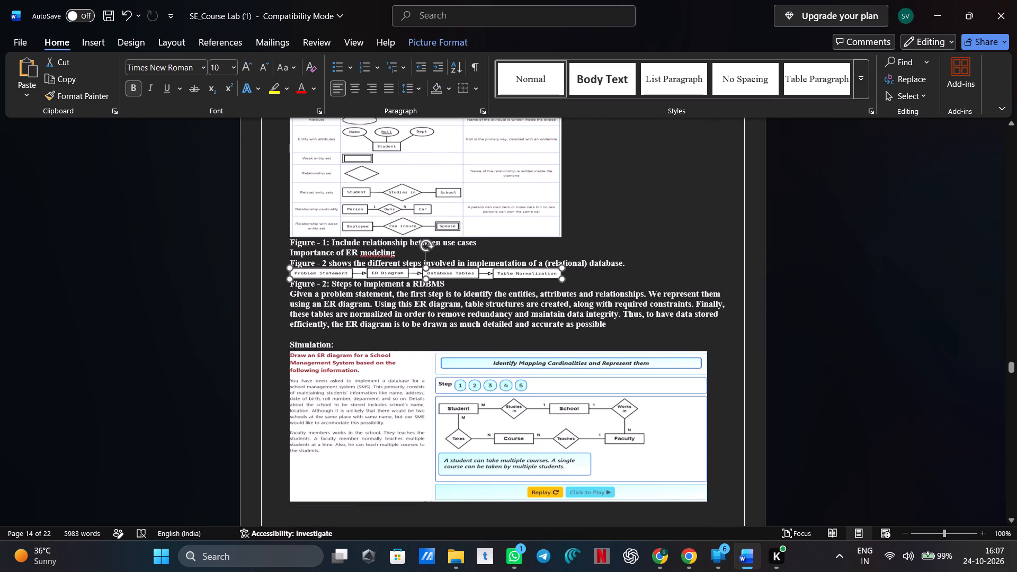
click(427, 386)
drag(498, 504, 504, 474)
Delete the empty line following Experiment 4's Simulation heading and continue to the Draw Entity and Draw Relationships pictures.
scroll(383, 472, down, 4)
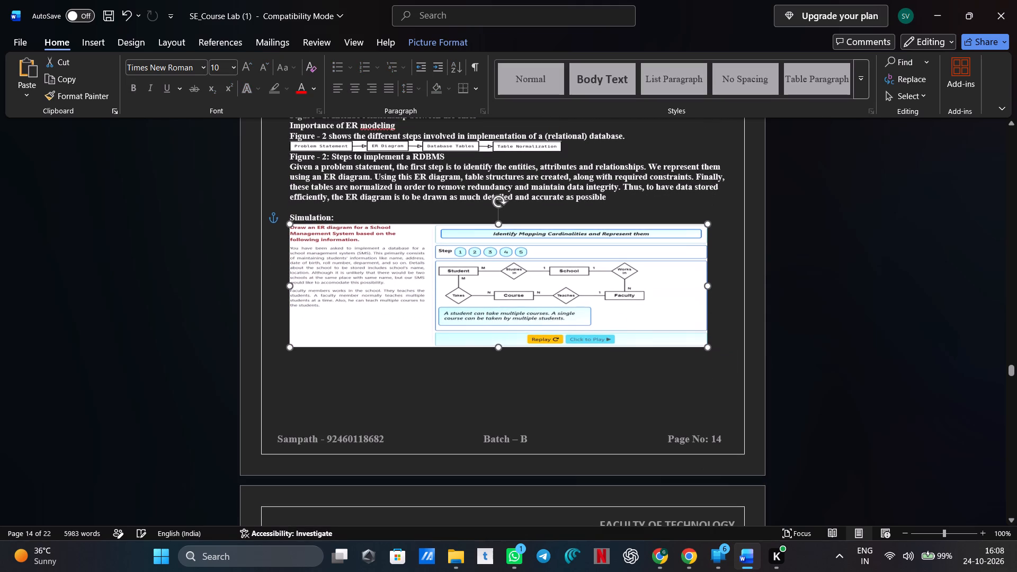
click(313, 425)
click(296, 414)
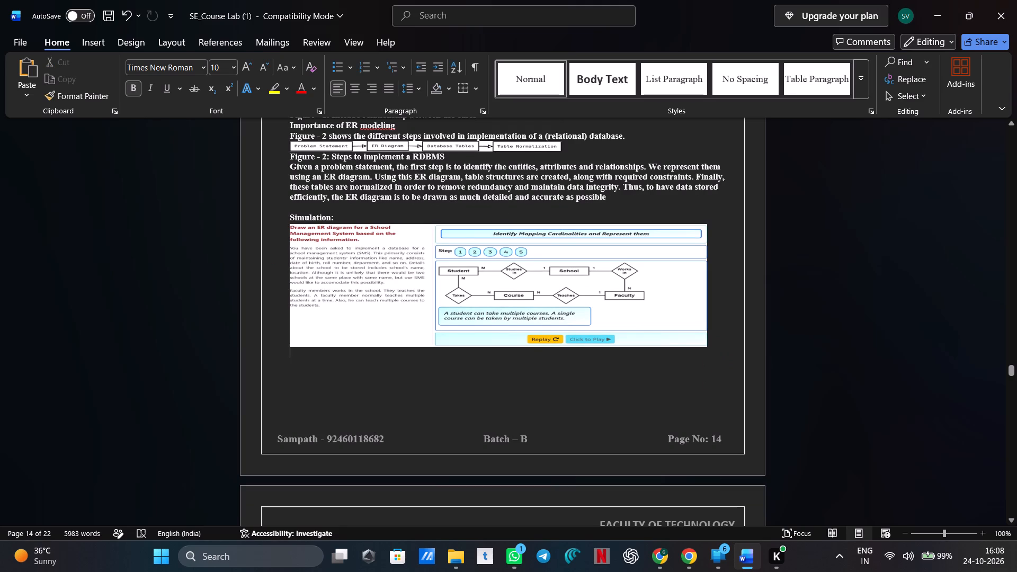
click(302, 424)
key(BackSpace)
scroll(458, 360, down, 5)
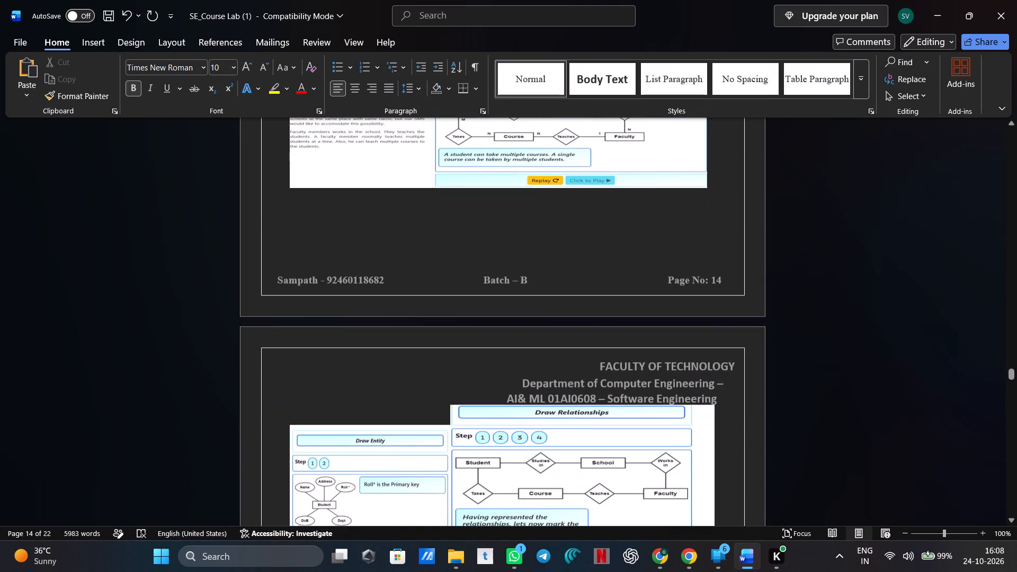
Reduce the height of Experiment 4's Draw Entity picture, keeping its width.
scroll(429, 392, down, 11)
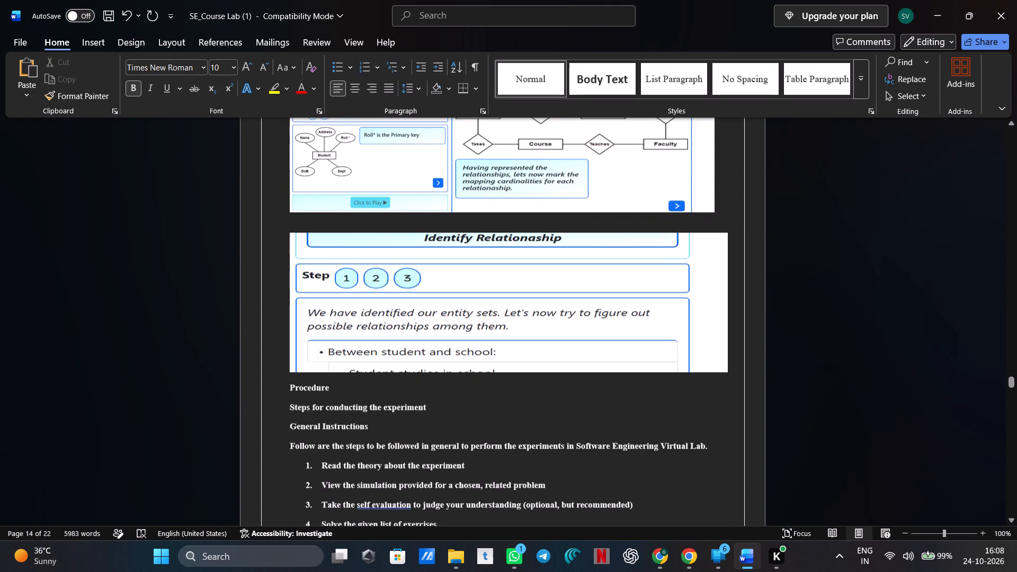
scroll(444, 305, up, 3)
click(374, 271)
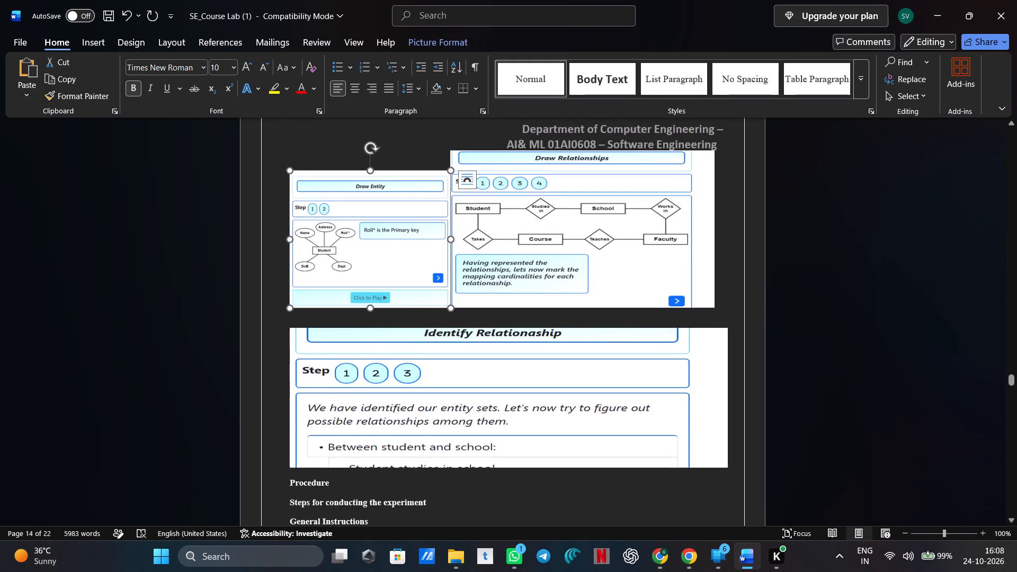
drag(370, 309, 373, 293)
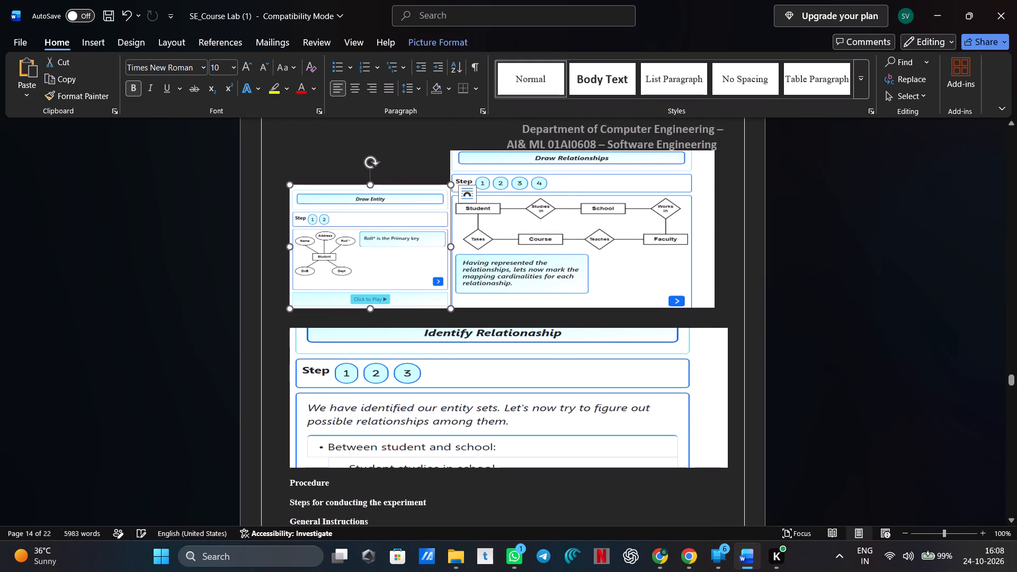
Reduce the height of Experiment 4's Draw Relationships picture to about match the adjacent Draw Entity picture, keeping its width.
click(602, 249)
click(571, 272)
drag(581, 306, 581, 299)
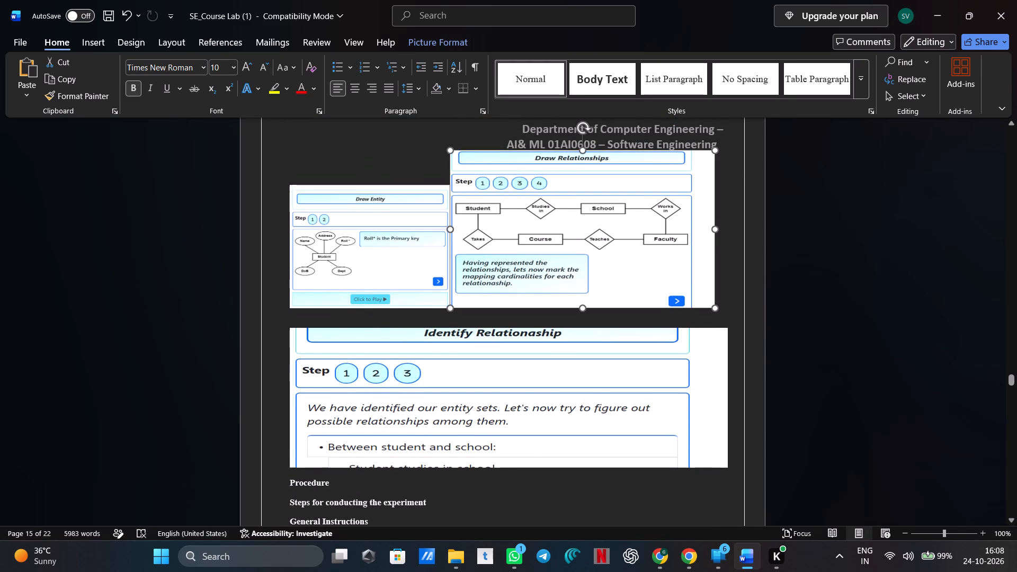
drag(581, 299, 582, 270)
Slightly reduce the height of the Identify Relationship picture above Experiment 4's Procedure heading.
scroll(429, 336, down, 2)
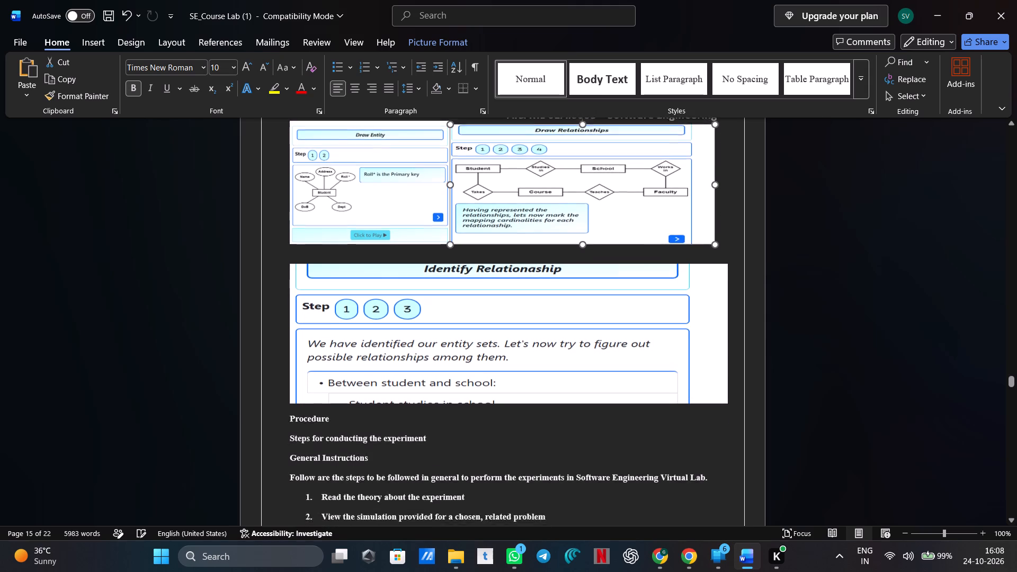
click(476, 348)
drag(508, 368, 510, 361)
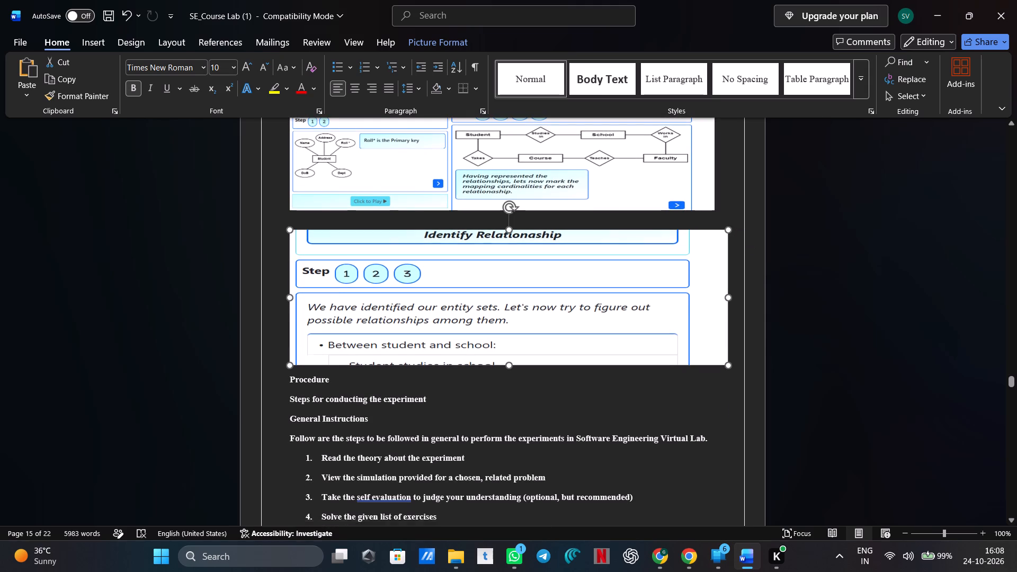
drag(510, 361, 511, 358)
Delete the Identify Relationship picture and the empty lines it leaves above the Procedure heading.
click(494, 282)
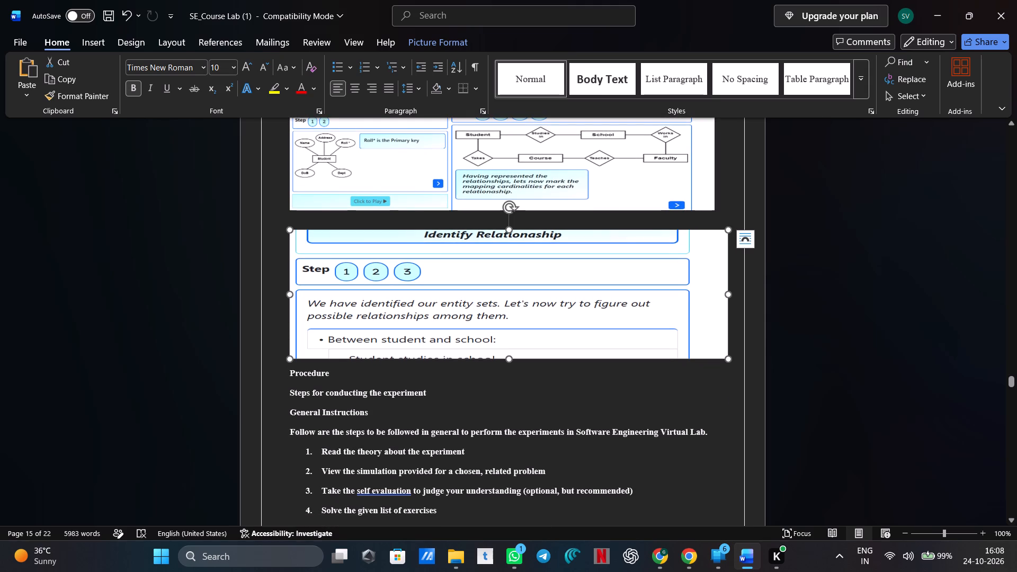
key(Delete)
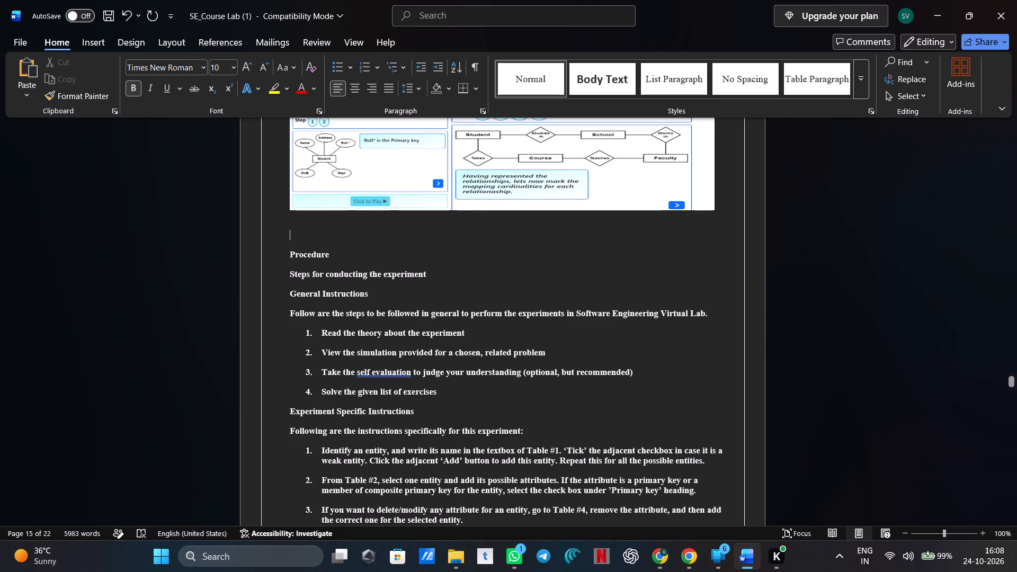
key(BackSpace)
key(BackSpace)
Delete the empty lines after Experiment 4's final NOTE item, removing the blank page before Experiment 5.
scroll(481, 280, down, 5)
scroll(405, 260, down, 4)
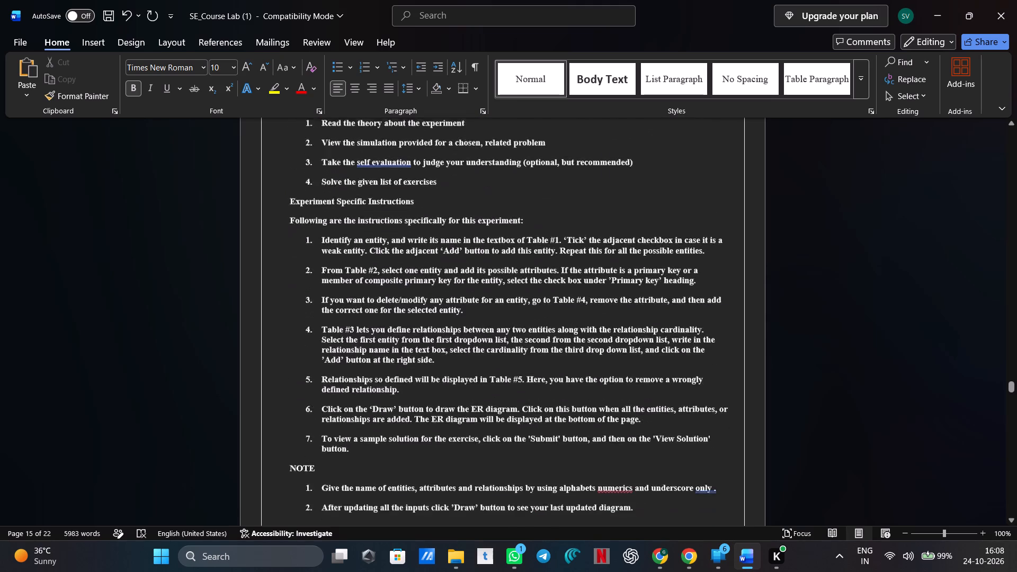
scroll(404, 257, down, 9)
scroll(506, 286, down, 12)
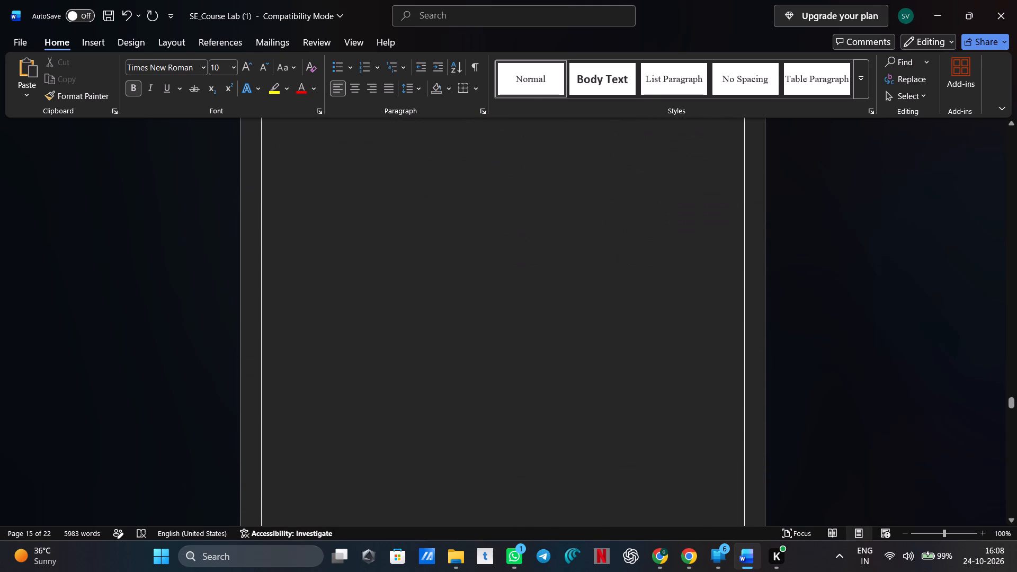
scroll(506, 289, down, 12)
scroll(482, 302, up, 11)
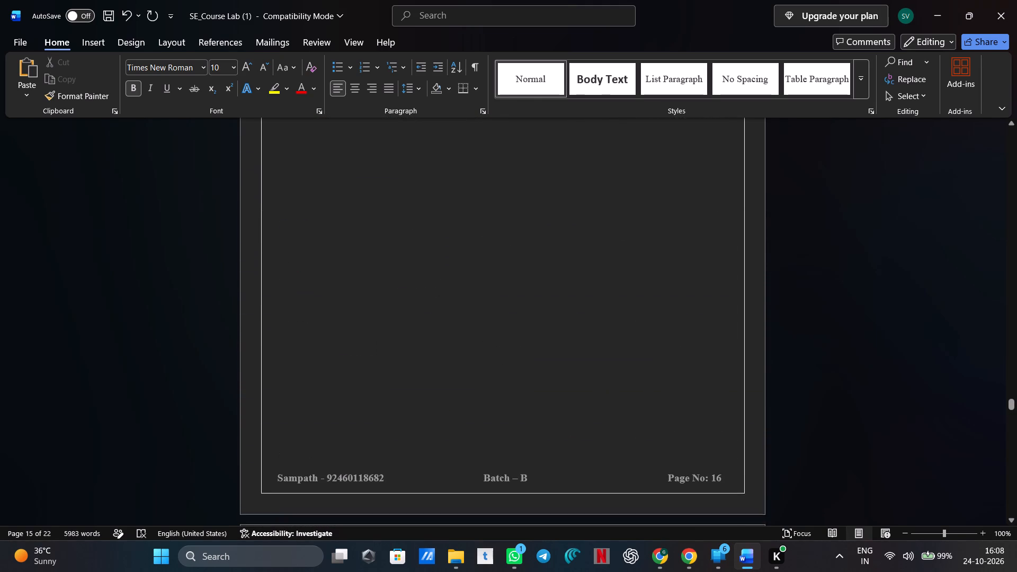
scroll(469, 377, up, 7)
scroll(470, 378, down, 4)
scroll(470, 378, up, 5)
scroll(470, 378, down, 6)
scroll(362, 375, down, 6)
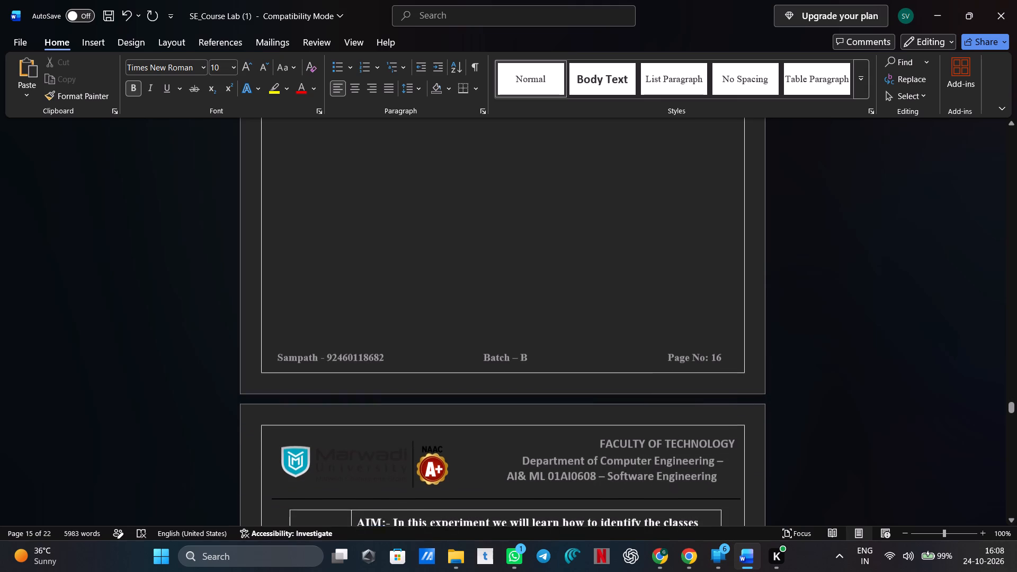
click(322, 305)
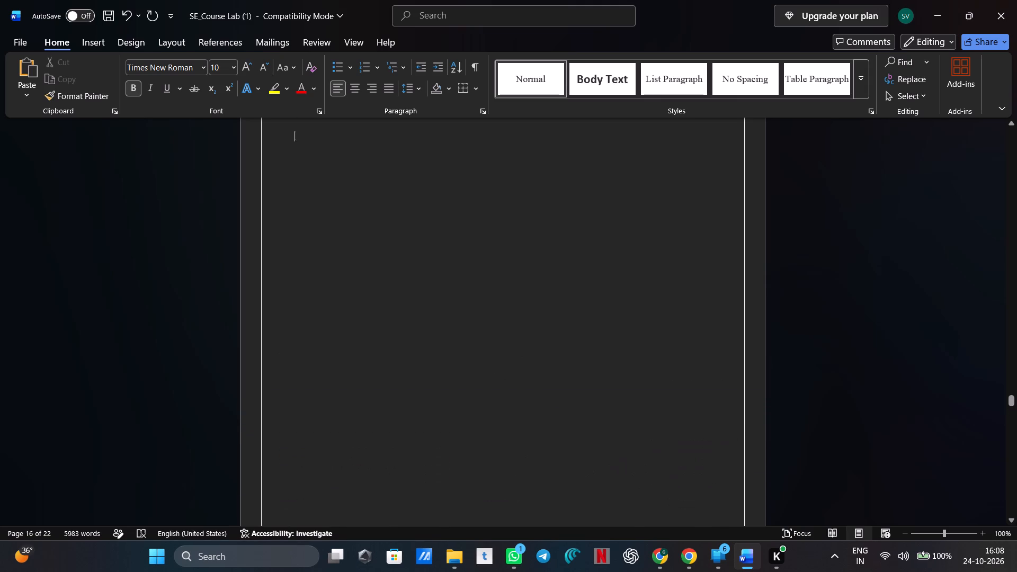
key(BackSpace)
key(BackSpace)
key(BackSpace)
key(BackSpace)
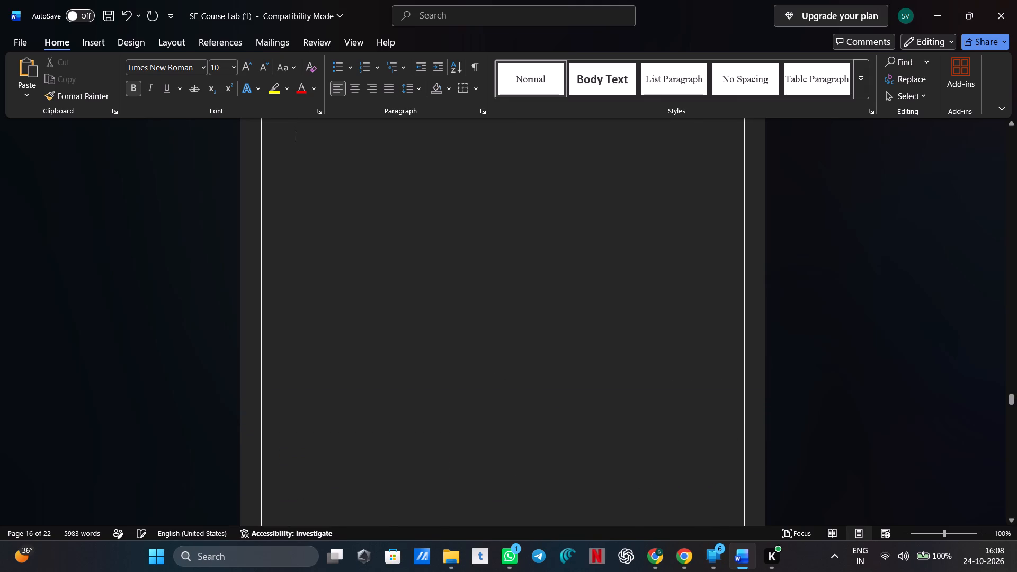
key(BackSpace)
scroll(328, 298, up, 4)
scroll(146, 333, up, 4)
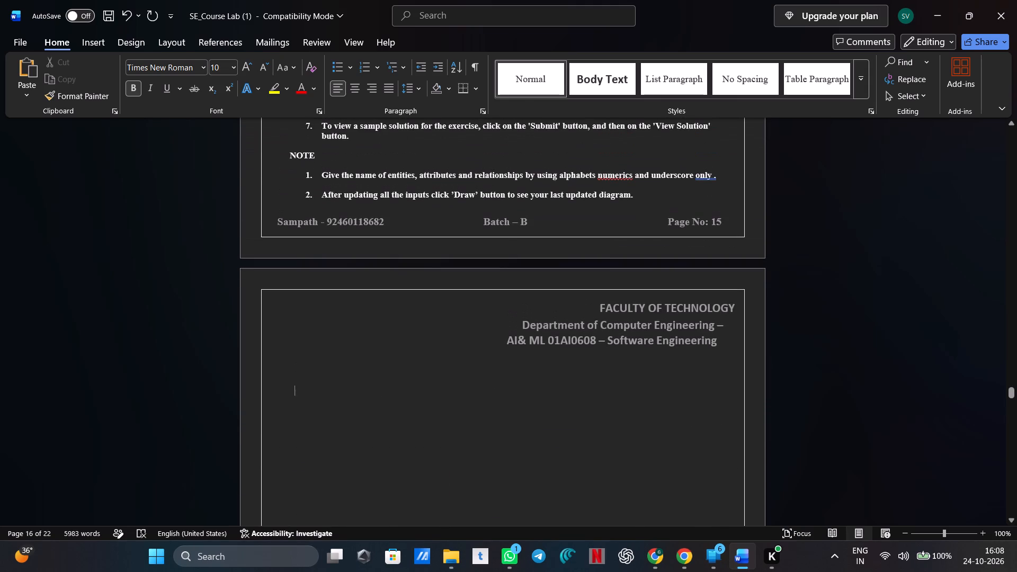
key(BackSpace)
key(BackSpace)
key(BackSpace)
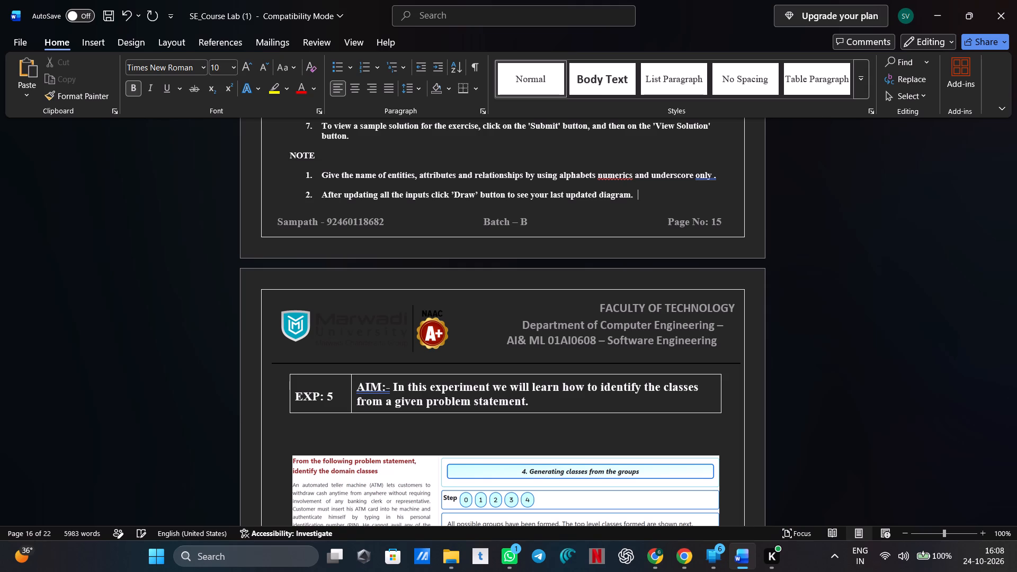
Check the start of Experiment 5, switch to Chrome and return to the top of the Virtual Labs E-R Modeling procedure page.
scroll(449, 326, down, 4)
scroll(377, 317, down, 3)
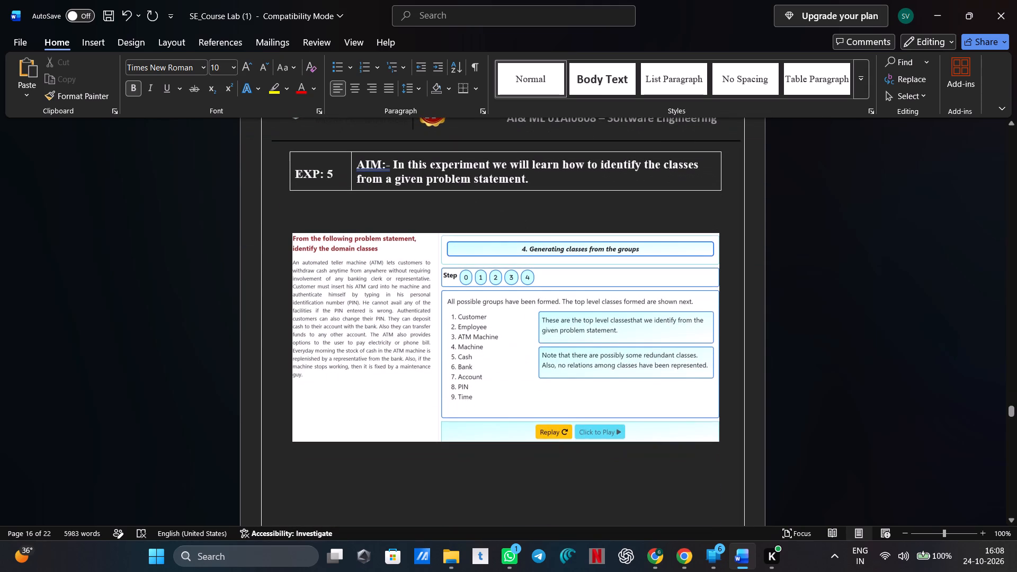
scroll(397, 264, up, 2)
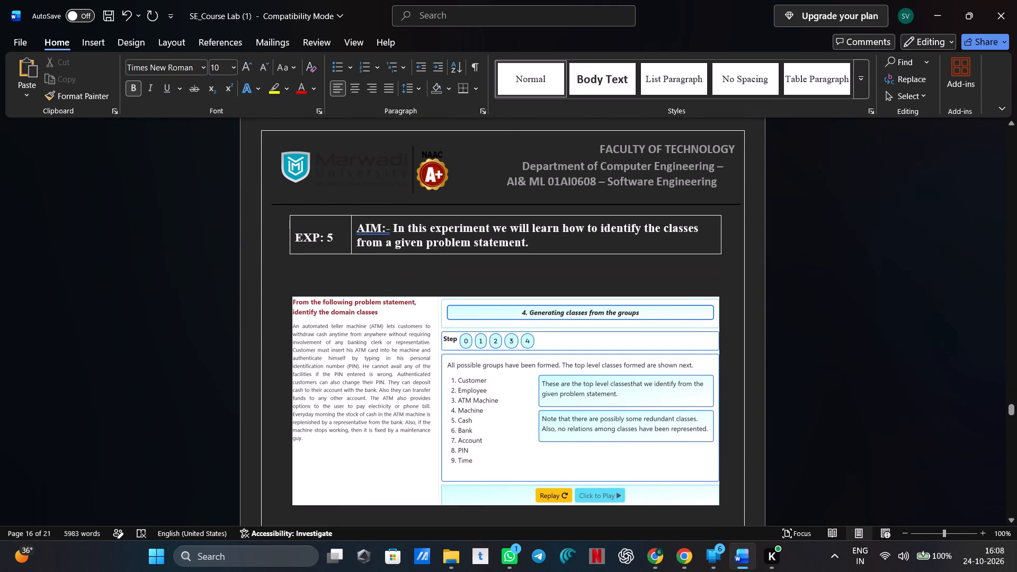
key(alt+Tab)
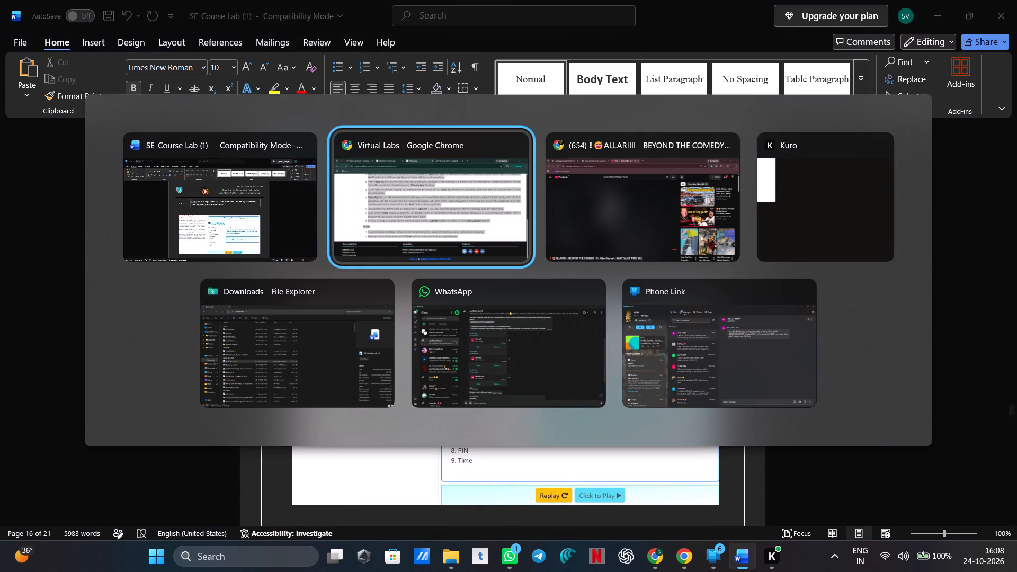
click(440, 351)
scroll(335, 344, up, 11)
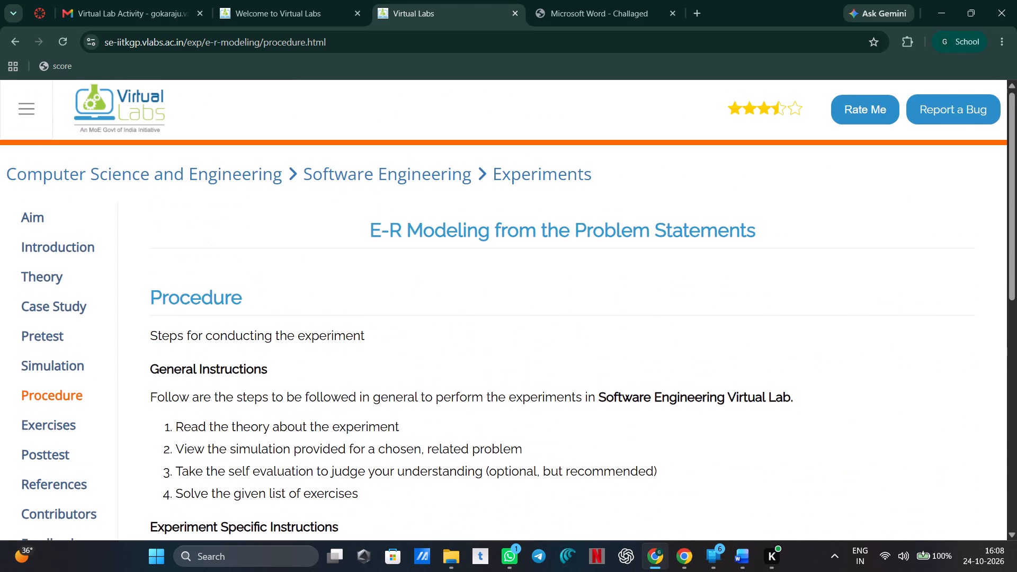
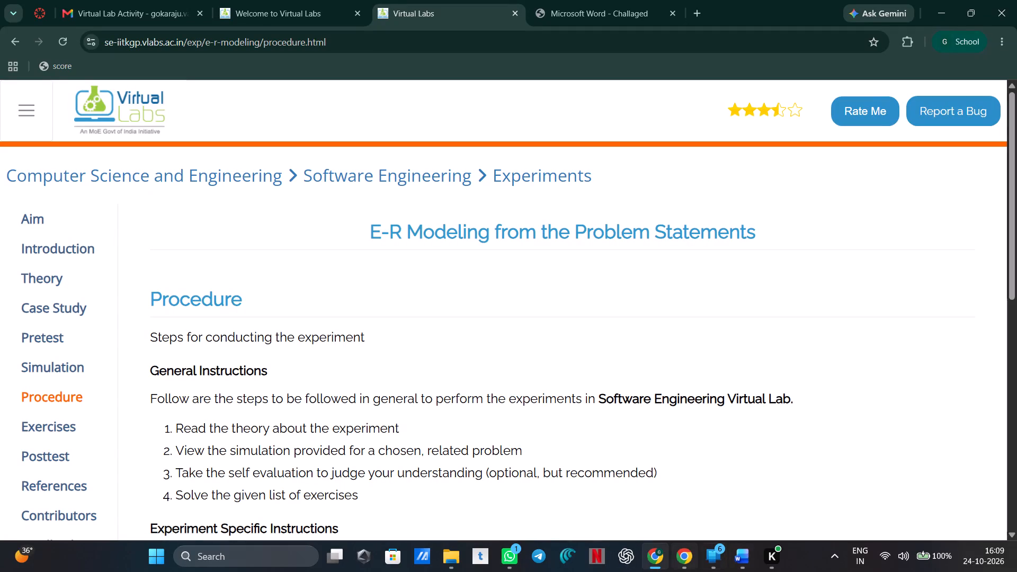
Switch to the other Chrome window, pause the YouTube podcast video, and return to the Virtual Labs E-R Modeling procedure page.
click(681, 554)
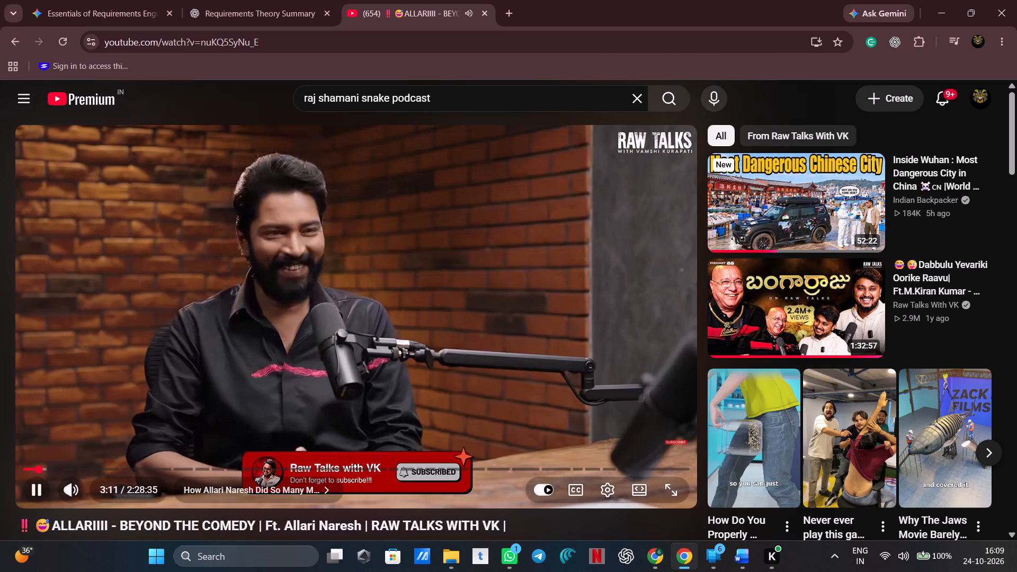
click(308, 289)
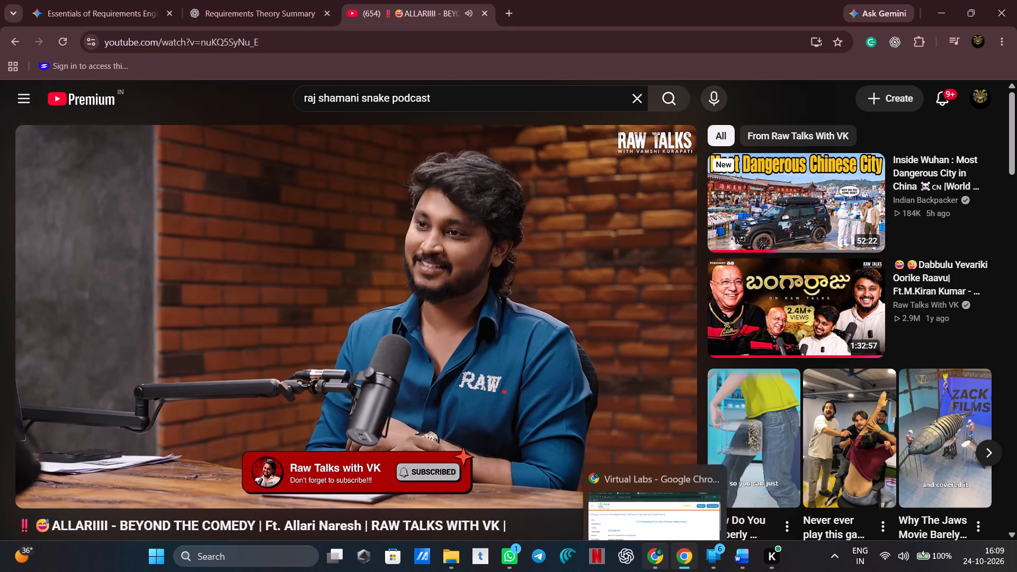
click(646, 494)
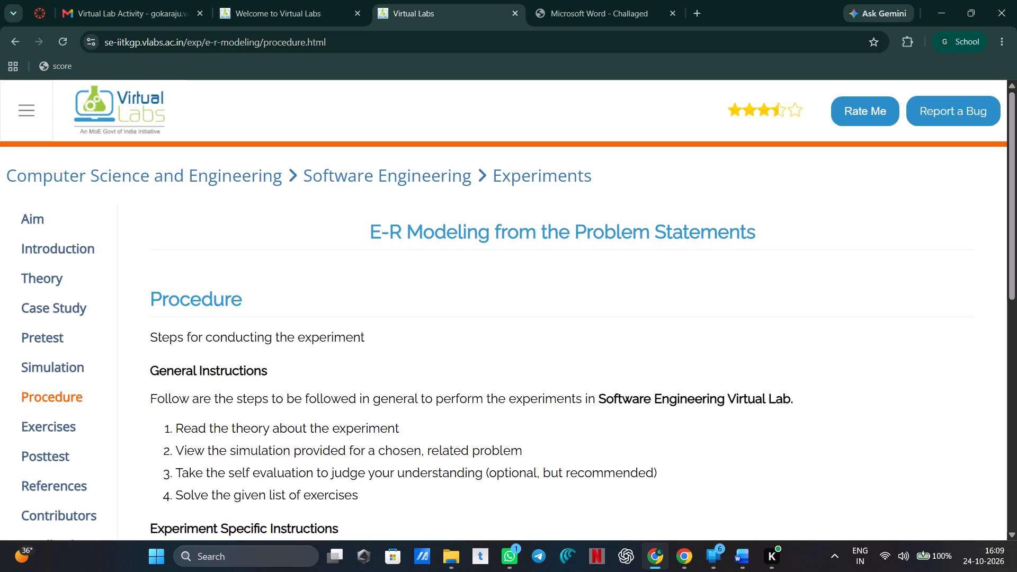
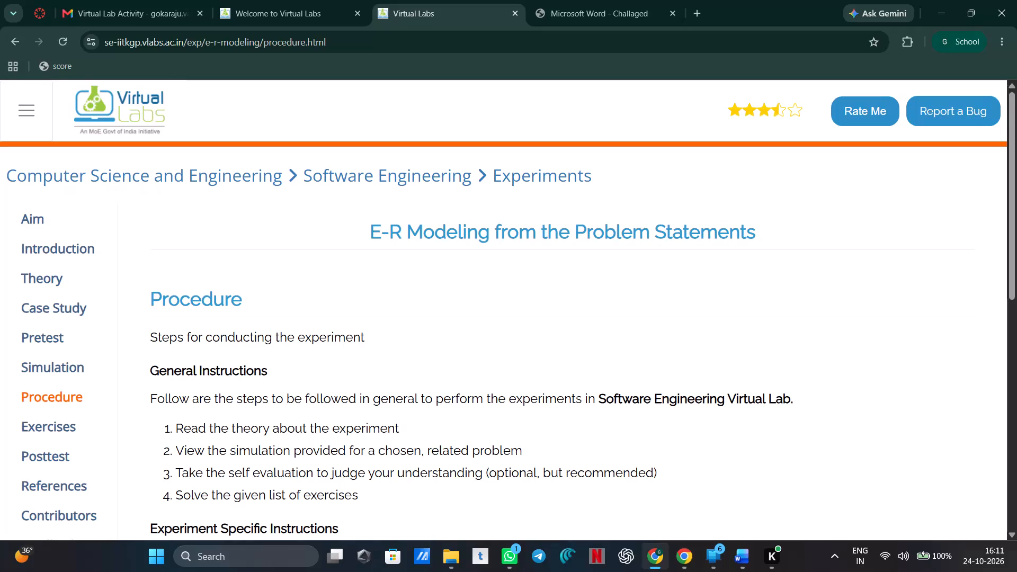
Switch to the Word lab document and review Experiment 4's theory, simulation pictures and procedure up to its Objectives section.
click(744, 553)
scroll(390, 355, up, 12)
scroll(411, 386, up, 11)
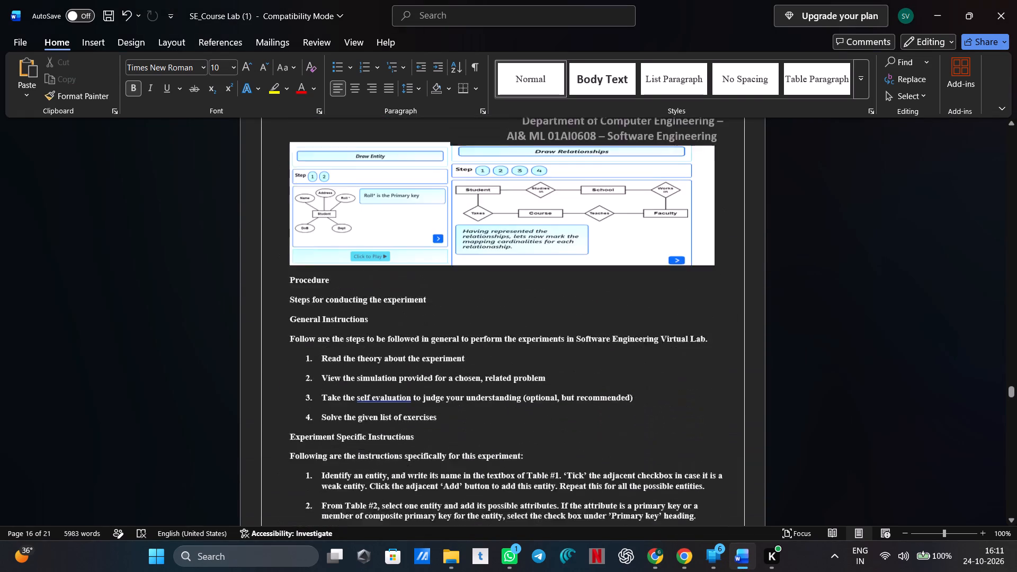
scroll(414, 394, up, 14)
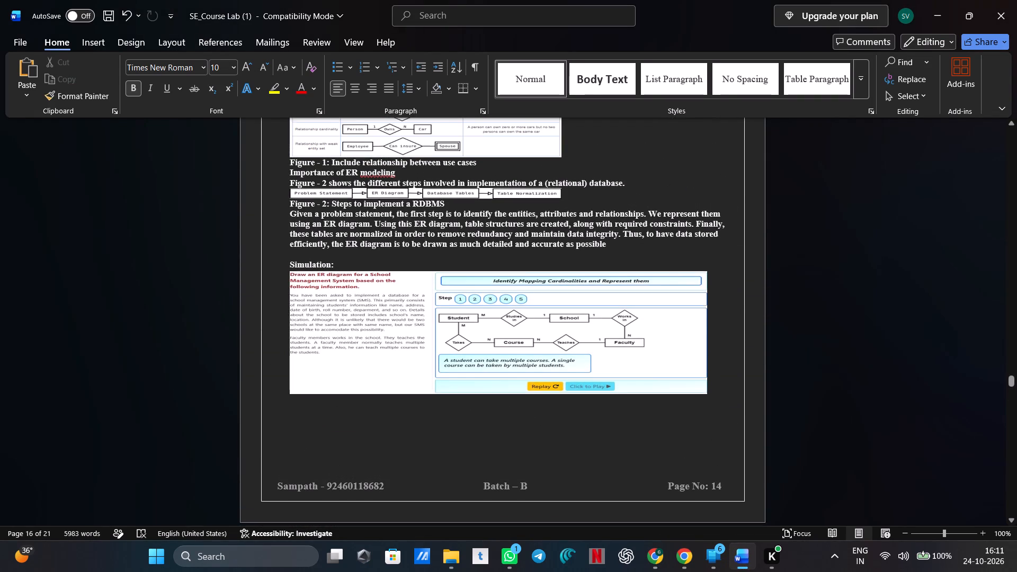
scroll(414, 394, up, 6)
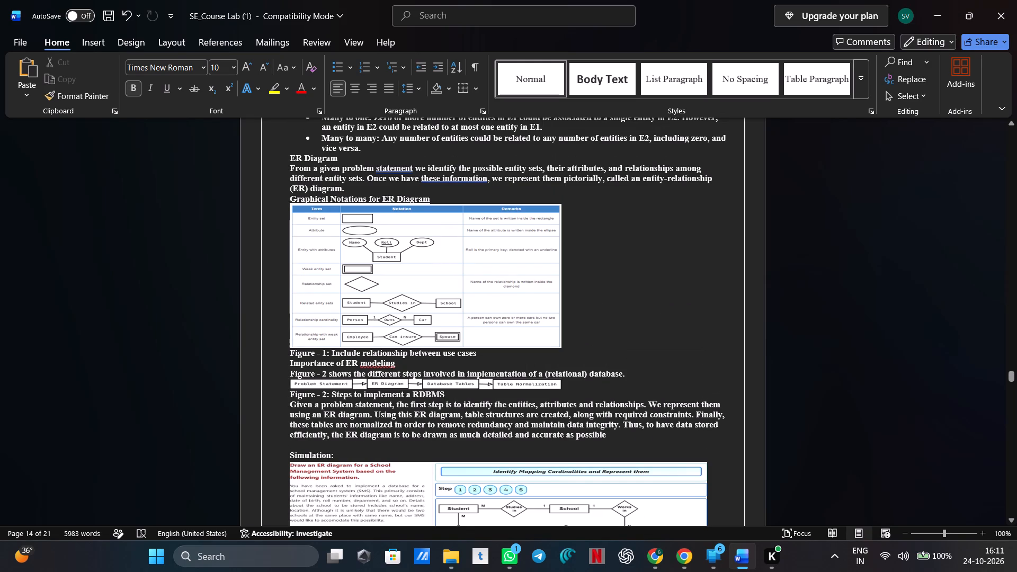
scroll(433, 308, down, 6)
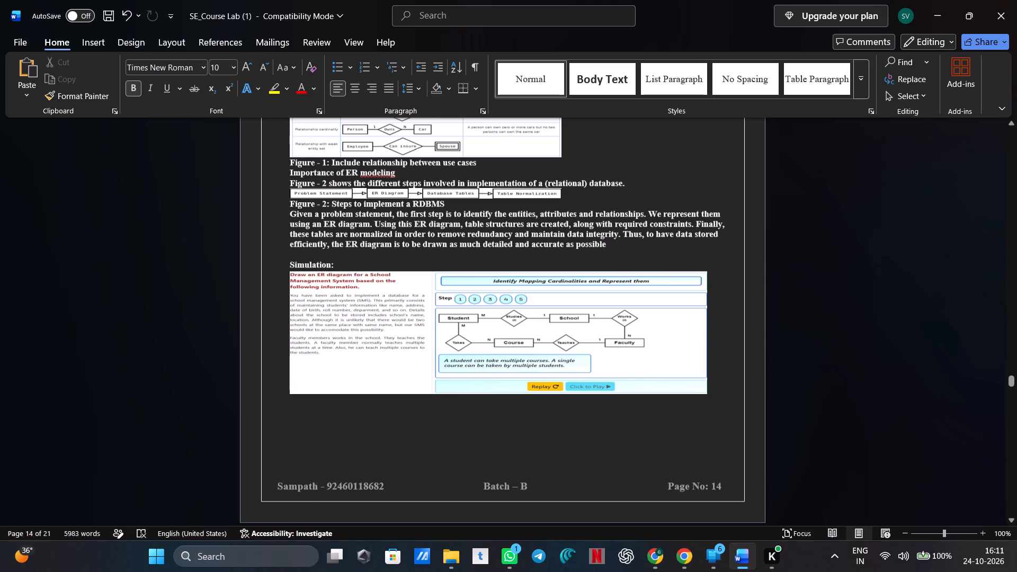
scroll(463, 352, down, 14)
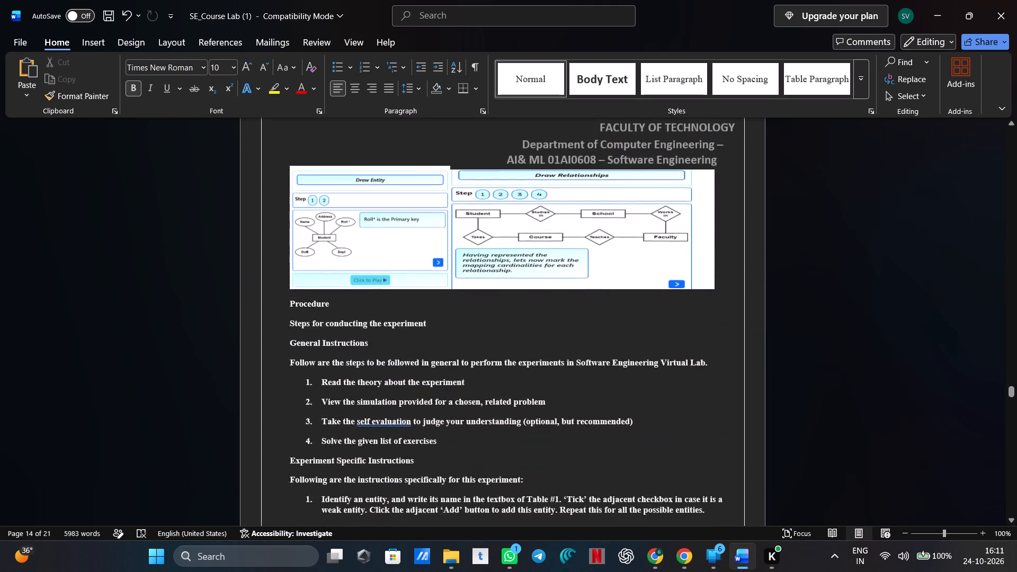
scroll(457, 364, down, 19)
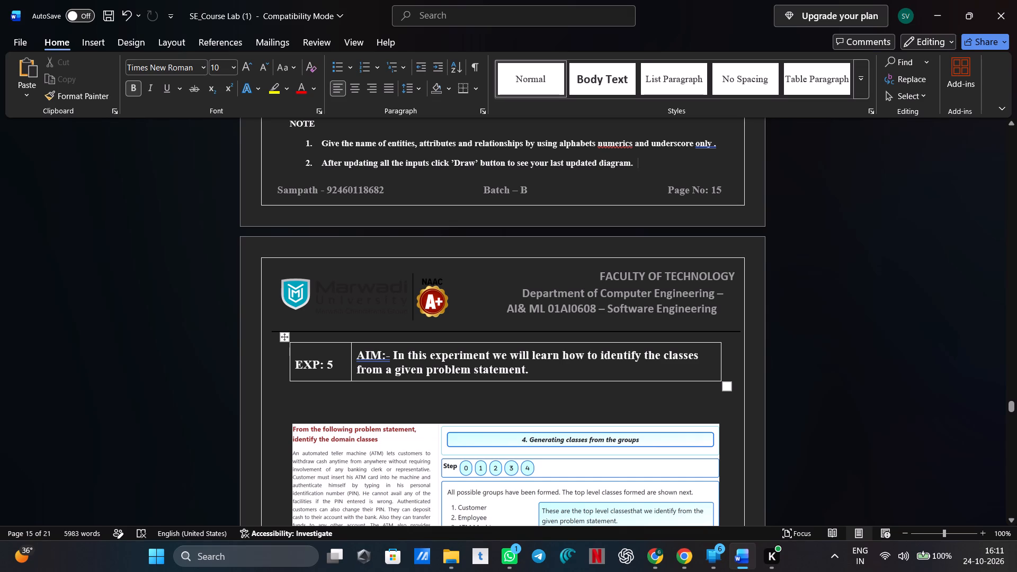
scroll(534, 354, up, 10)
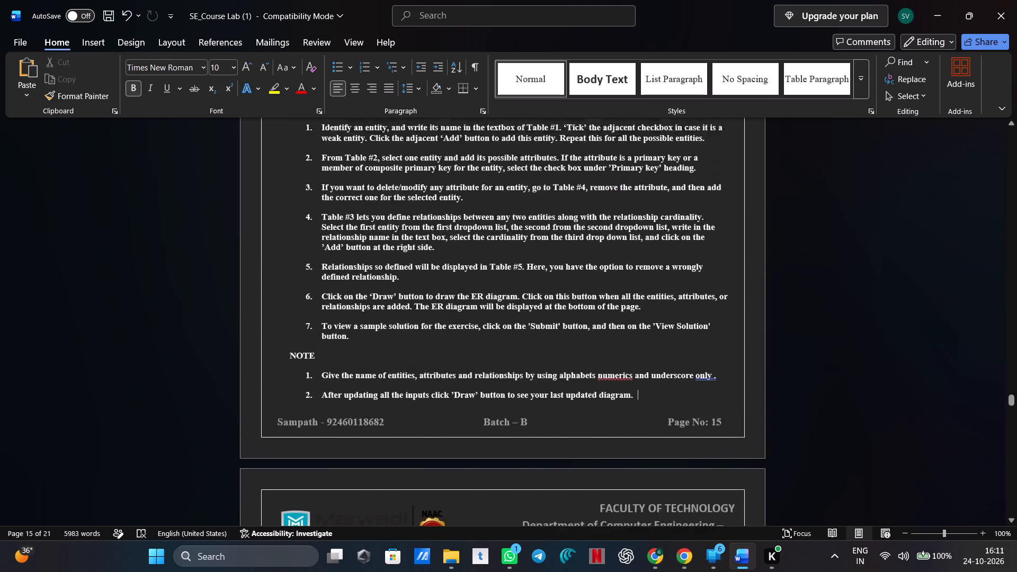
scroll(536, 362, up, 11)
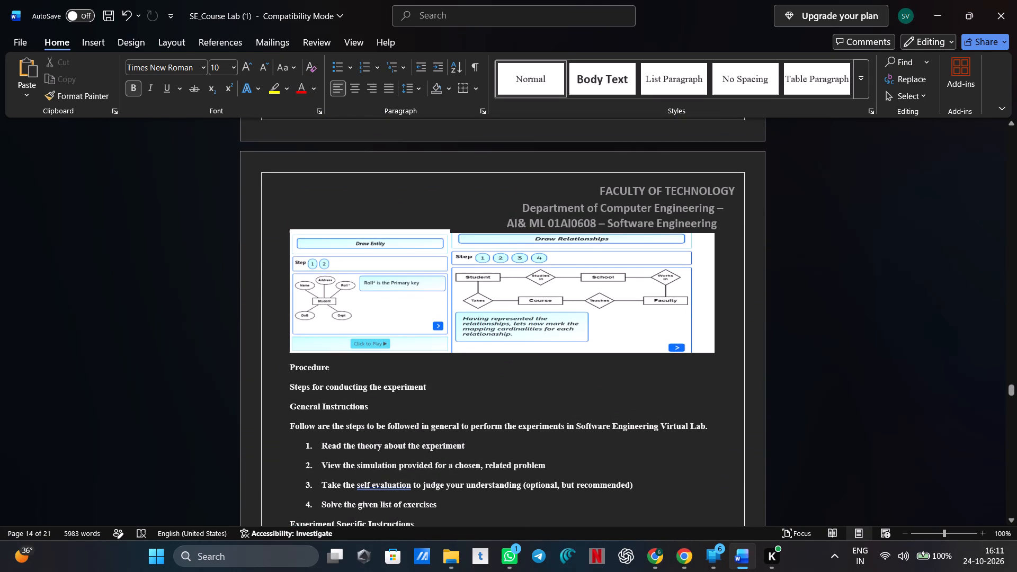
scroll(515, 351, up, 6)
scroll(456, 373, up, 20)
scroll(456, 373, up, 2)
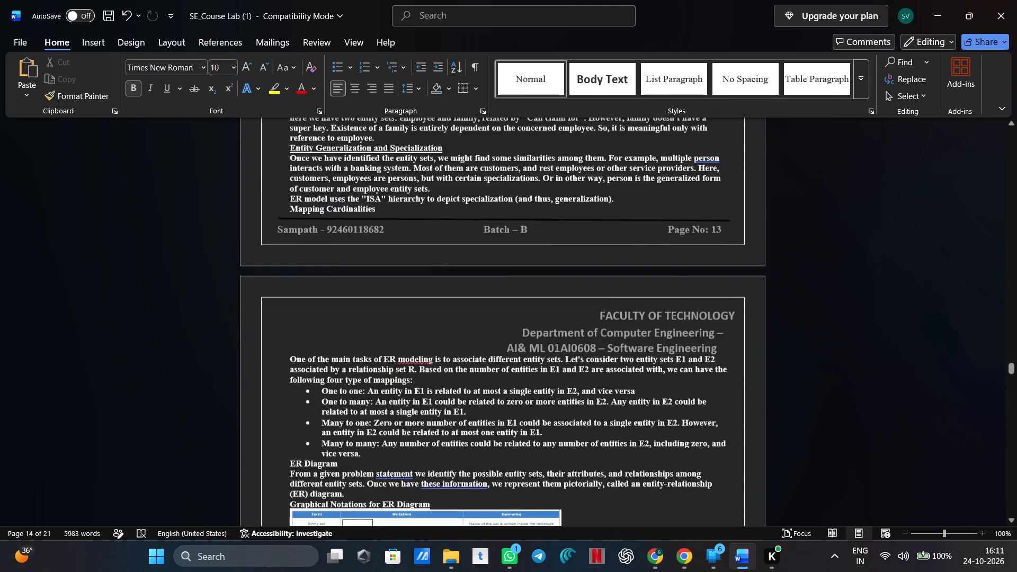
scroll(459, 383, up, 12)
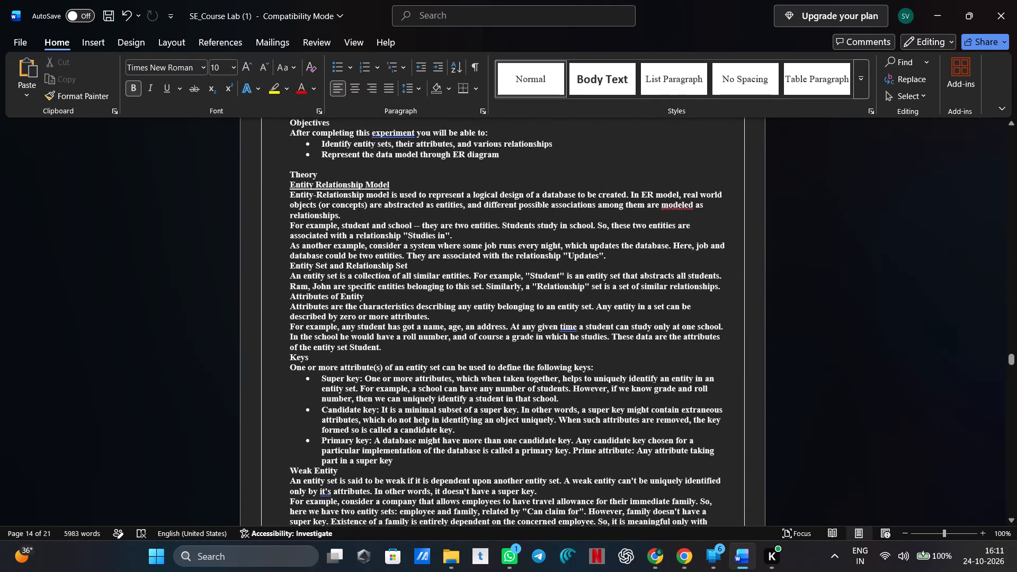
drag(445, 390, 478, 425)
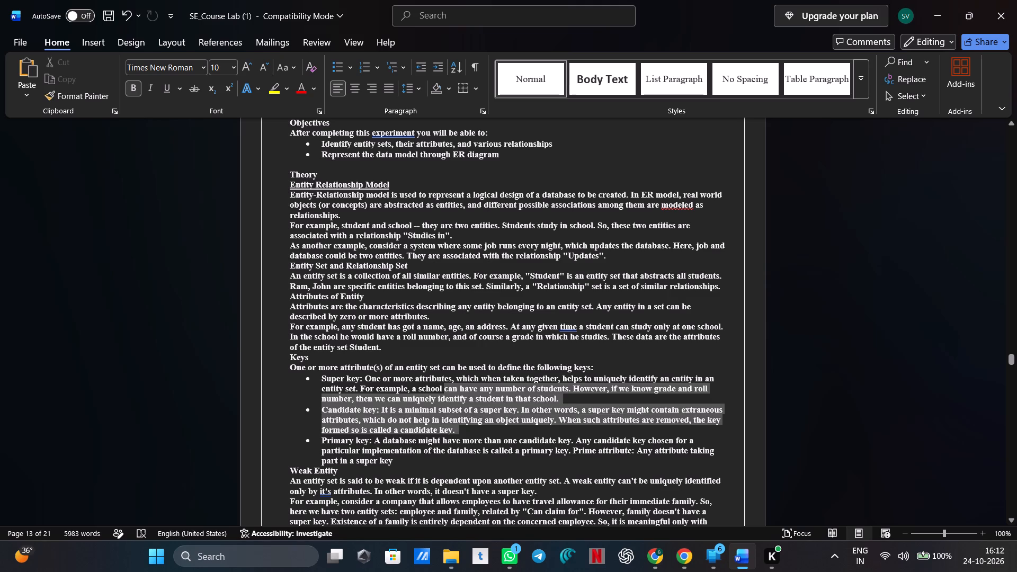
drag(478, 425, 450, 429)
click(471, 428)
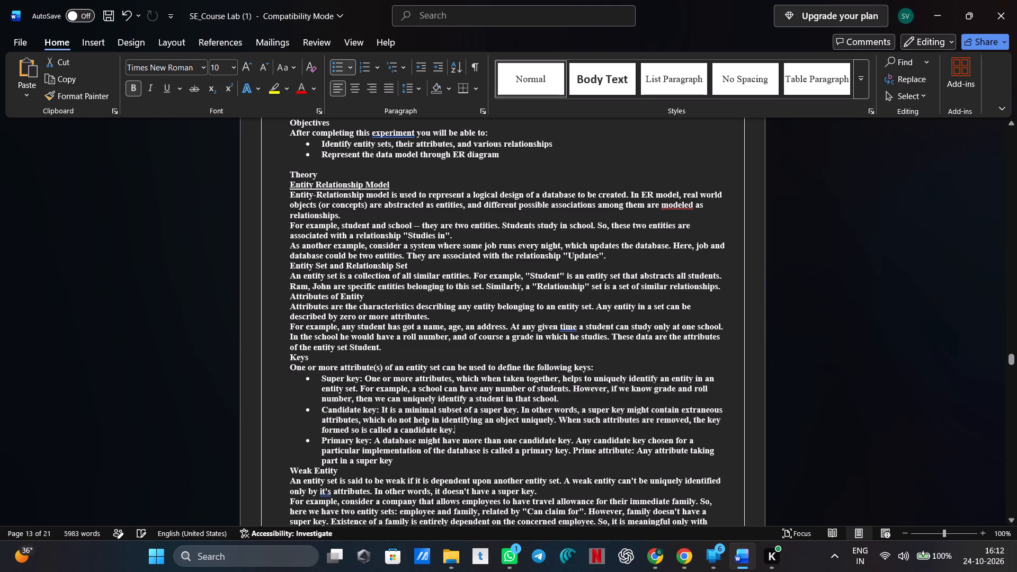
Review Experiment 3's procedure, simulation and use case theory back to the association between actors and use cases.
scroll(467, 427, up, 15)
scroll(466, 370, up, 3)
scroll(465, 421, up, 2)
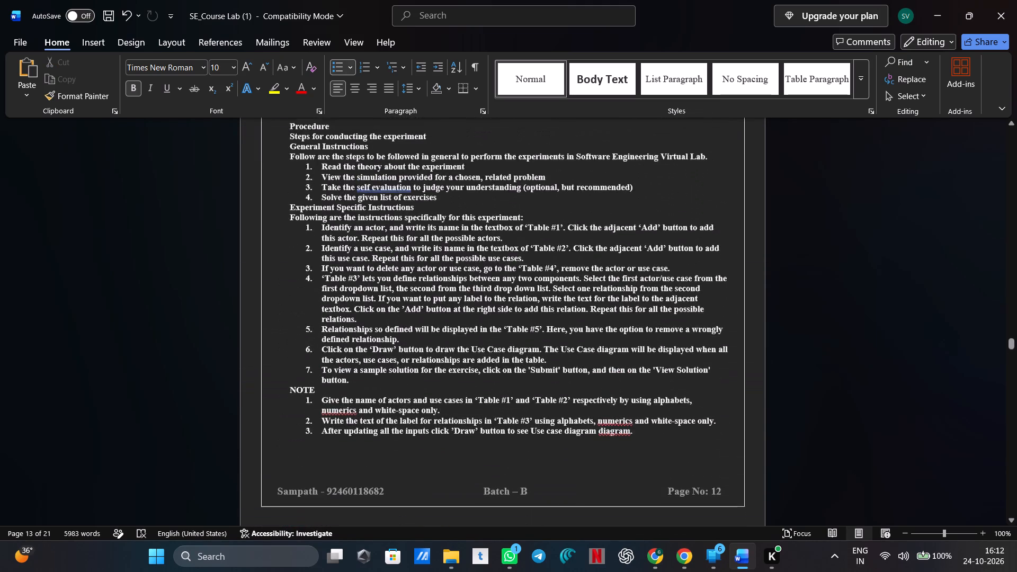
scroll(456, 426, up, 8)
scroll(501, 407, up, 7)
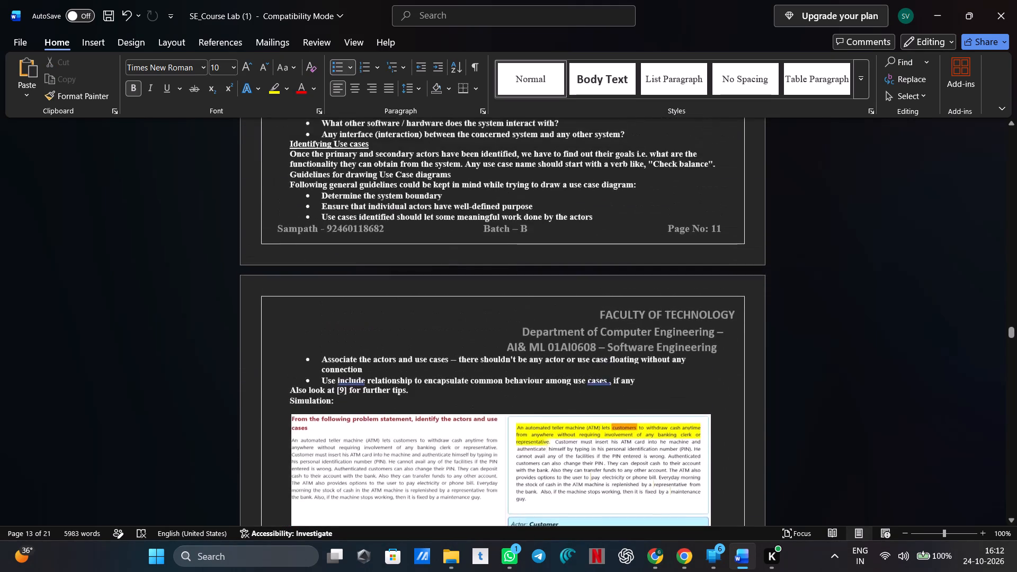
scroll(494, 407, up, 15)
scroll(608, 390, up, 10)
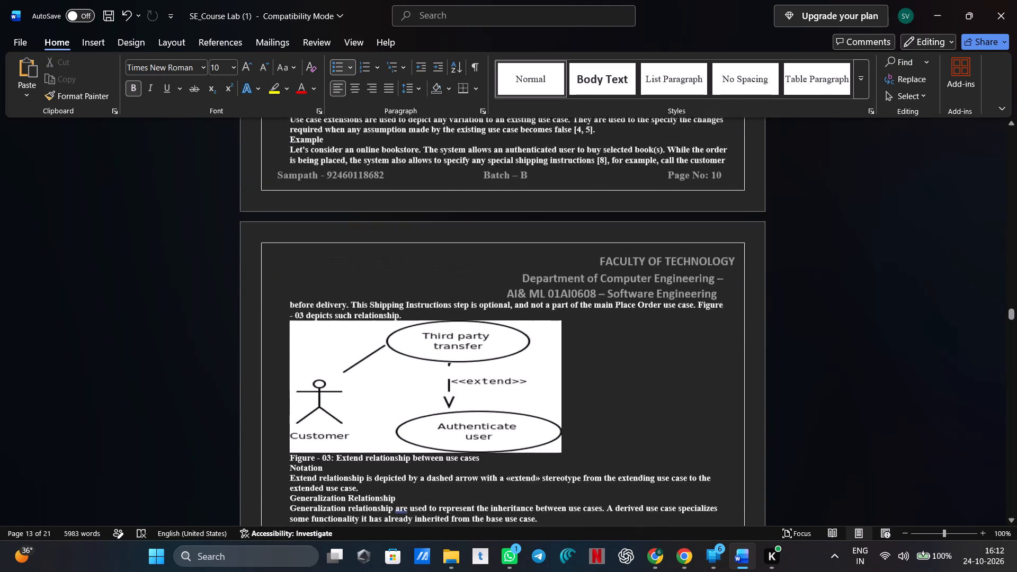
scroll(604, 412, up, 12)
middle_click(596, 302)
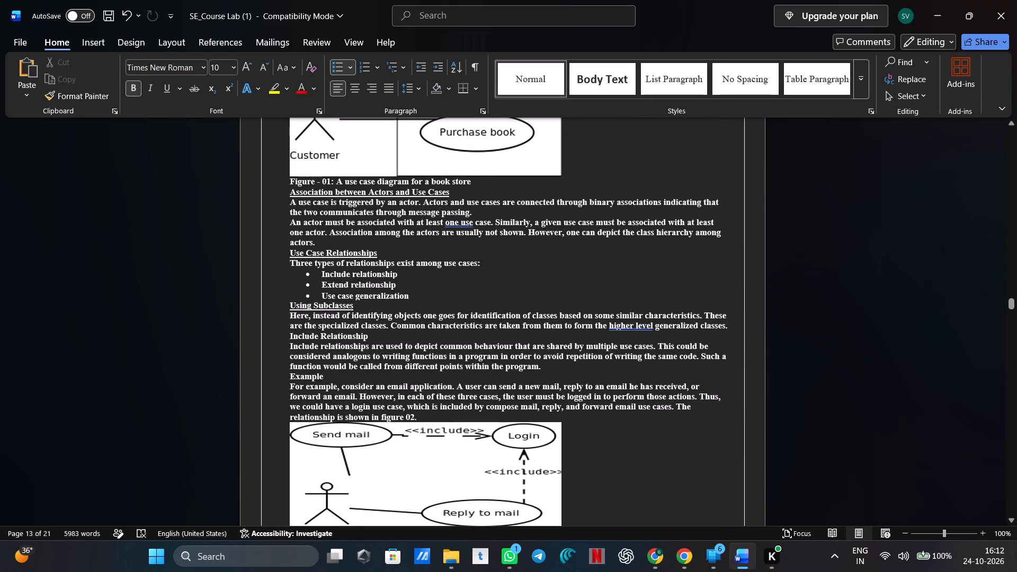
middle_click(595, 315)
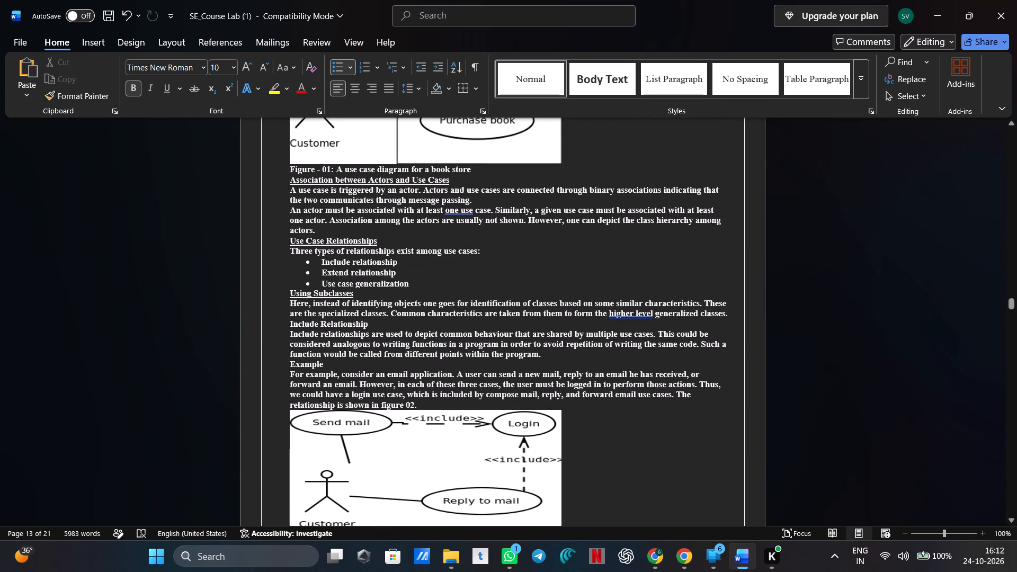
Undo the recent Experiment 4 edits, back through its procedure text and the resizing of its simulation pictures.
key(ctrl+z)
key(ctrl+z)
key(ctrl+z)
key(ctrl+z)
key(ctrl+z)
key(ctrl+z)
key(ctrl+z)
key(ctrl+z)
key(ctrl+z)
key(ctrl+z)
key(ctrl+z)
key(ctrl+z)
key(ctrl+z)
key(ctrl+z)
key(ctrl+z)
key(ctrl+z)
key(ctrl+z)
key(ctrl+z)
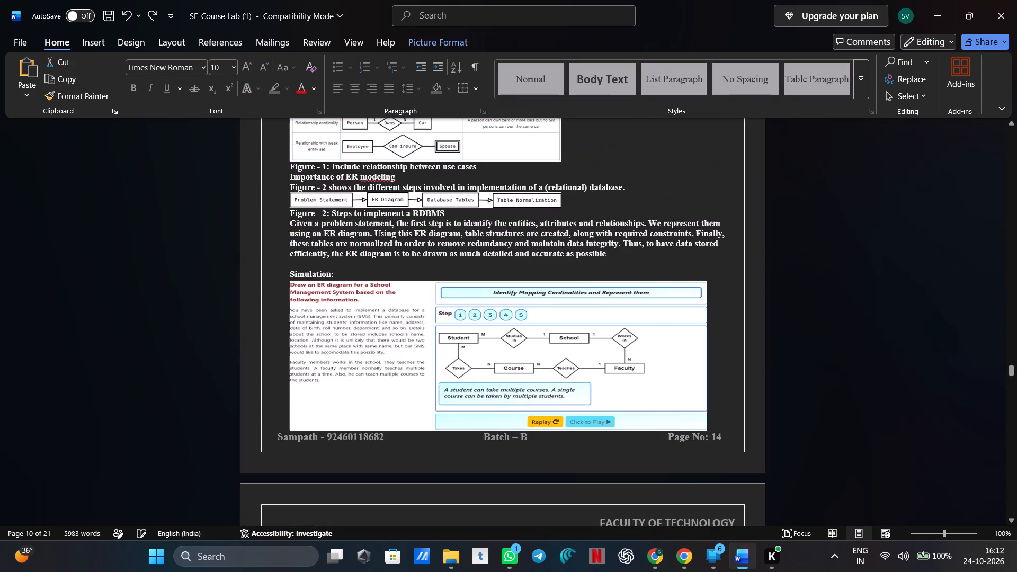
key(ctrl+z)
key(ctrl+z)
key(ctrl+z)
key(ctrl+z)
key(ctrl+z)
key(ctrl+z)
key(ctrl+z)
key(ctrl+z)
key(ctrl+z)
key(ctrl+z)
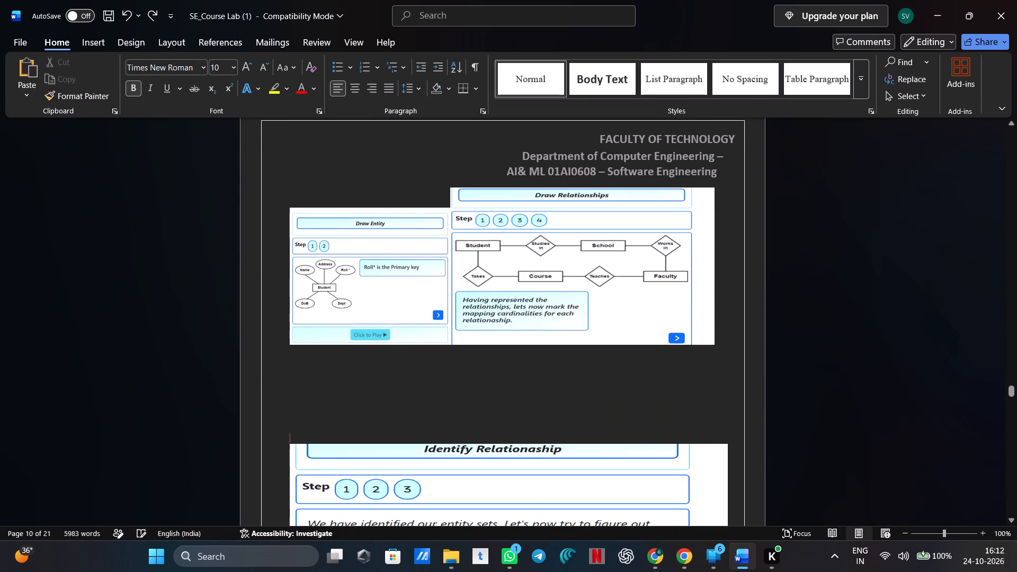
Undo the earlier theory and content additions in Experiments 4 and 3.
key(ctrl+z)
key(ctrl+z)
key(ctrl+z)
key(ctrl+z)
key(ctrl+z)
key(ctrl+z)
key(ctrl+z)
key(ctrl+z)
key(ctrl+z)
key(ctrl+z)
key(ctrl+z)
key(ctrl+z)
key(ctrl+z)
key(ctrl+z)
key(ctrl+z)
key(ctrl+z)
key(ctrl+z)
key(ctrl+z)
key(ctrl+z)
key(ctrl+z)
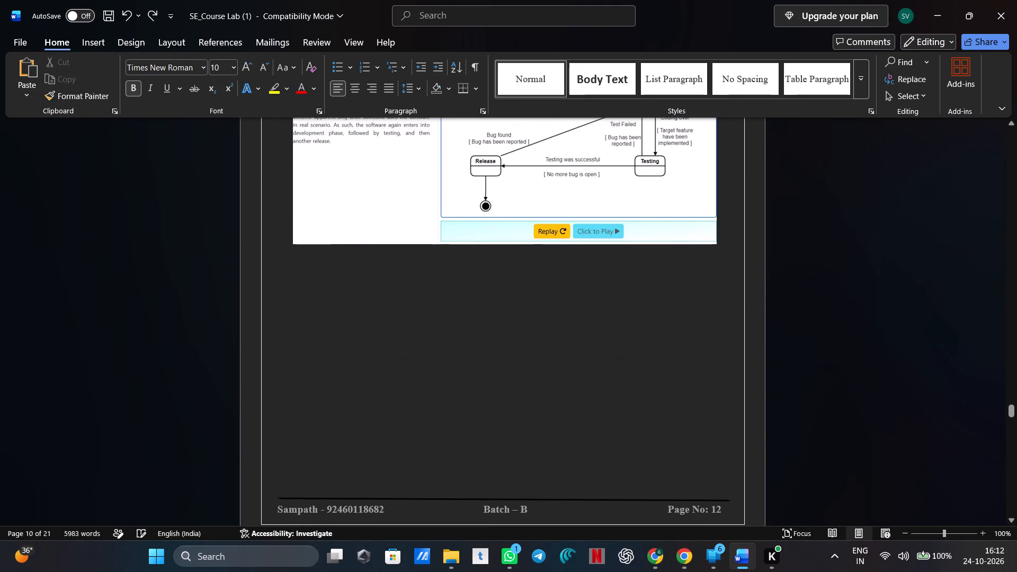
Undo the layout edits to Experiment 2's COCOMO simulation pictures, back to the Organic project picture.
ctrl+scroll(557, 343, up, 6)
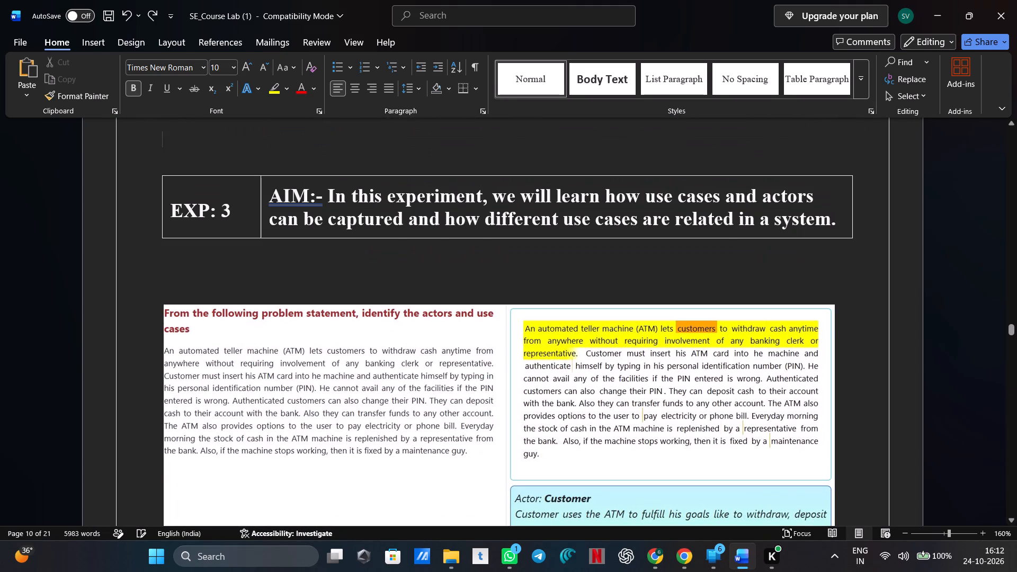
key(ctrl+z)
key(ctrl+z)
key(ctrl+z)
key(ctrl+z)
key(ctrl+z)
key(ctrl+z)
key(ctrl+z)
key(ctrl+z)
key(ctrl+z)
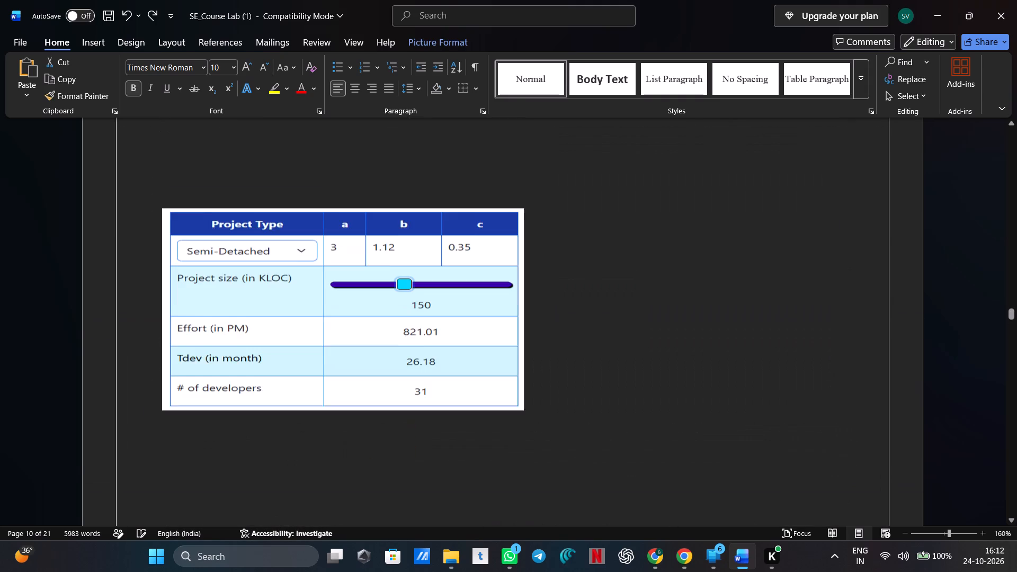
key(ctrl+z)
key(ctrl+z)
key(ctrl+z)
key(ctrl+z)
key(ctrl+z)
key(ctrl+z)
key(ctrl+z)
key(ctrl+z)
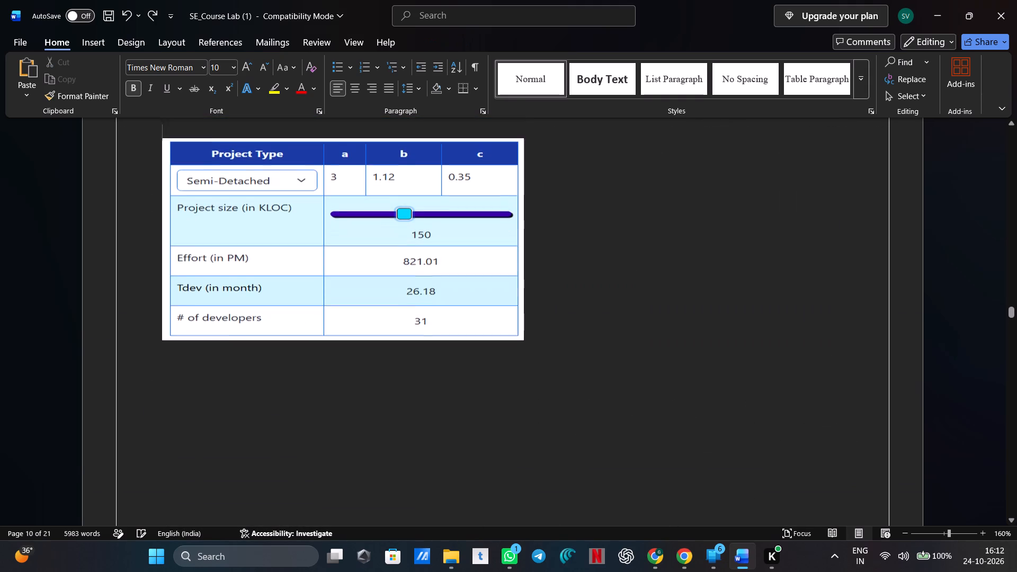
key(ctrl+z)
key(ctrl+z)
key(ctrl+z)
key(ctrl+z)
key(ctrl+z)
key(ctrl+z)
key(ctrl+z)
key(ctrl+z)
key(ctrl+z)
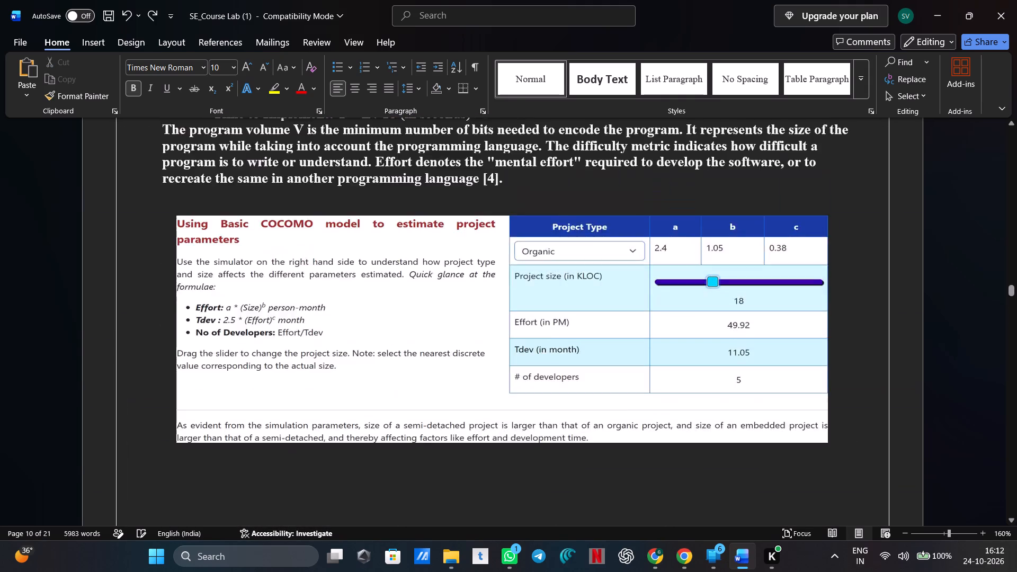
Undo the remaining Experiment 2 additions, stepping back to the edits at Experiment 1's online voting simulation.
key(ctrl+z)
key(ctrl+z)
key(ctrl+z)
key(ctrl+z)
key(ctrl+z)
key(ctrl+z)
key(ctrl+z)
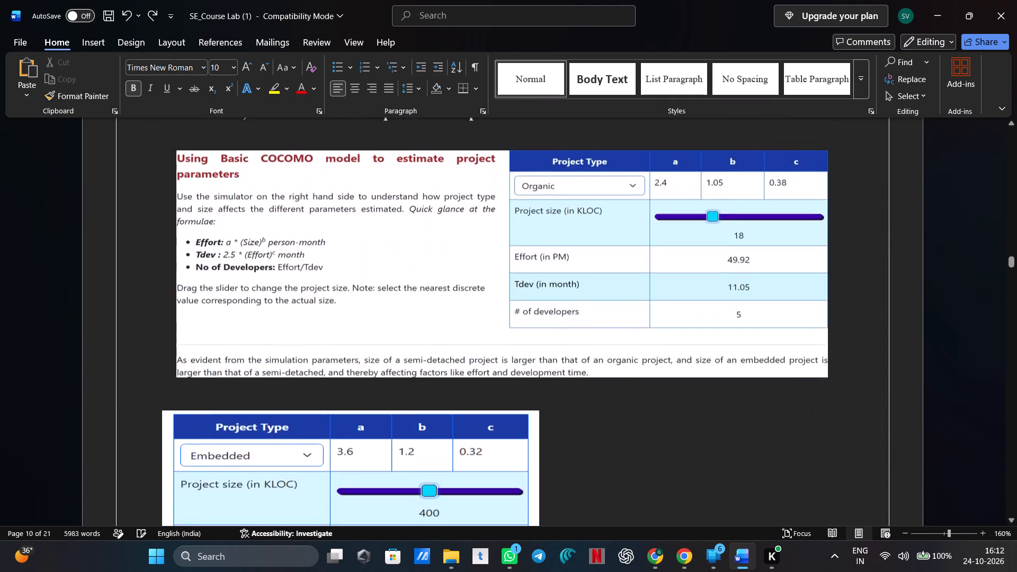
key(ctrl+z)
key(ctrl+z)
key(ctrl+z)
key(ctrl+z)
key(ctrl+z)
key(ctrl+z)
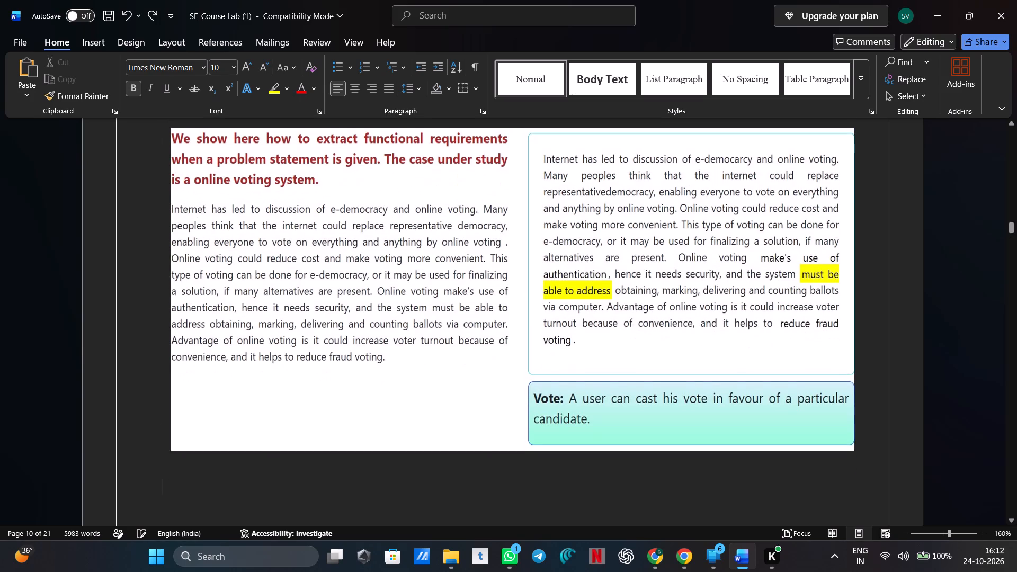
Undo the spacing edits around Experiment 1's SIMULATION heading and the addition of its theory text.
ctrl+scroll(552, 345, down, 8)
scroll(552, 345, up, 1)
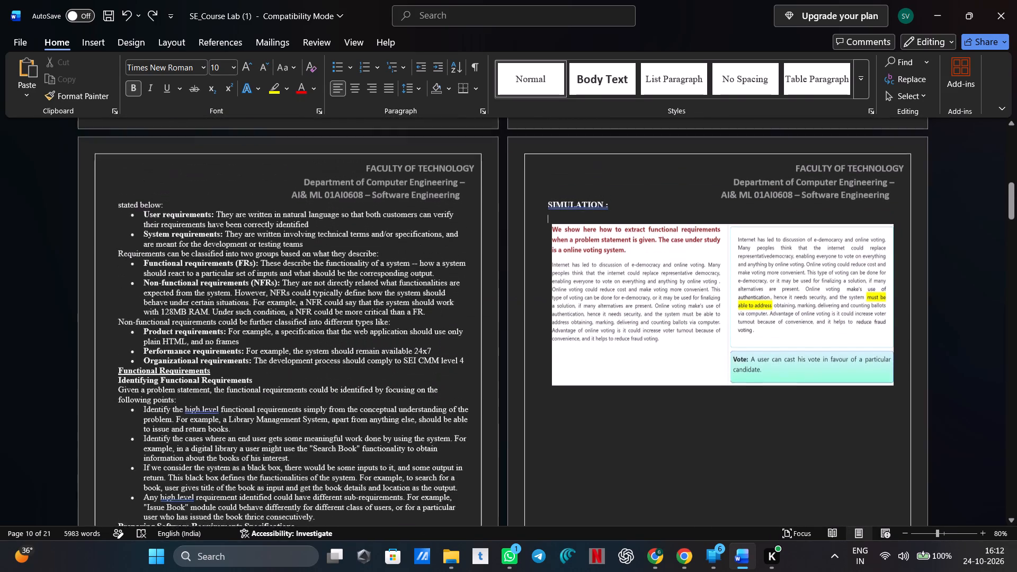
scroll(552, 345, up, 2)
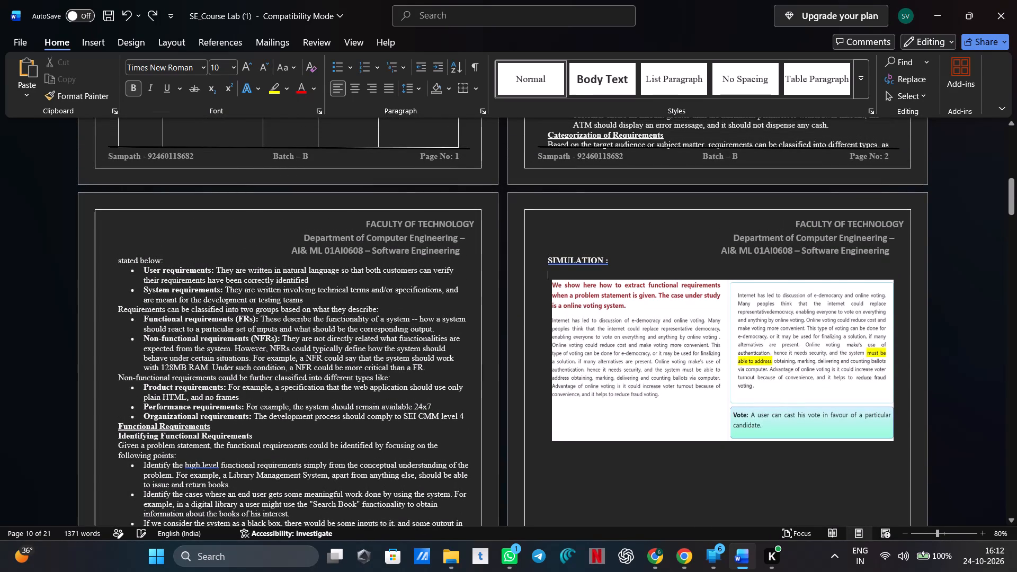
ctrl+scroll(552, 345, up, 2)
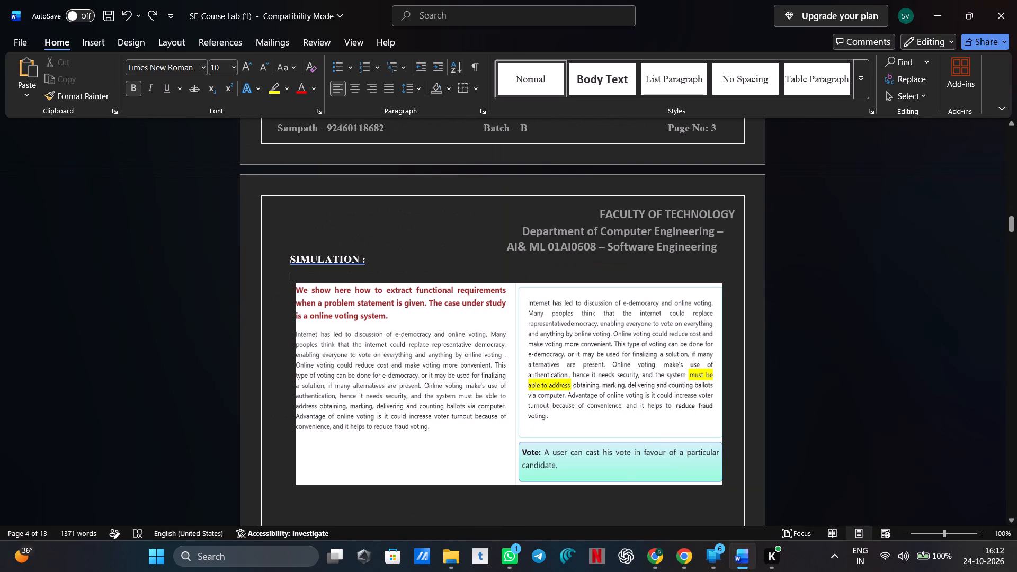
key(ctrl+z)
key(ctrl+z)
key(ctrl+z)
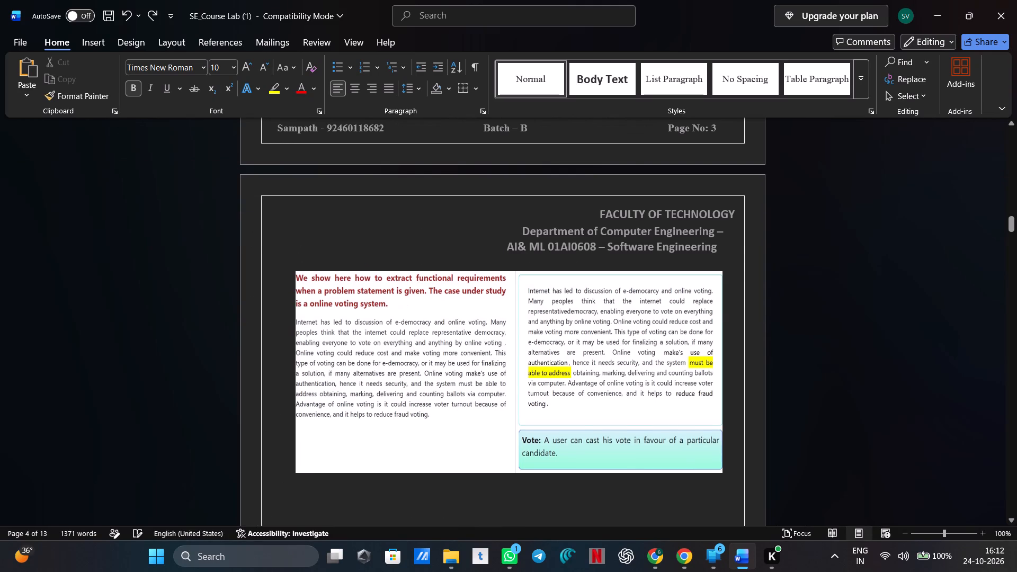
key(ctrl+z)
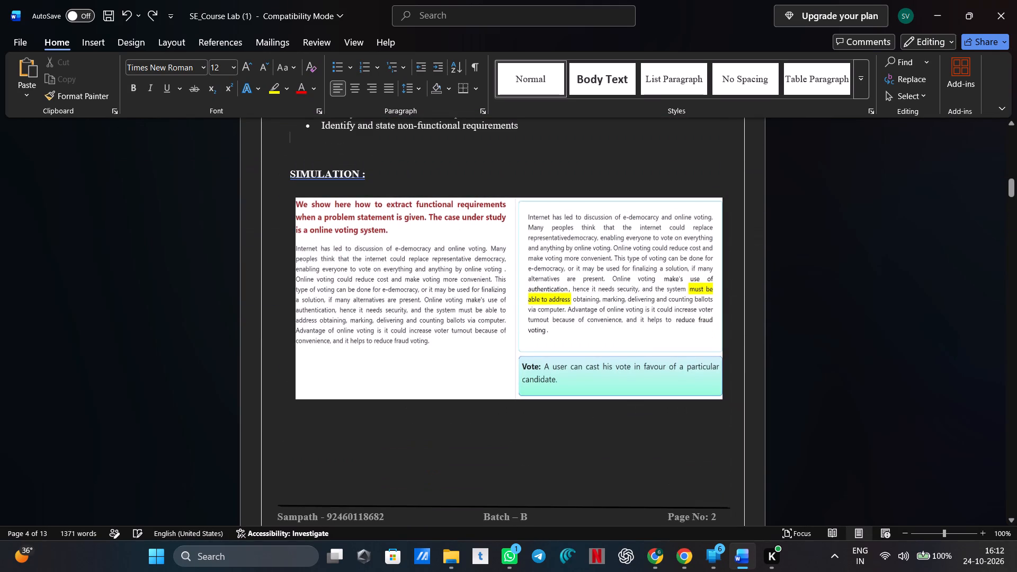
Undo the addition of the Objectives and Introduction sections in Experiment 1.
scroll(552, 345, up, 5)
scroll(552, 345, down, 3)
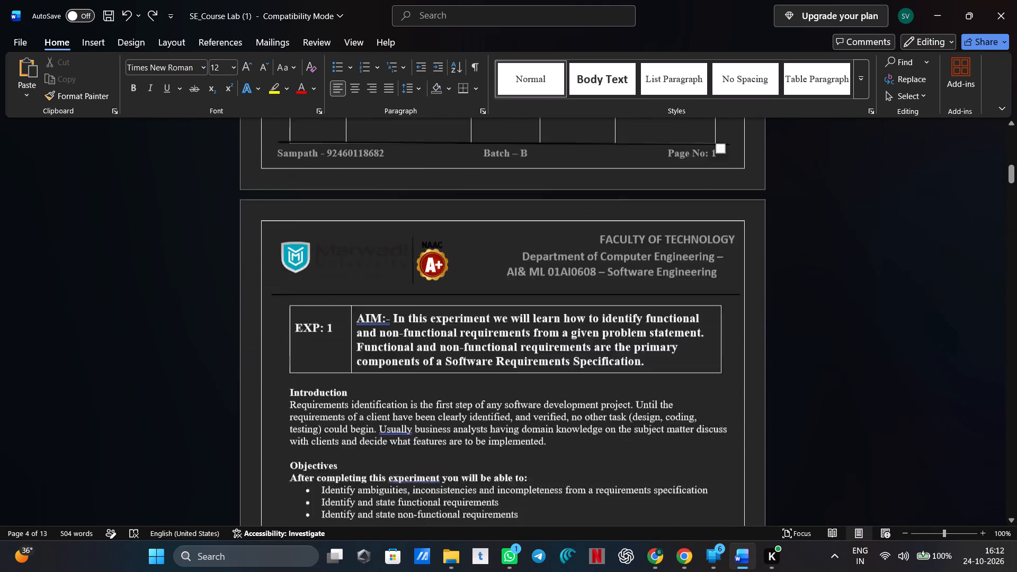
scroll(552, 345, down, 2)
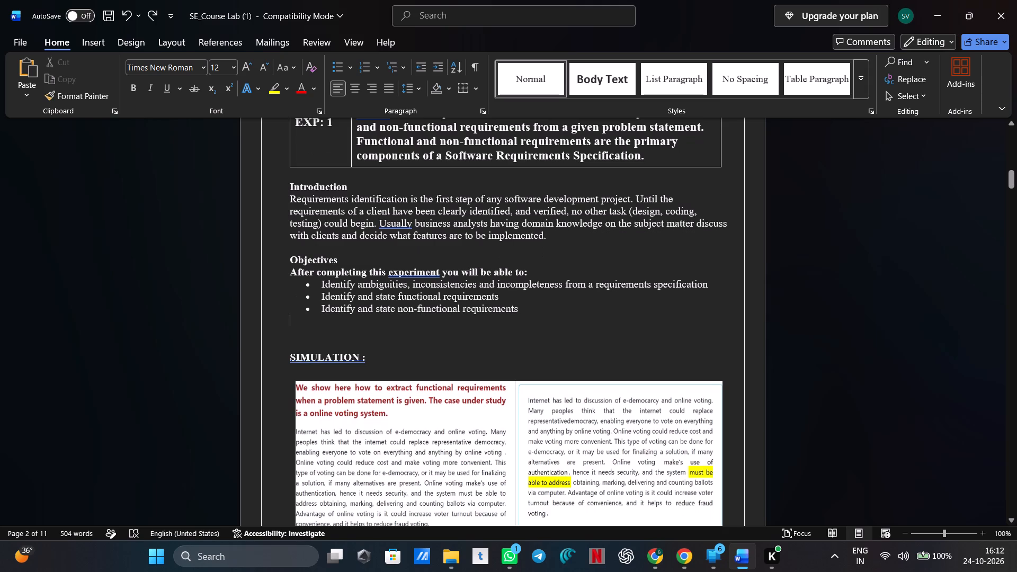
key(ctrl+z)
key(ctrl+z)
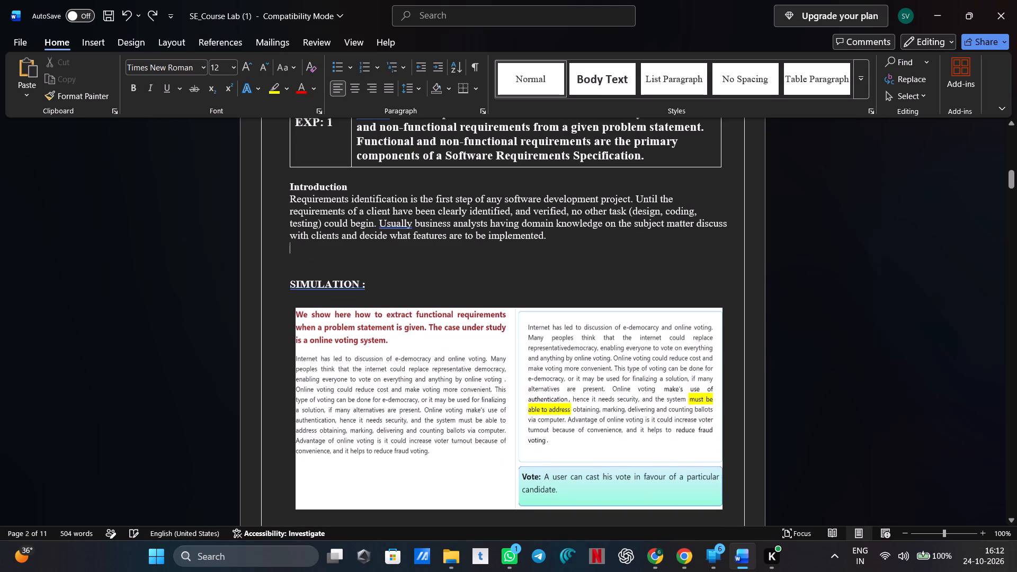
key(ctrl+z)
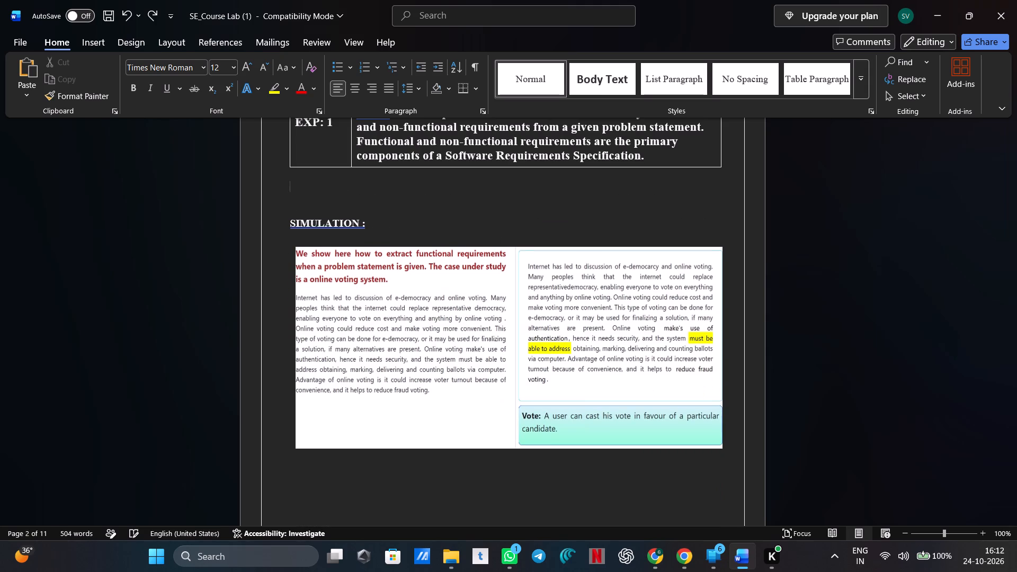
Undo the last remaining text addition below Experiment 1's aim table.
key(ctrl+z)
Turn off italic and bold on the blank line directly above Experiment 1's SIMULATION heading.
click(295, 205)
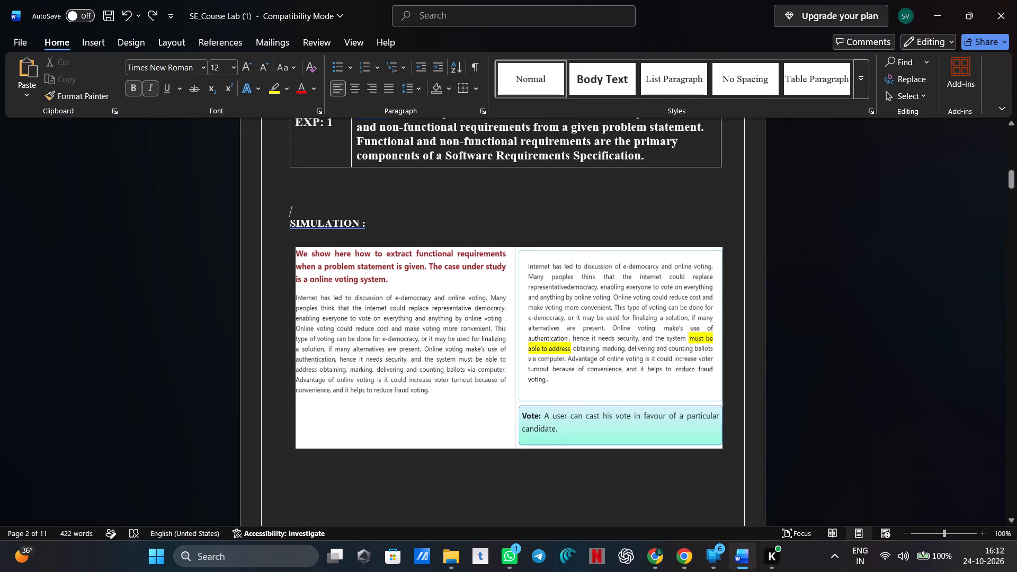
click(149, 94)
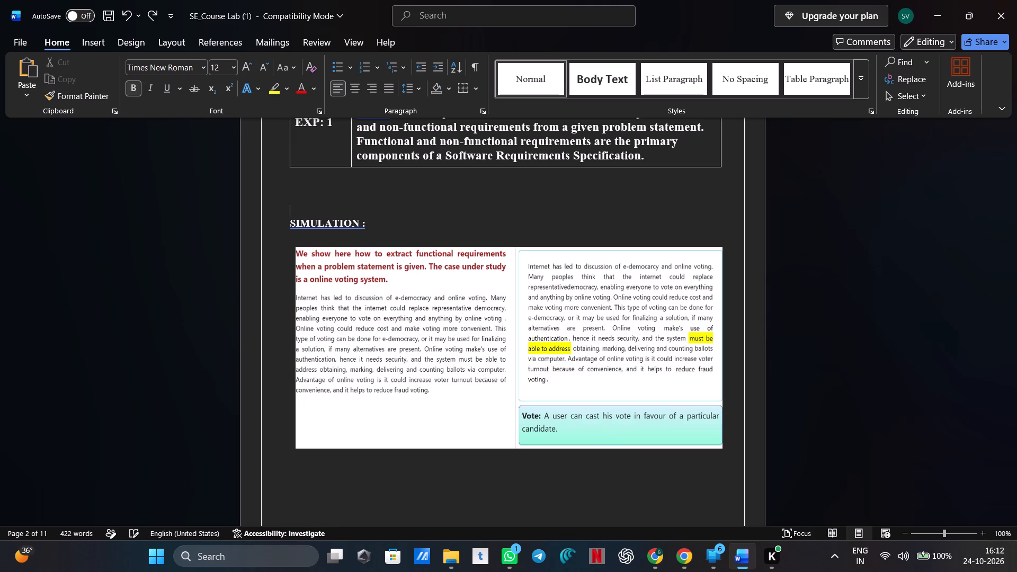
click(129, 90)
Review the pages for Experiments 1 to 3 to check their remaining content and simulation pictures.
scroll(487, 328, down, 12)
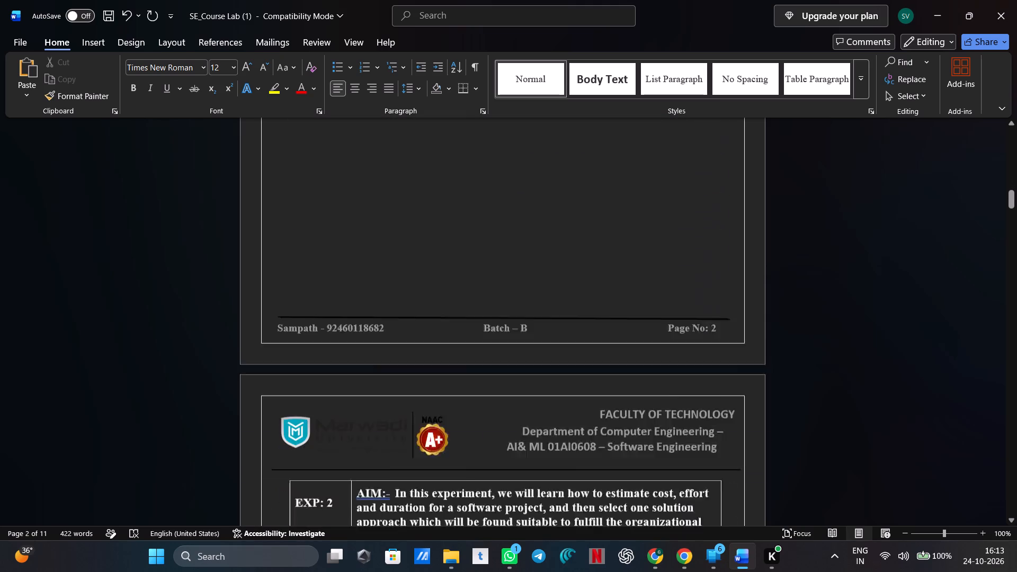
scroll(426, 335, down, 15)
scroll(417, 328, down, 7)
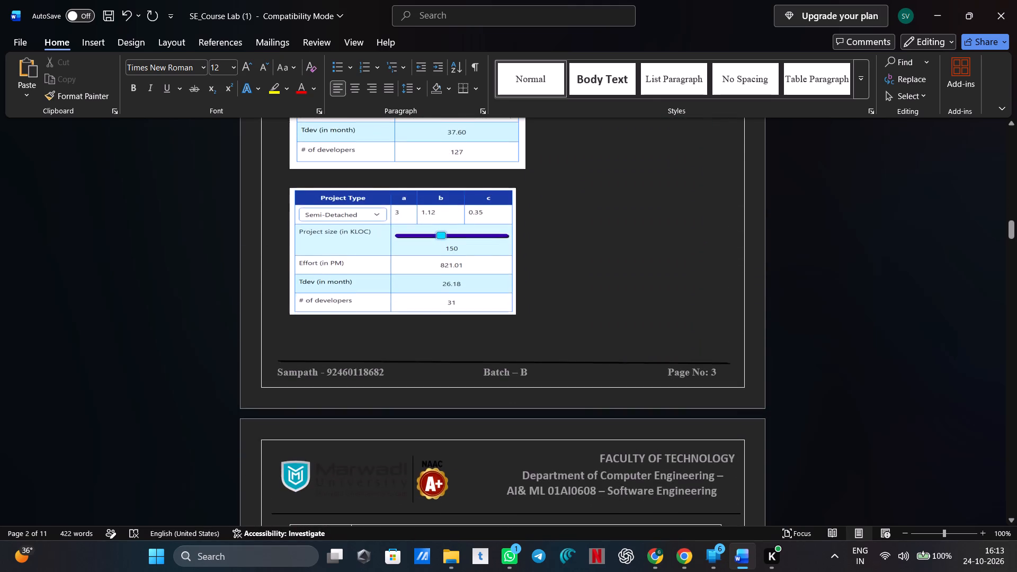
scroll(470, 323, up, 4)
scroll(449, 345, down, 6)
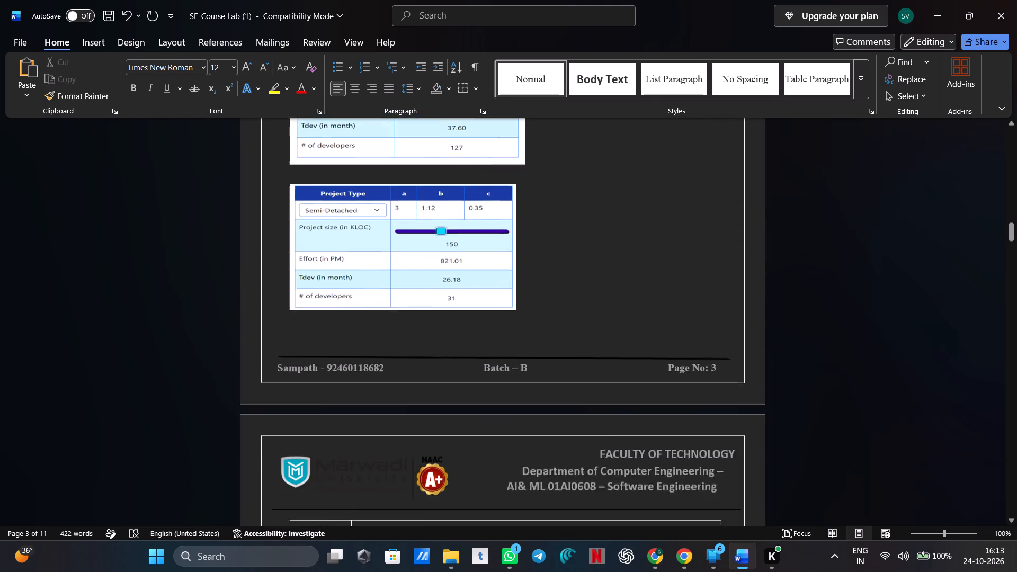
scroll(449, 345, down, 11)
scroll(451, 344, up, 18)
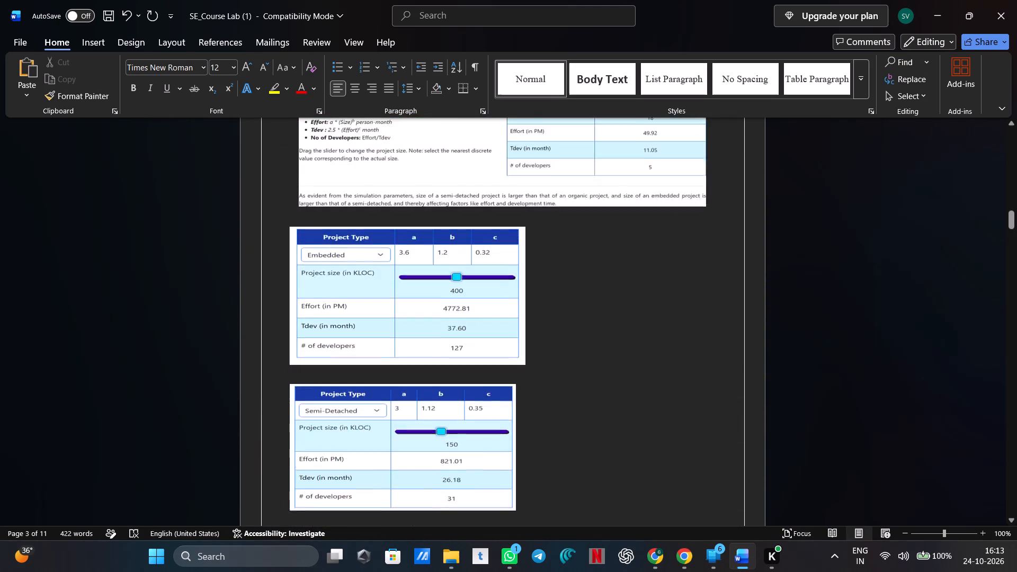
scroll(479, 344, up, 6)
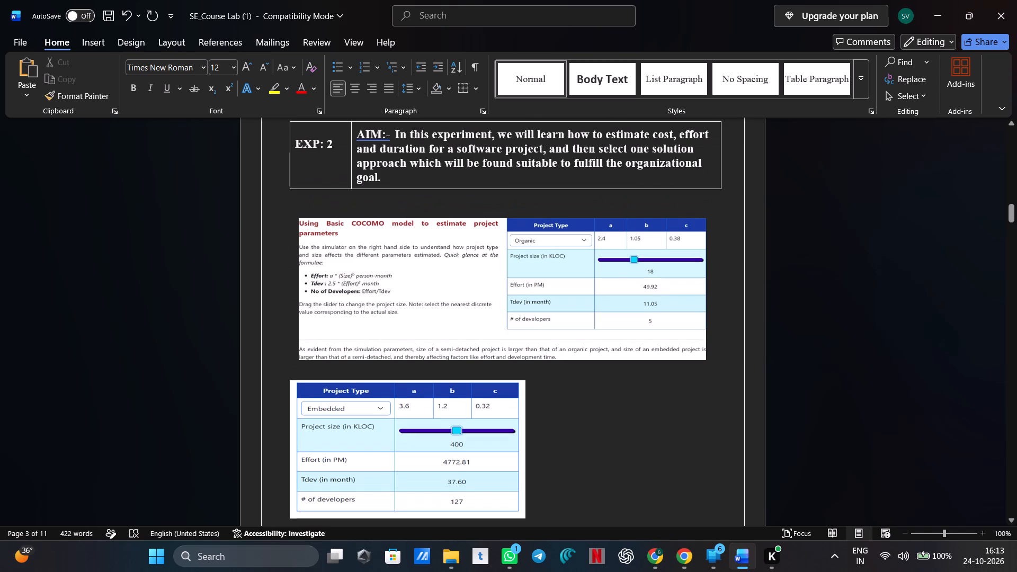
scroll(479, 344, down, 18)
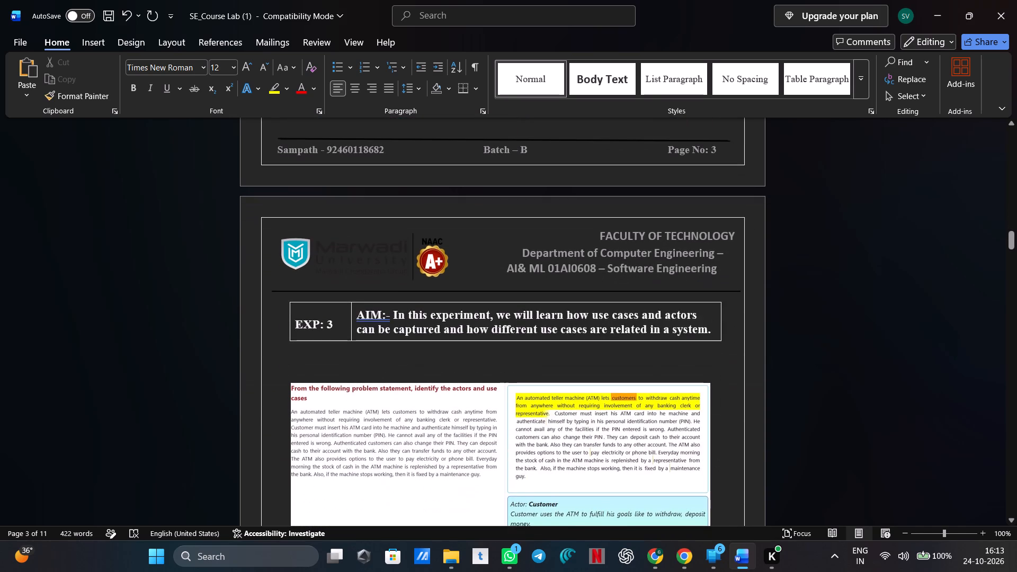
scroll(478, 327, down, 5)
scroll(493, 336, up, 20)
scroll(493, 336, up, 5)
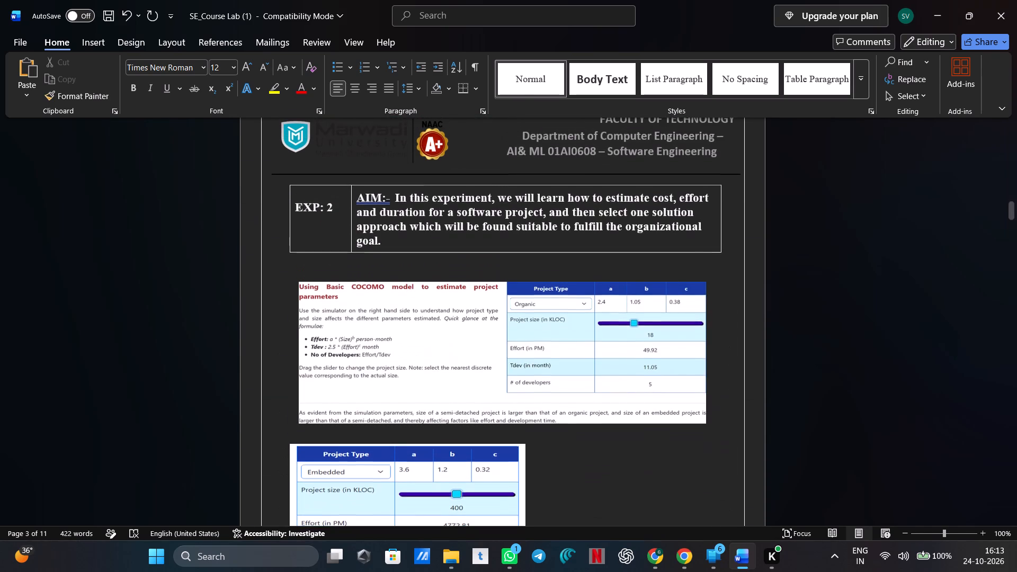
scroll(531, 79, up, 7)
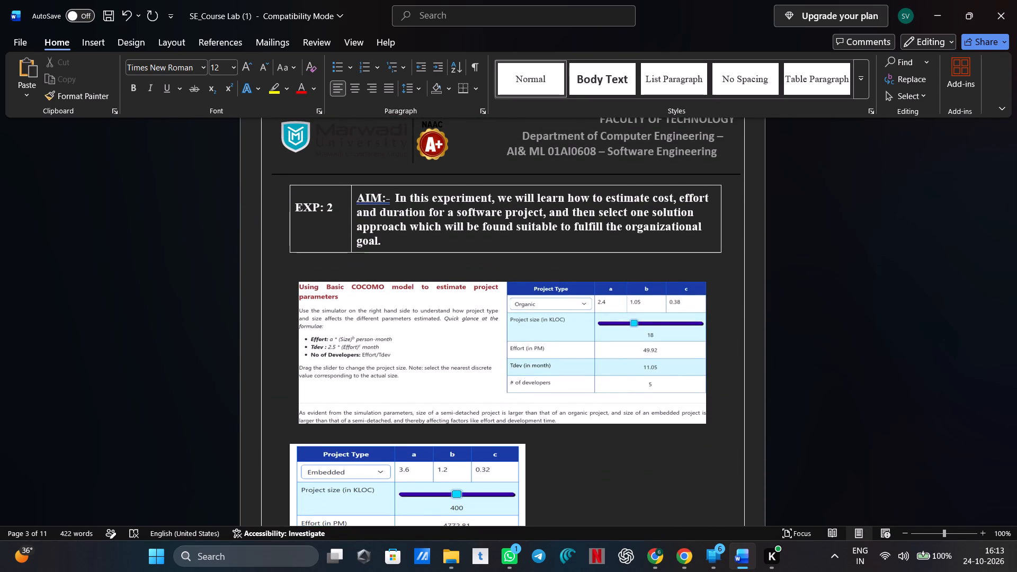
Close the SE_Course Lab (1) document without saving its changes.
click(1004, 22)
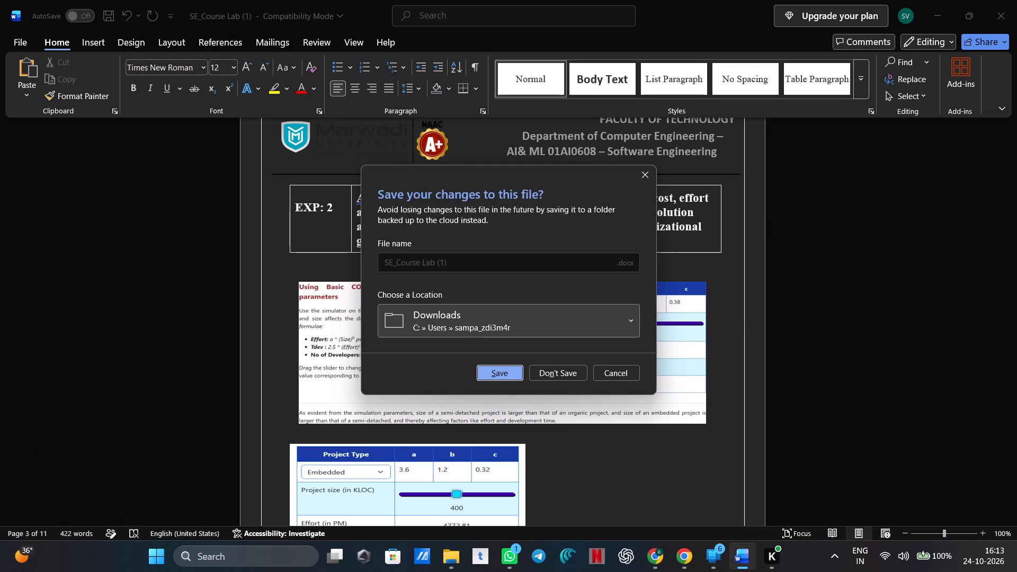
click(553, 372)
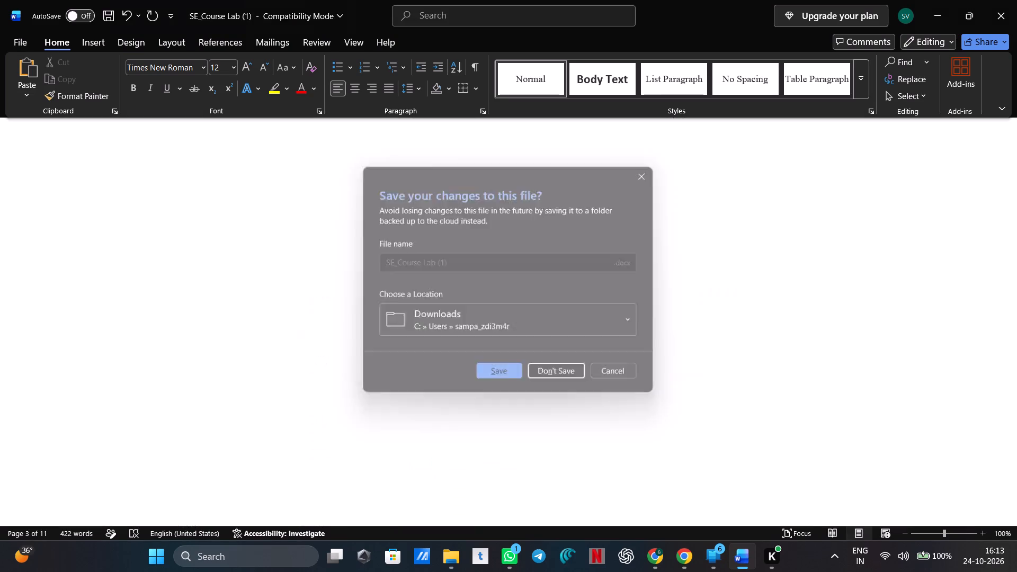
Minimize the browser window showing the Virtual Labs E-R Modeling procedure page.
scroll(492, 244, up, 16)
scroll(563, 193, up, 5)
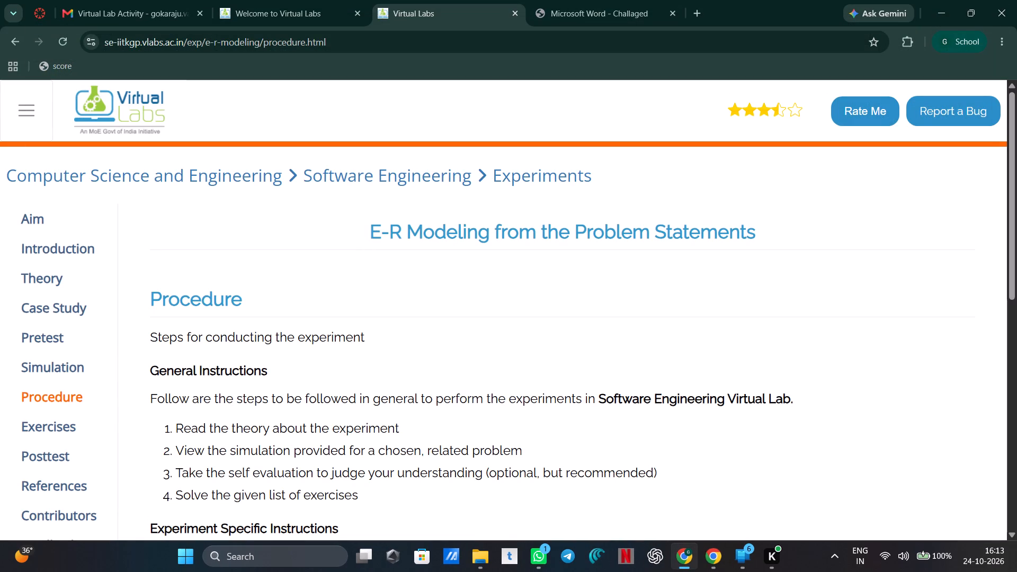
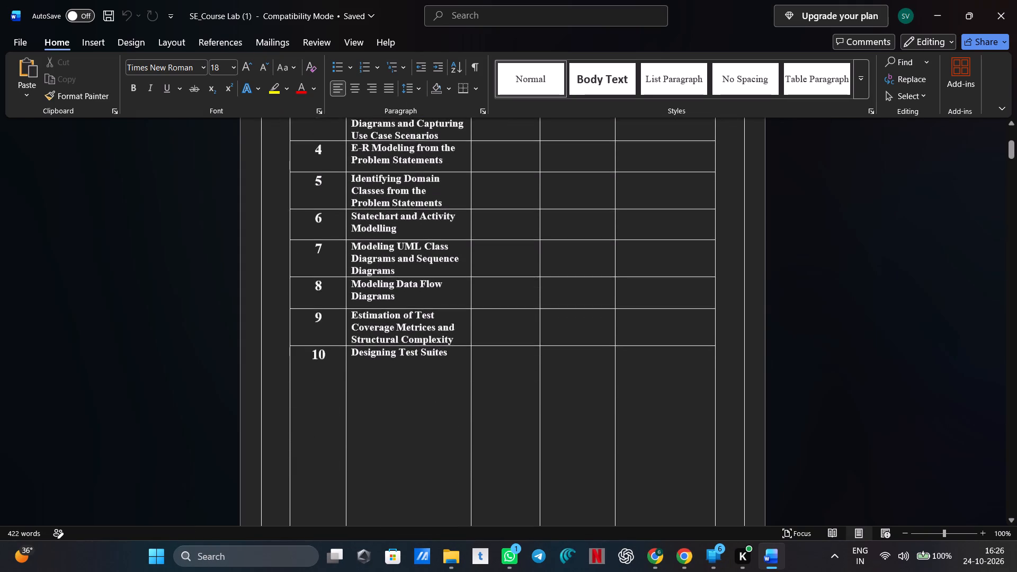
Place the text cursor just after "AIM:-" in the EXP: 1 table of the SE_Course Lab document.
scroll(385, 242, up, 5)
scroll(440, 247, down, 16)
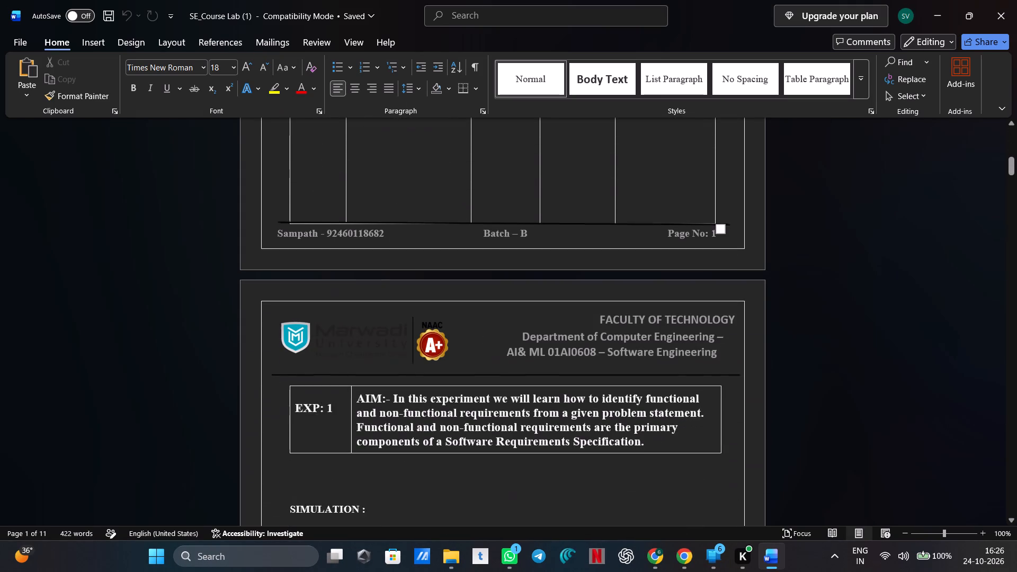
scroll(378, 302, down, 4)
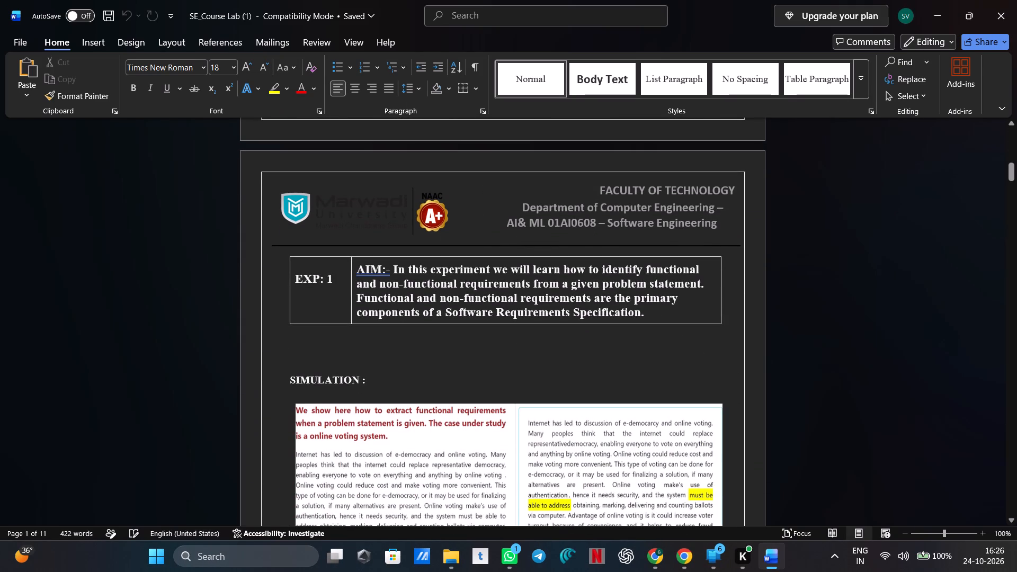
click(394, 269)
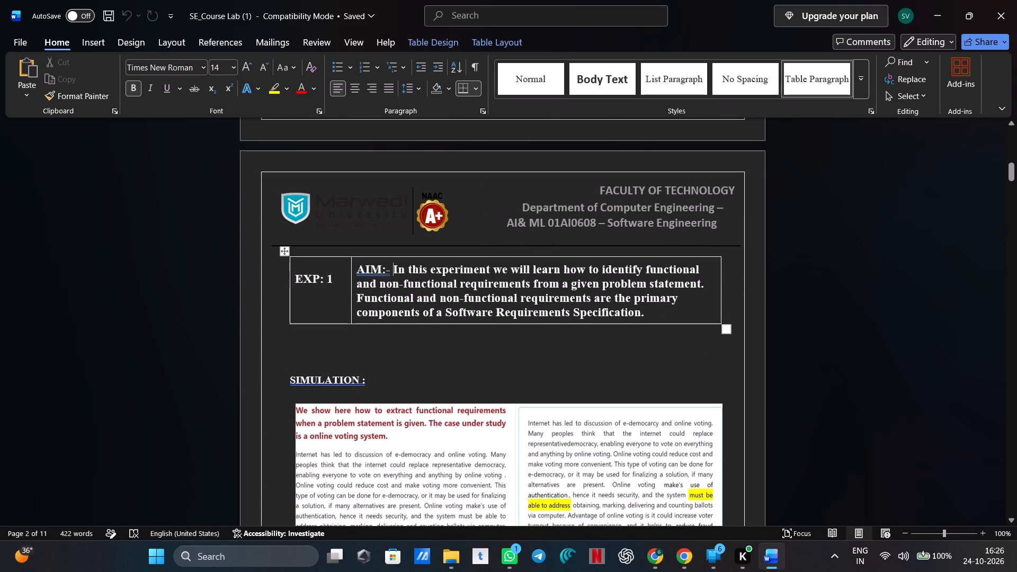
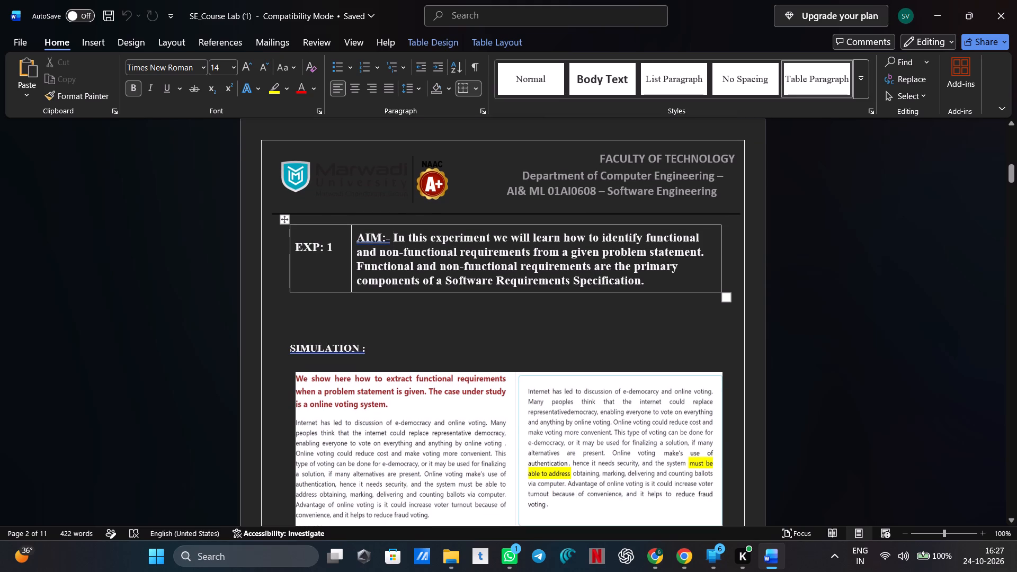
Replace a blank line between the Experiment 1 aim table and the SIMULATION heading, turning off bold and italic for text there.
click(128, 91)
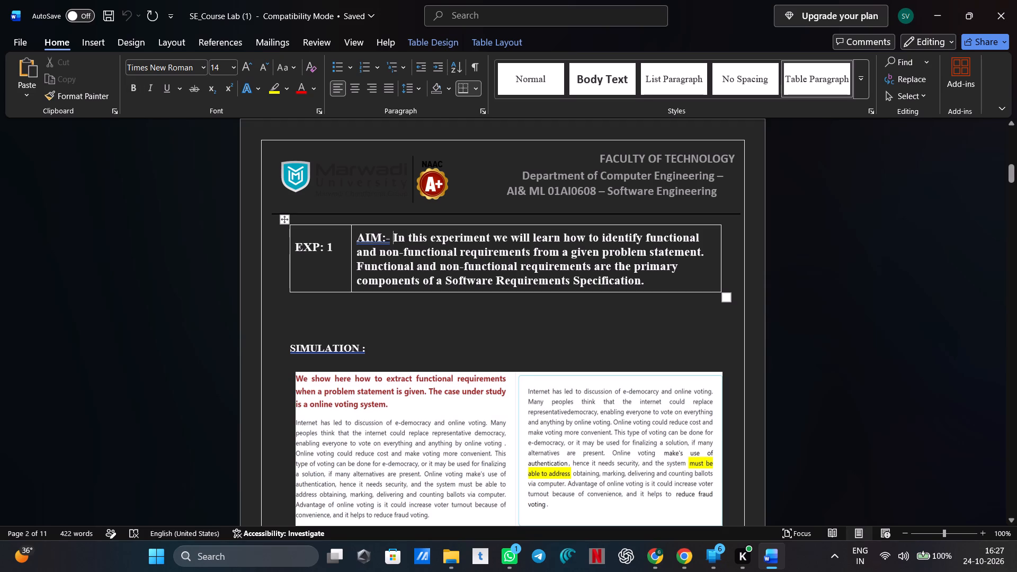
click(302, 318)
key(BackSpace)
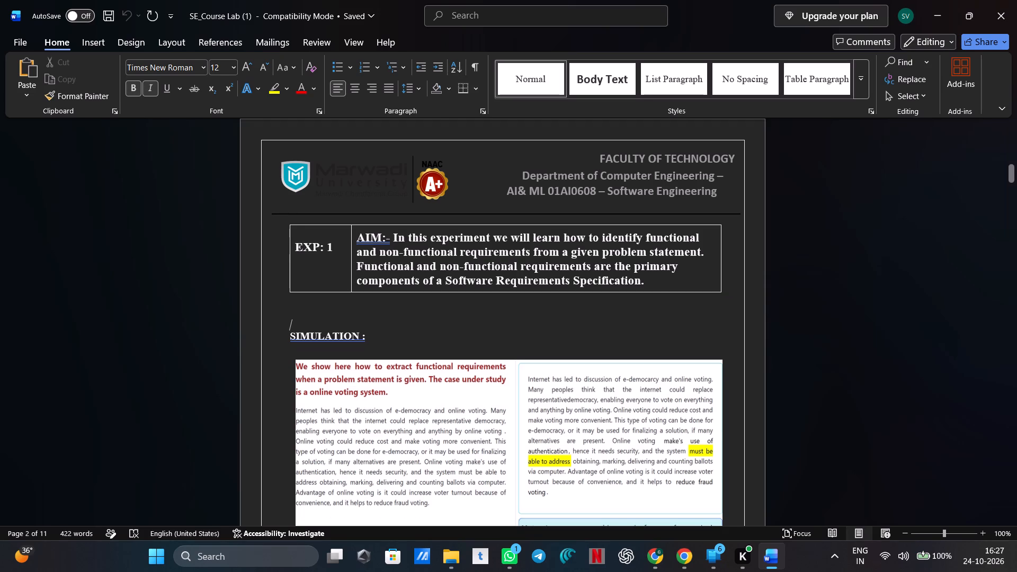
click(148, 90)
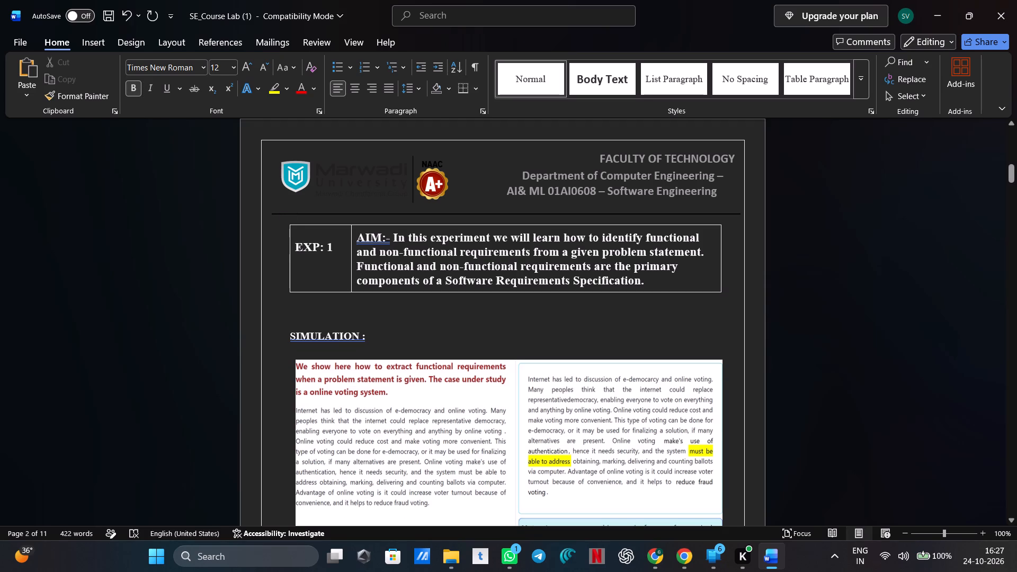
key(Up)
click(153, 94)
click(135, 94)
key(Return)
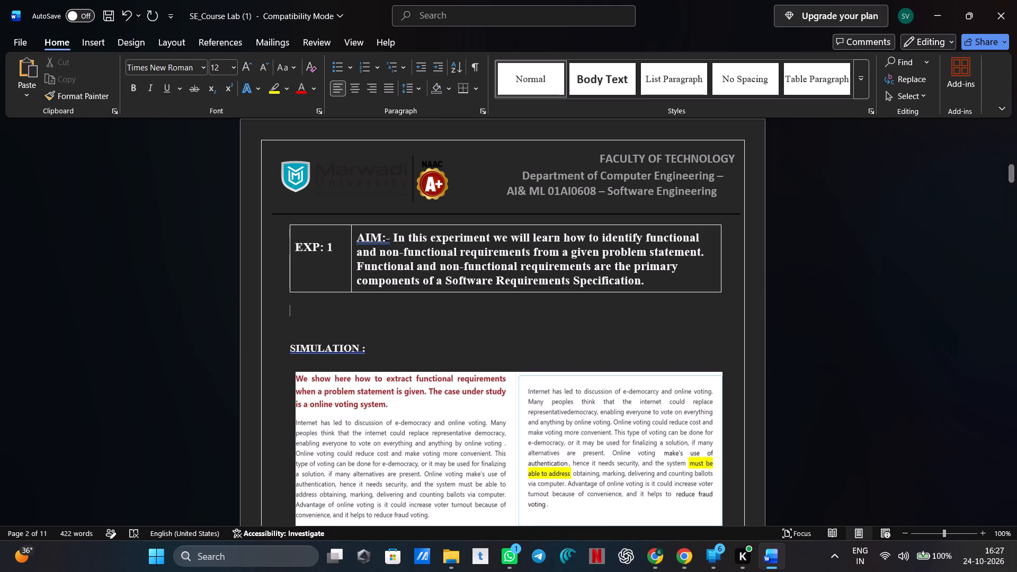
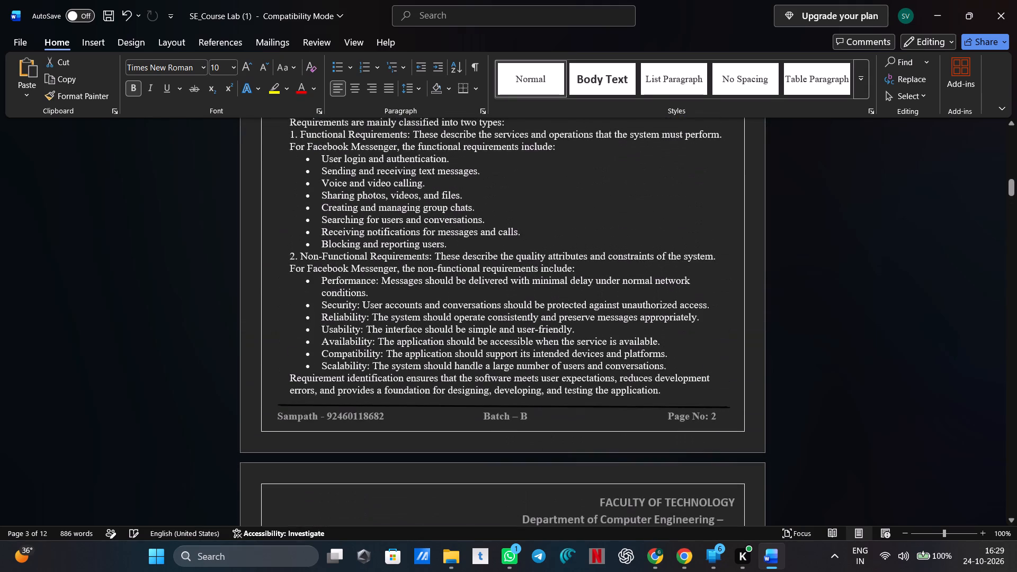
Review Experiment 1's requirement lists, Theory, Objectives and Introduction back up to its AIM table.
scroll(372, 293, up, 1)
click(360, 270)
click(356, 269)
click(361, 305)
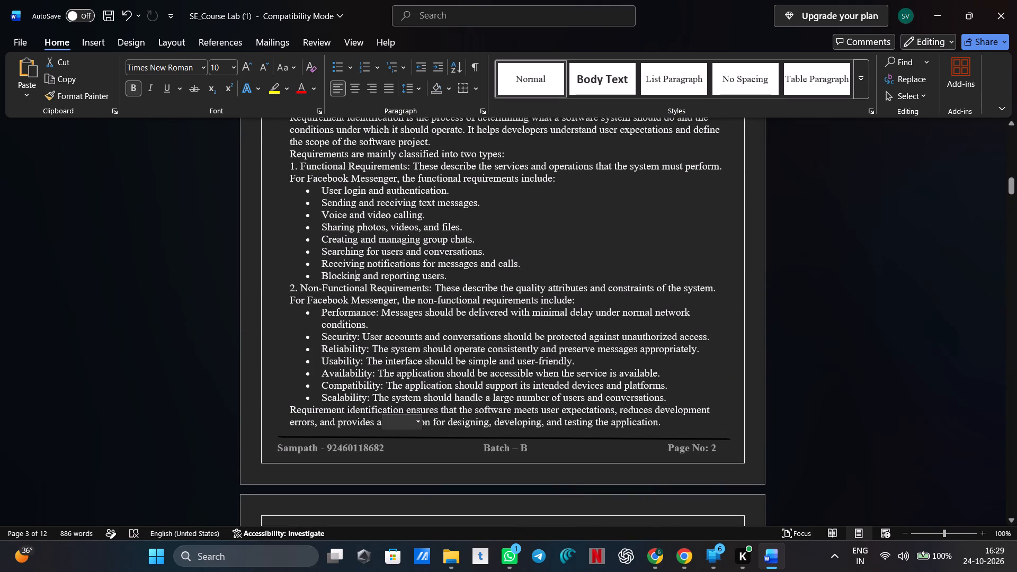
click(347, 359)
click(391, 406)
scroll(357, 286, up, 9)
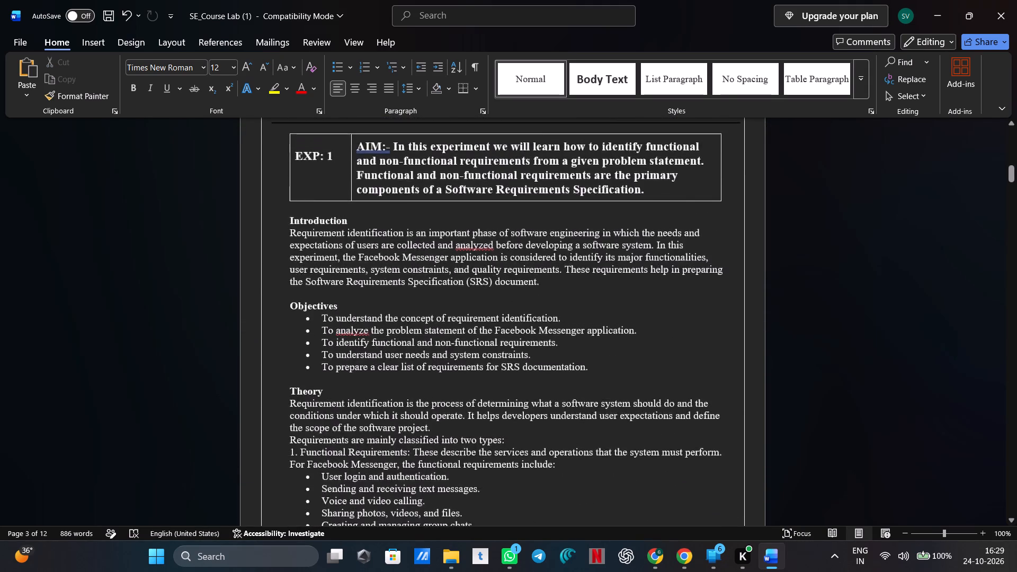
scroll(358, 374, up, 2)
click(359, 373)
click(345, 315)
scroll(388, 321, up, 4)
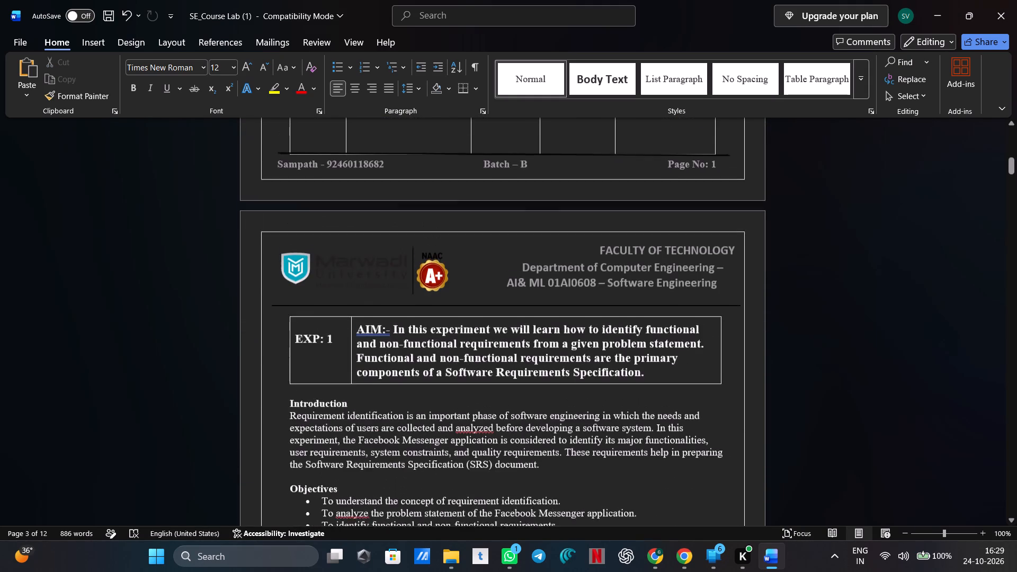
scroll(347, 345, up, 6)
Look through Experiment 1 from the Introduction to the end of its Procedure, and on to Experiment 2's AIM and COCOMO simulation pictures.
scroll(347, 344, down, 15)
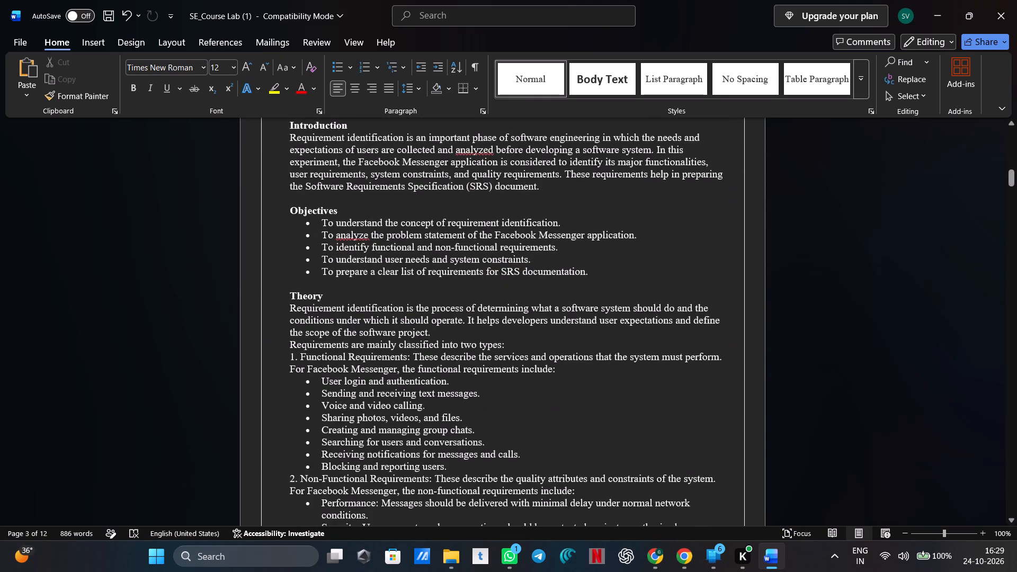
scroll(355, 344, down, 17)
scroll(358, 353, down, 7)
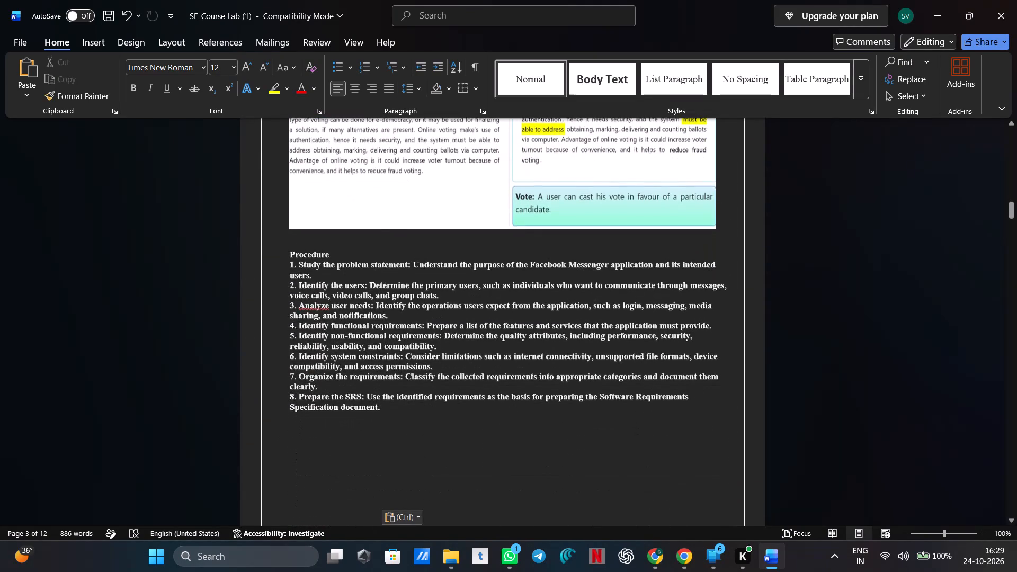
scroll(343, 353, down, 14)
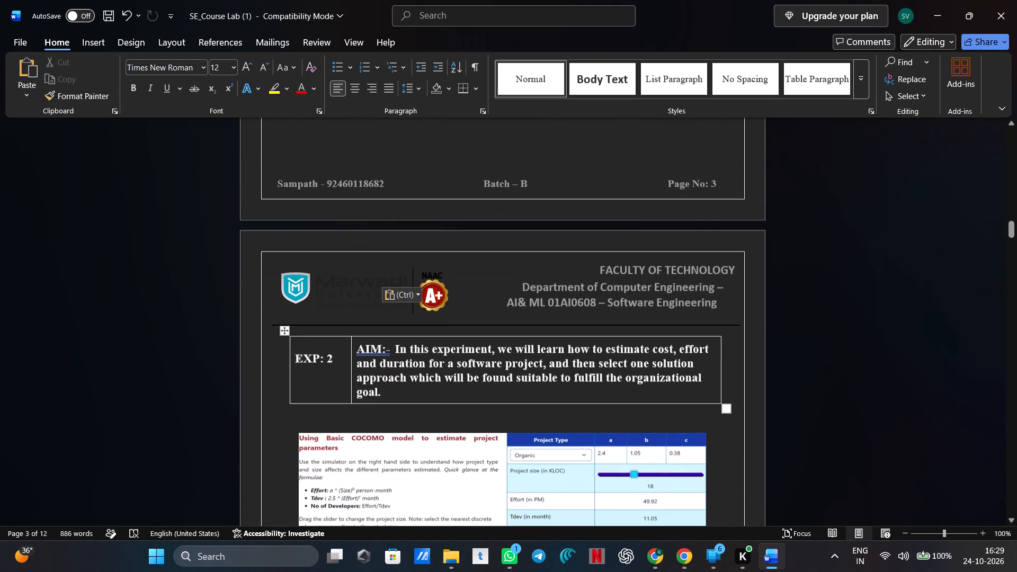
scroll(368, 354, down, 6)
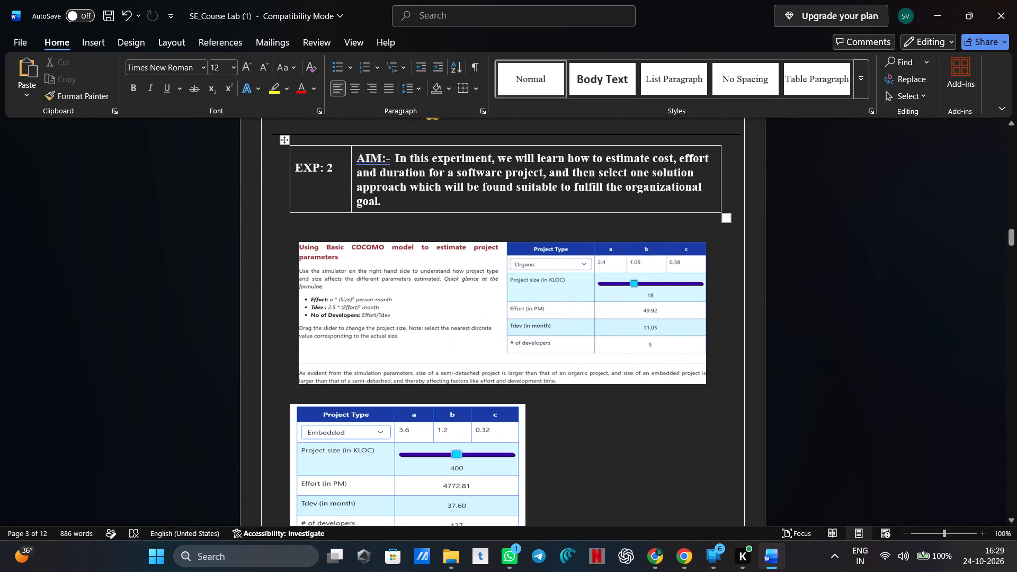
Examine the Basic COCOMO simulation pictures under EXP: 2 on page 4, selecting the Semi-Detached table picture and the Embedded one.
scroll(459, 305, down, 4)
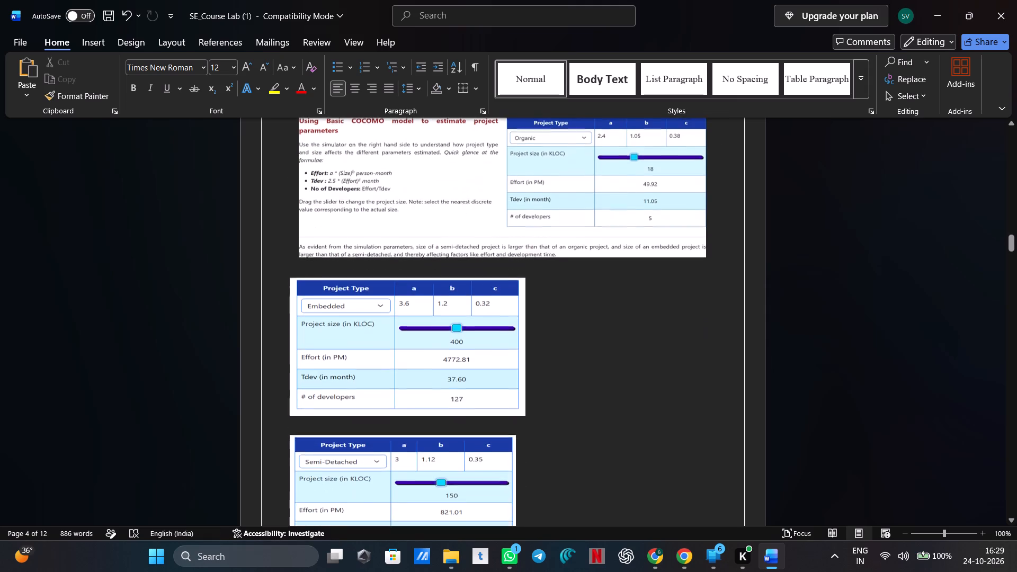
scroll(445, 236, down, 5)
scroll(431, 292, down, 10)
scroll(429, 294, up, 5)
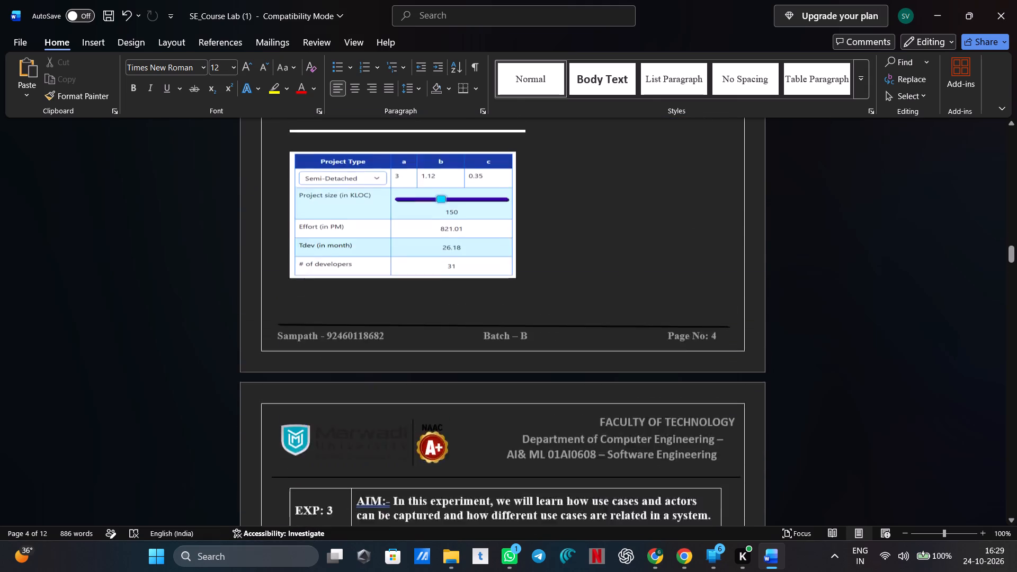
scroll(425, 306, up, 5)
click(414, 344)
scroll(422, 321, up, 1)
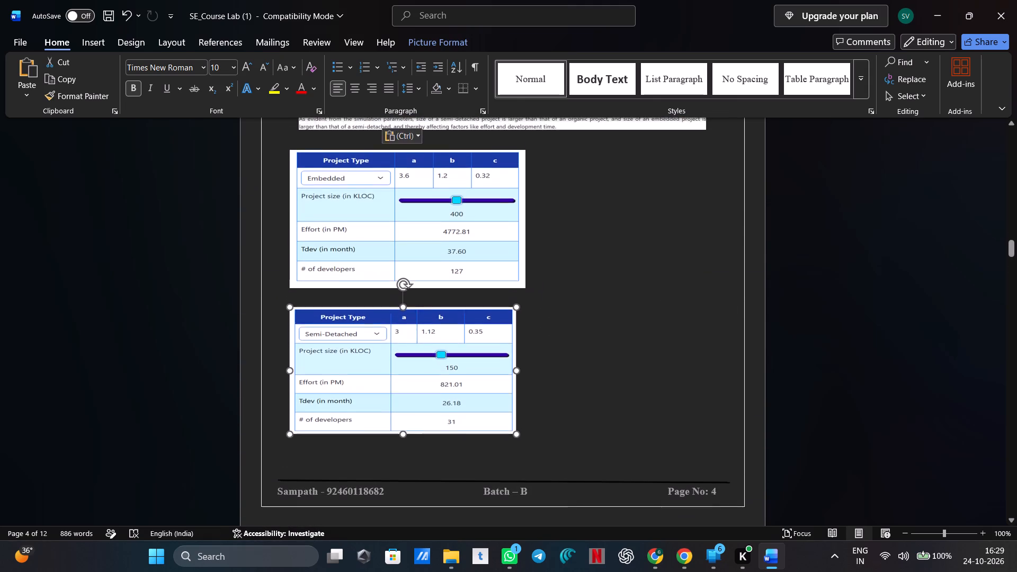
scroll(425, 293, up, 2)
click(413, 298)
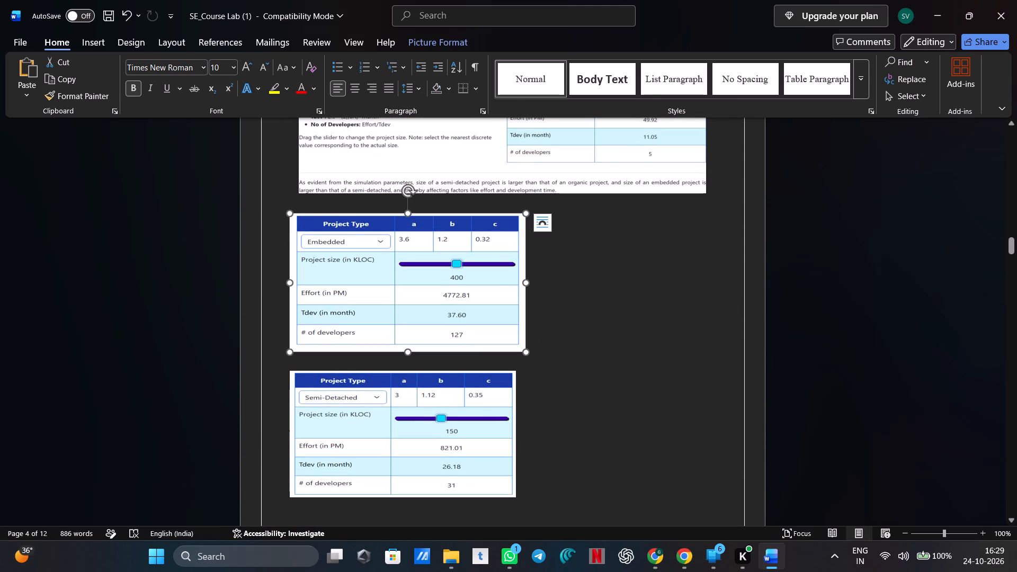
Narrow the Embedded project type picture to roughly three quarters of its width, keeping its height and left edge.
drag(527, 282, 475, 282)
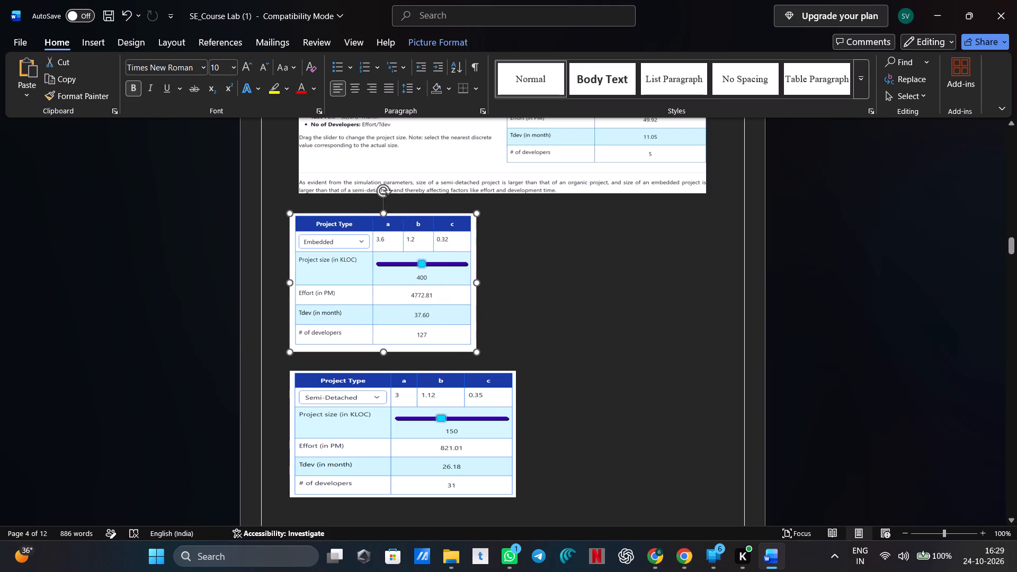
drag(475, 282, 461, 283)
Move the Semi-Detached project type picture up beside the Embedded picture so the two sit side by side.
drag(436, 423, 476, 392)
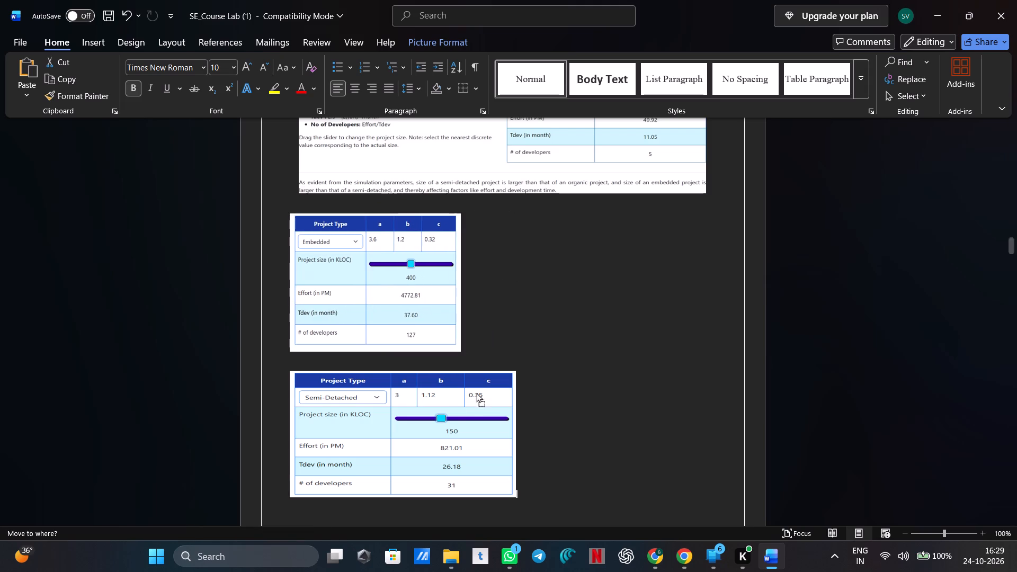
drag(476, 392, 530, 328)
drag(525, 306, 533, 303)
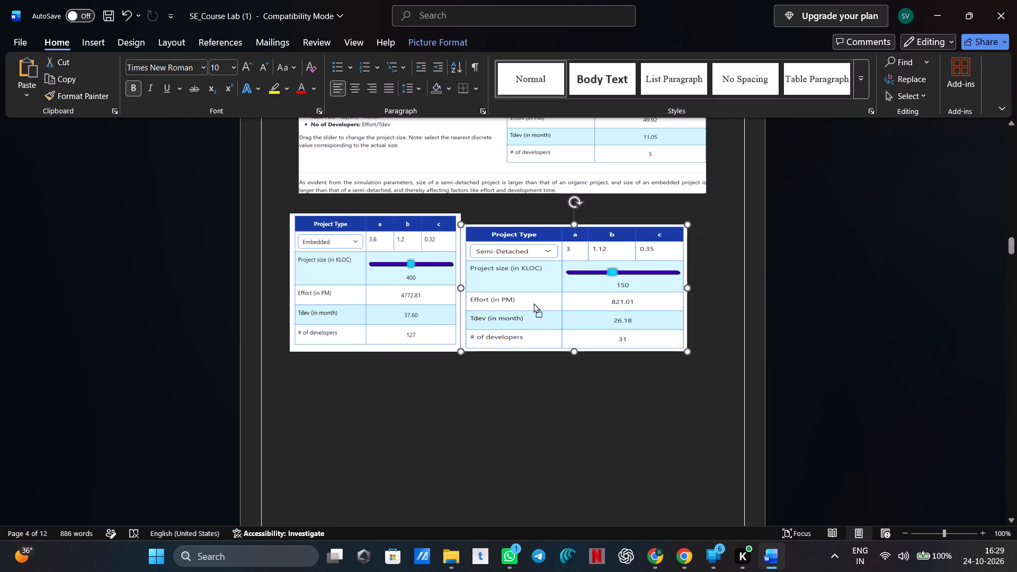
drag(533, 303, 540, 301)
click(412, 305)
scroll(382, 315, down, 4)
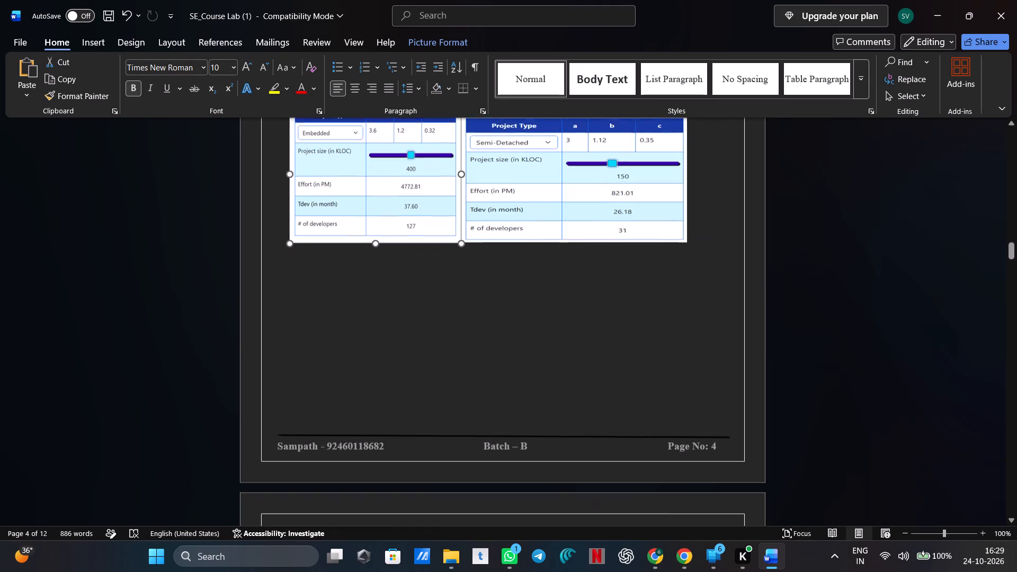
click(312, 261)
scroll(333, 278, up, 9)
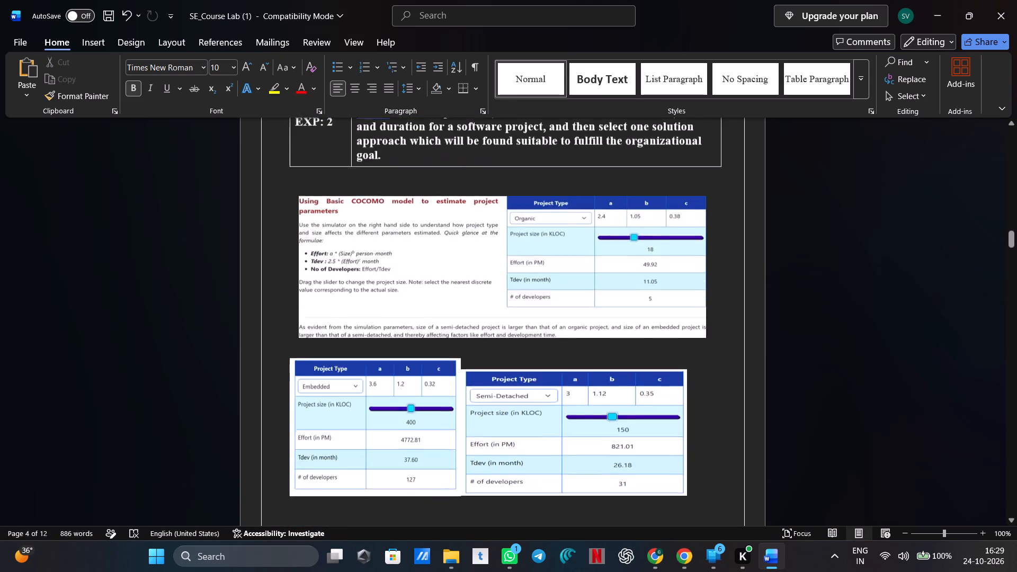
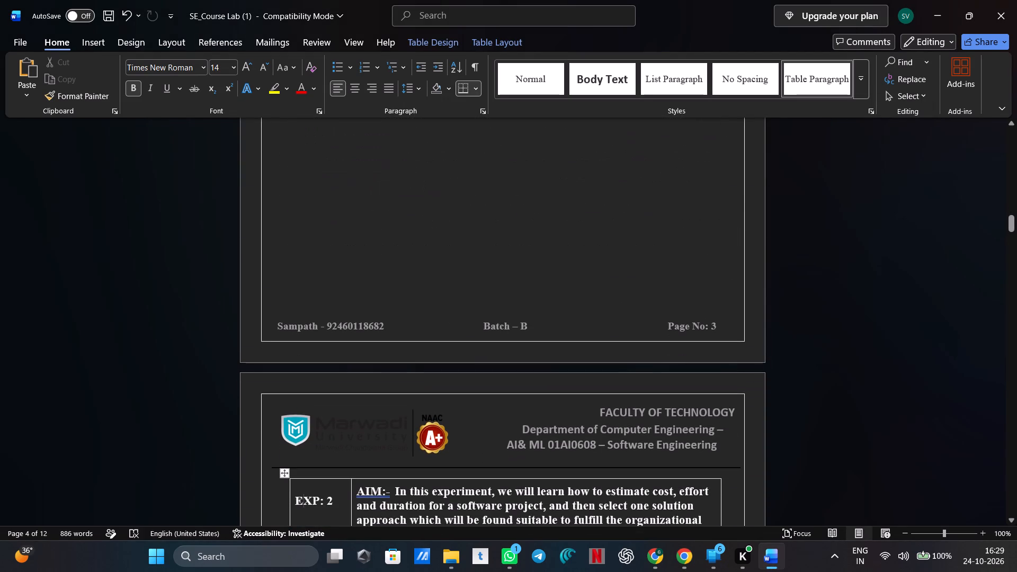
Paste the copied Conclusion section about the Facebook Messenger requirements below procedure item 8 on page 3, leaving blank space above its heading.
key(Left)
key(Left)
key(Left)
key(Left)
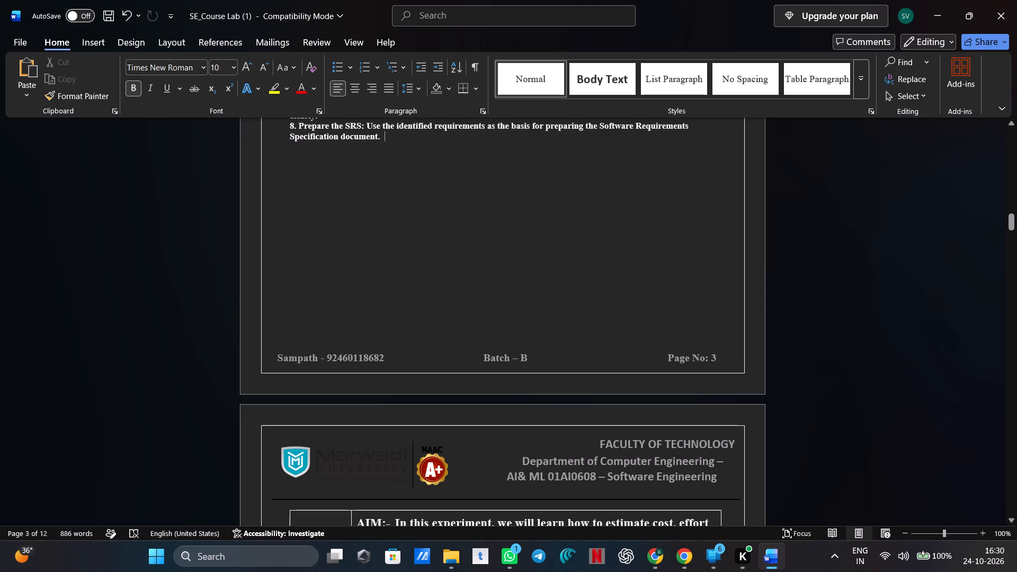
key(BackSpace)
key(Return)
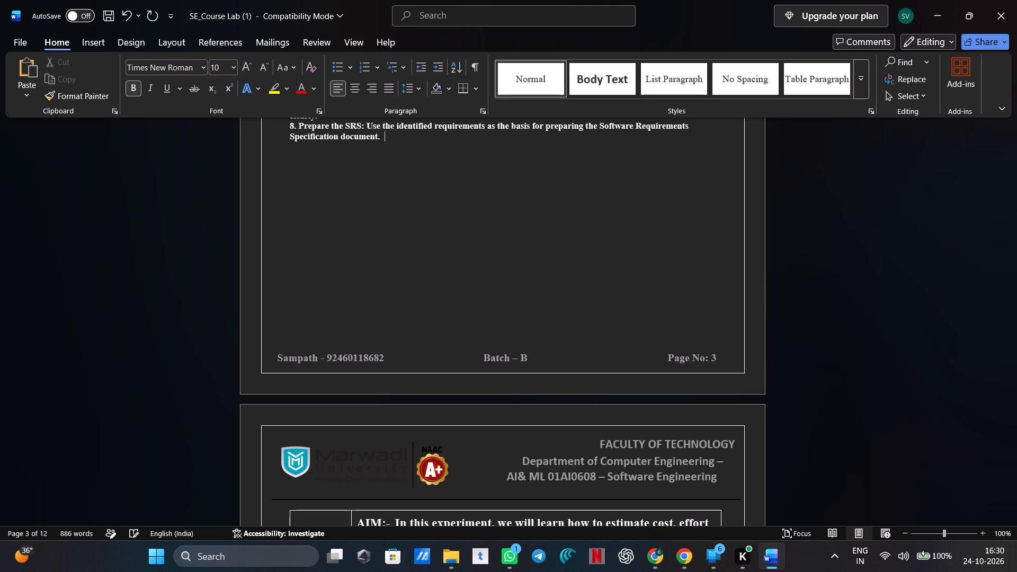
key(Return)
key(Return)
key(ctrl+v)
scroll(302, 295, up, 10)
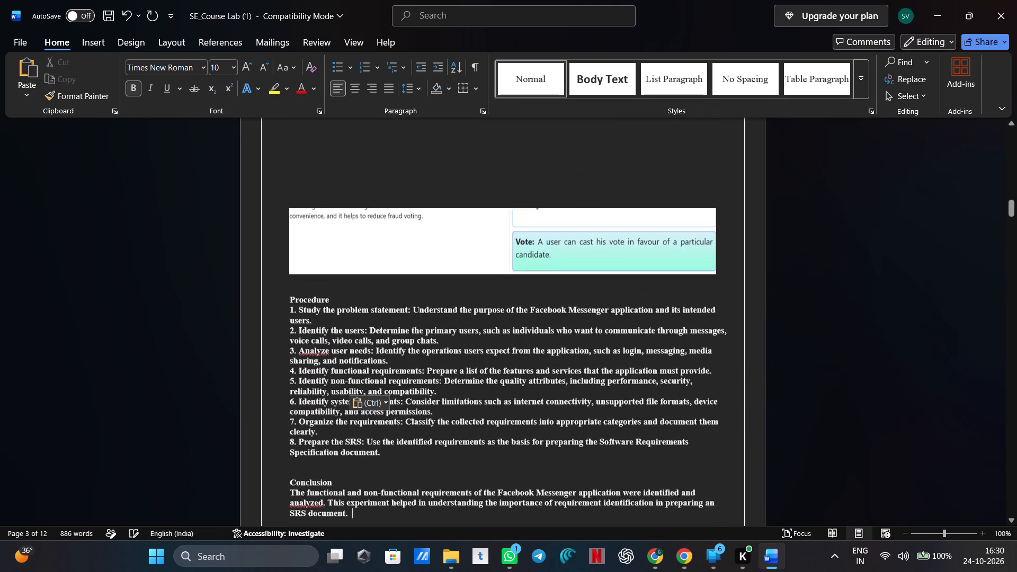
scroll(303, 365, down, 3)
scroll(371, 416, down, 5)
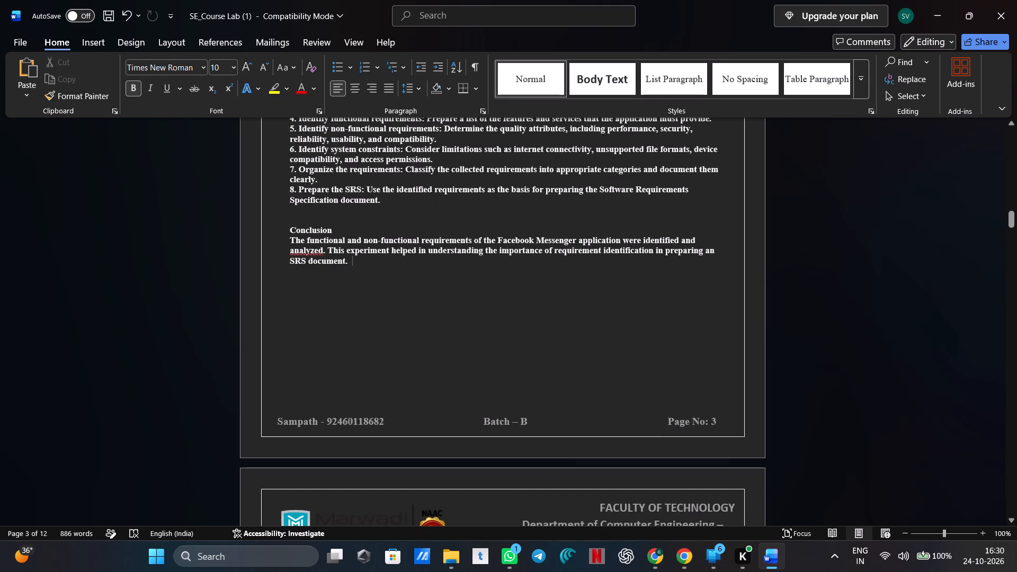
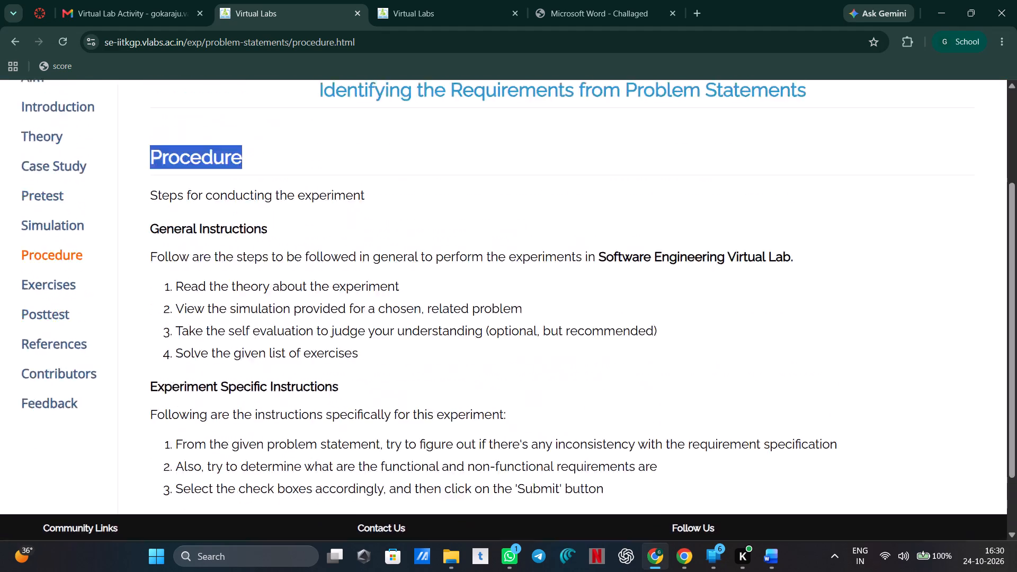
Return from the Identifying the Requirements from Problem Statements procedure to the Software Engineering lab's introduction page.
scroll(118, 286, up, 3)
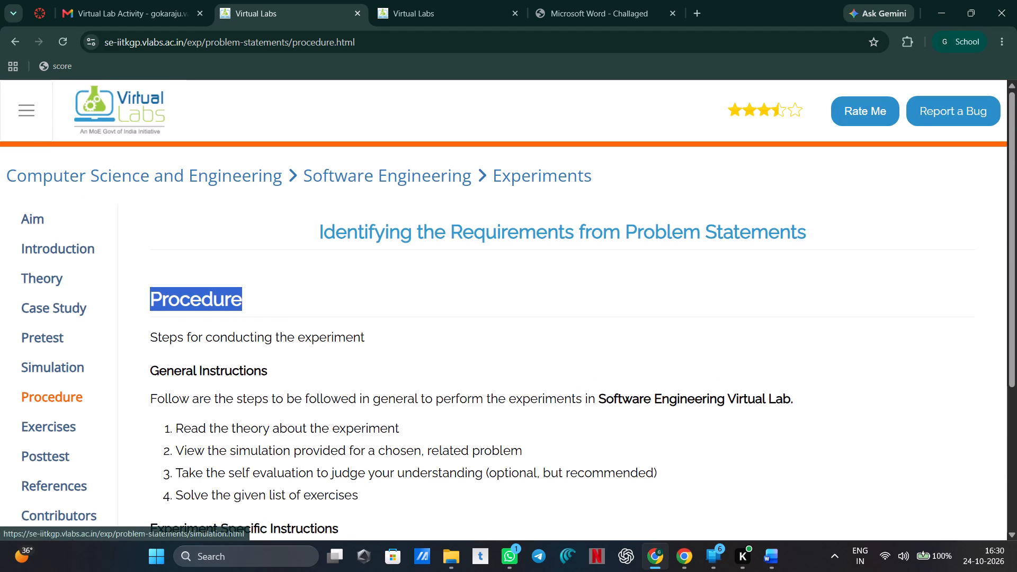
scroll(118, 292, up, 9)
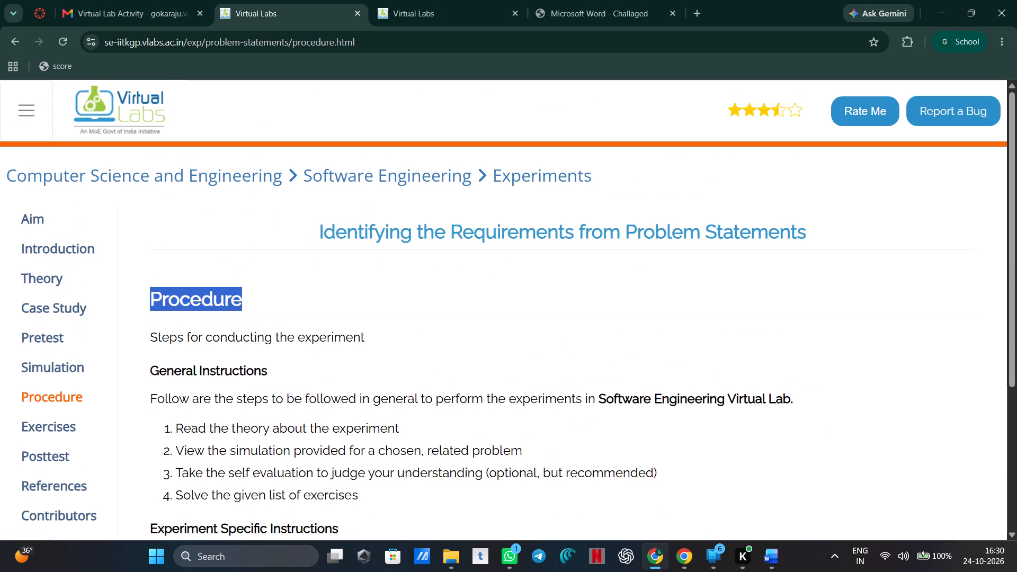
click(374, 177)
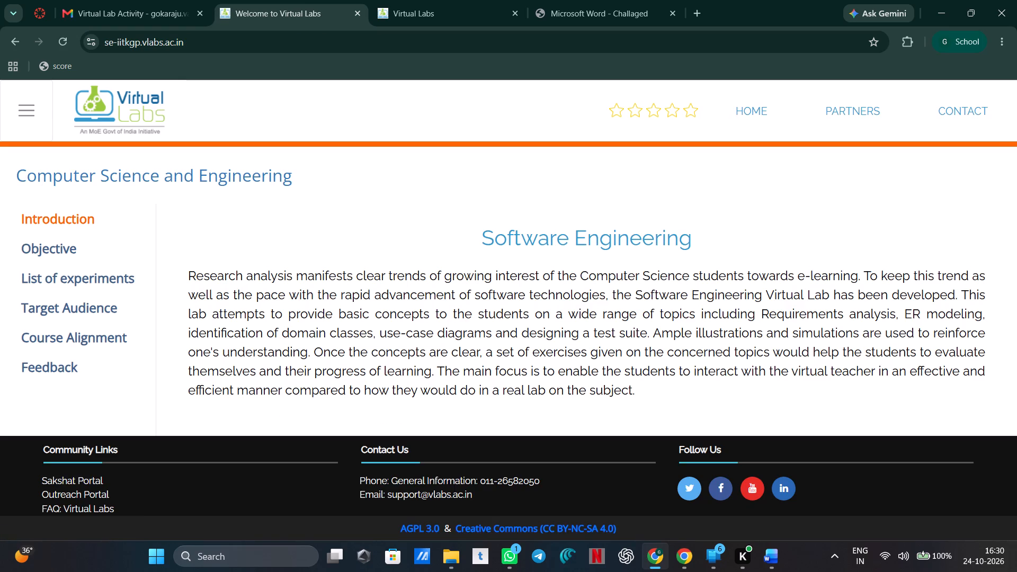
Open the list of experiments for the Software Engineering virtual lab.
scroll(165, 311, up, 6)
click(66, 279)
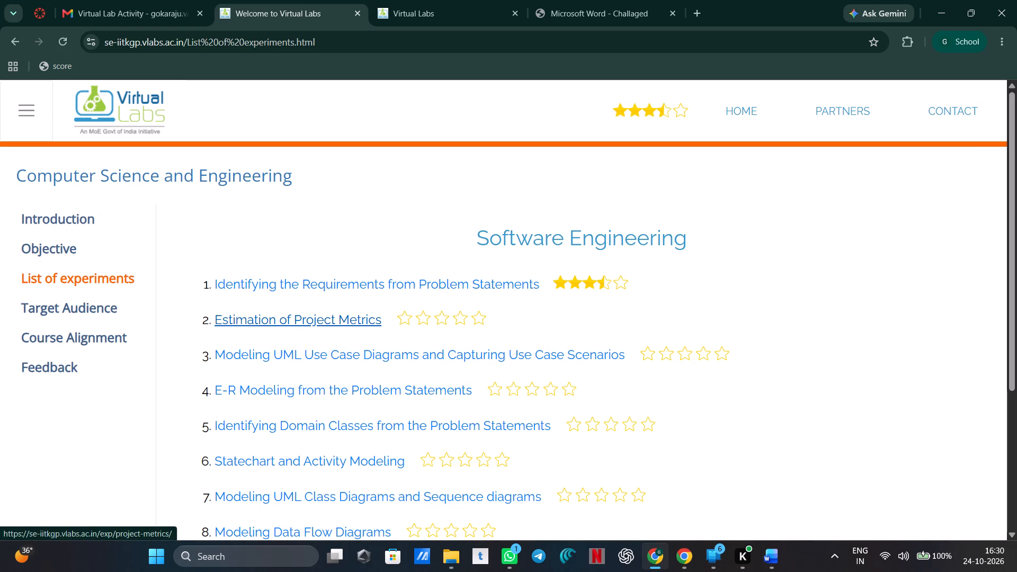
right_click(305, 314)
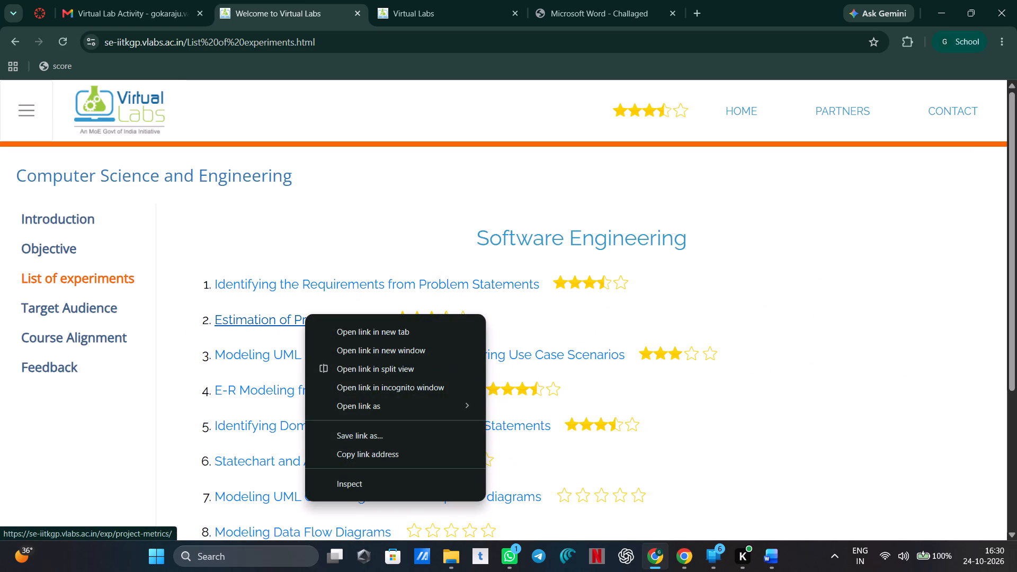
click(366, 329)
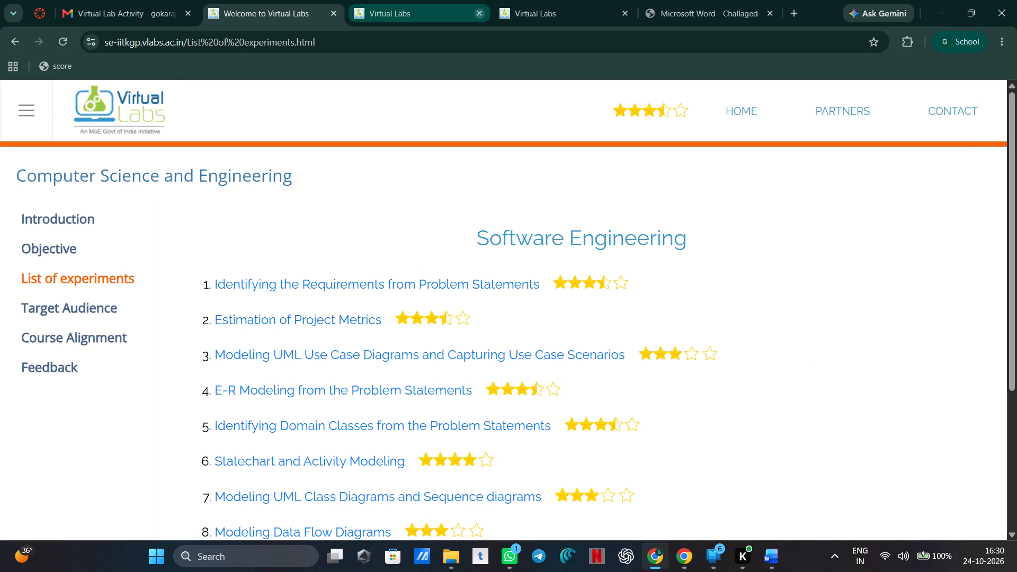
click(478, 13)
Copy the experiment title "Estimation of Project Metrics" from its already open Virtual Labs page.
click(424, 10)
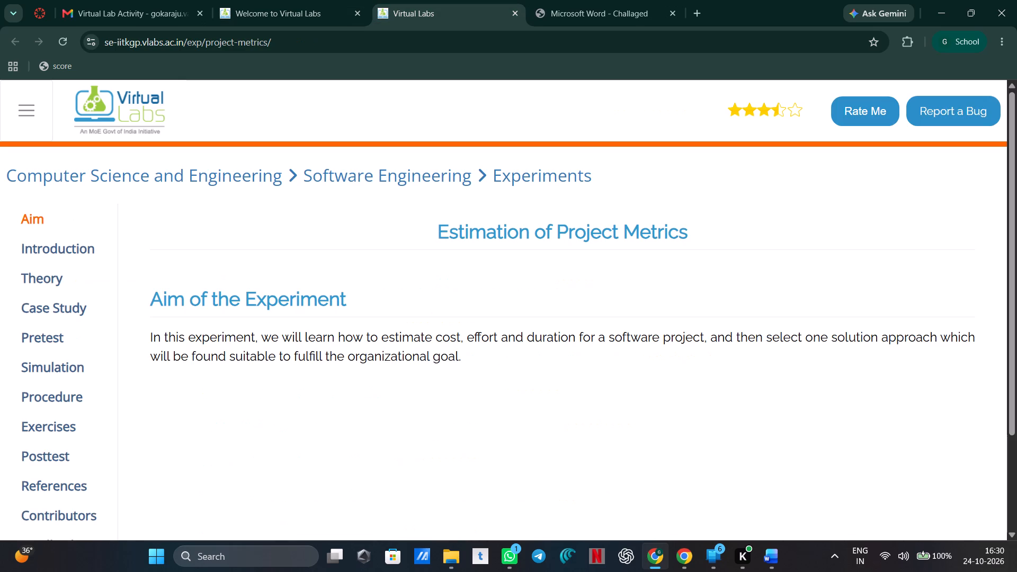
click(315, 0)
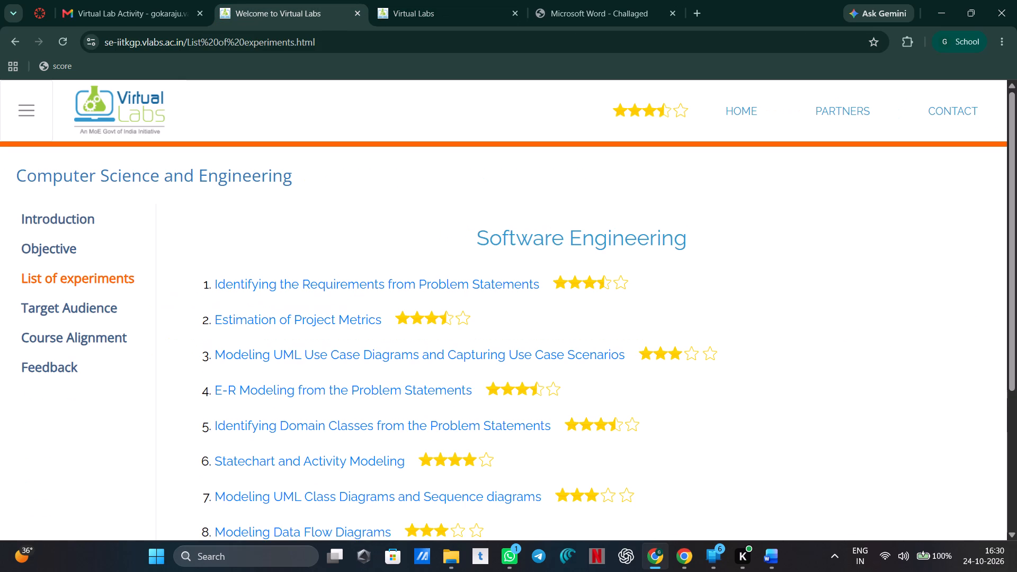
click(429, 0)
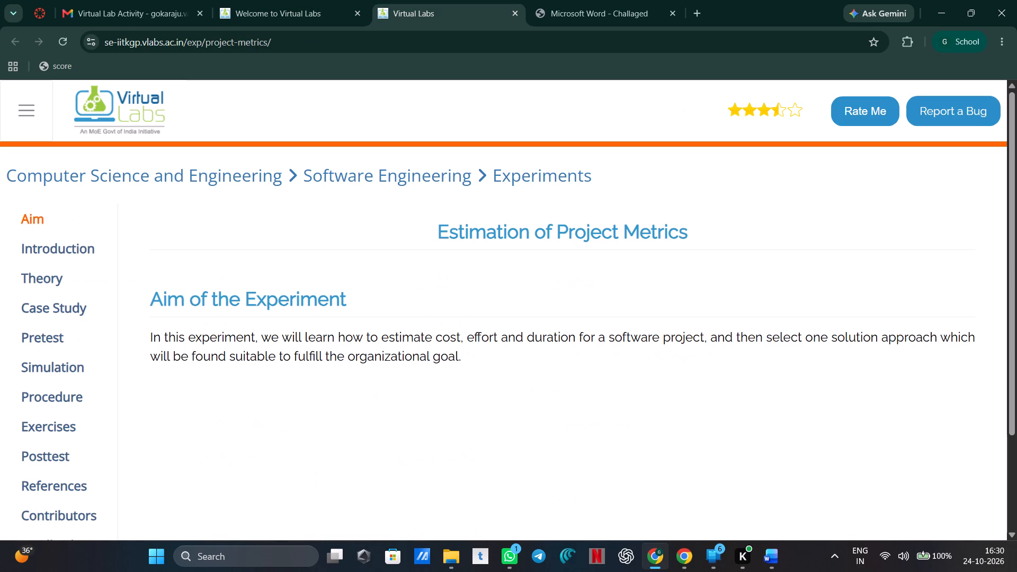
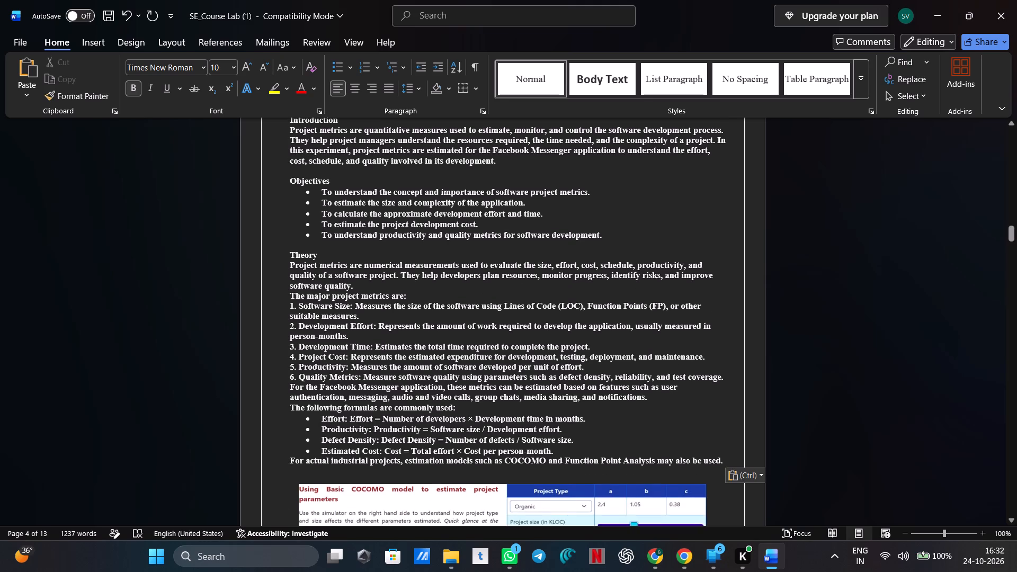
Add the label "simulation:" on the empty line above the Basic COCOMO simulation picture.
scroll(466, 330, down, 1)
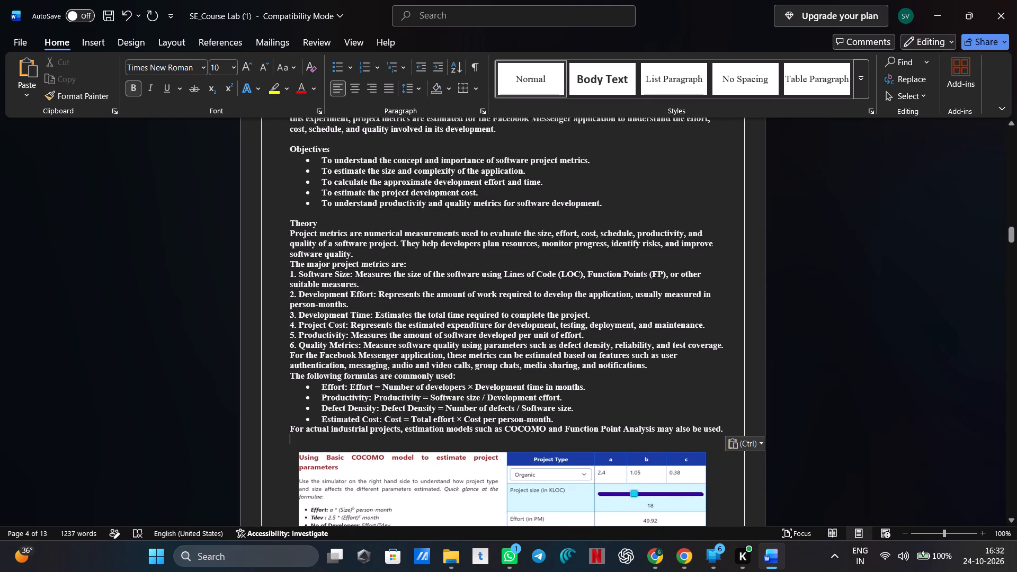
scroll(371, 415, down, 8)
scroll(378, 389, up, 2)
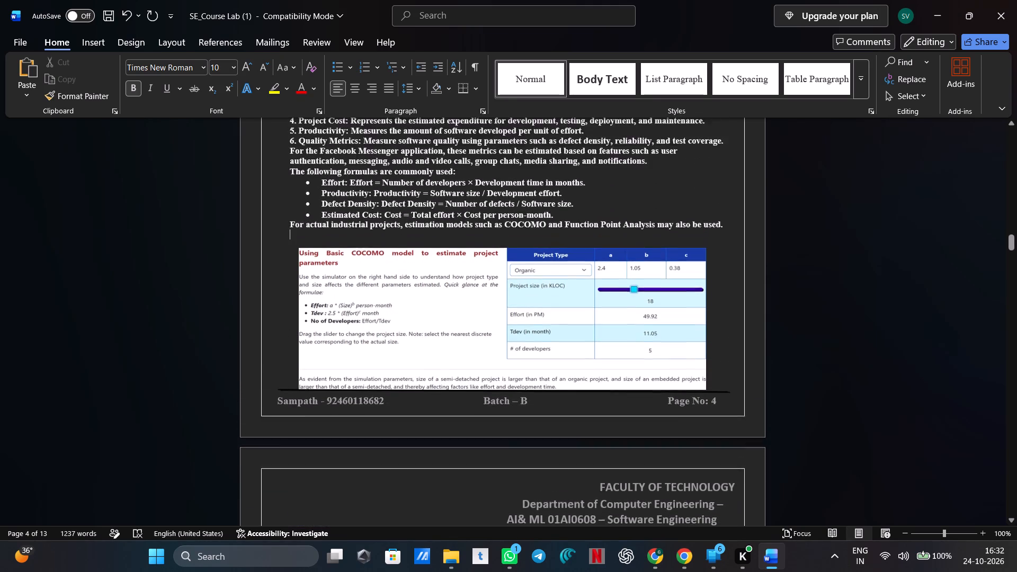
scroll(378, 389, up, 3)
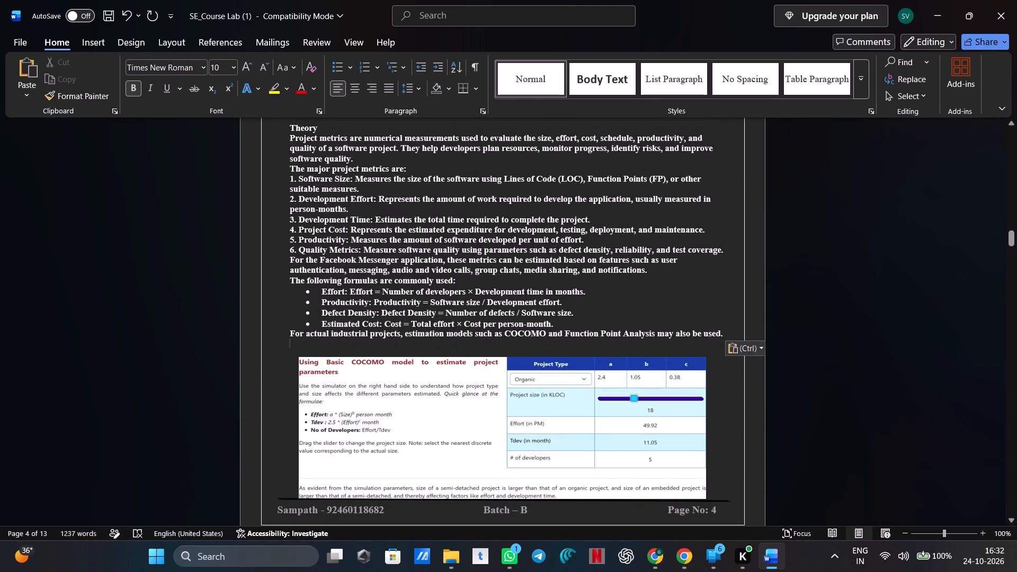
text(sim)
text(ulation)
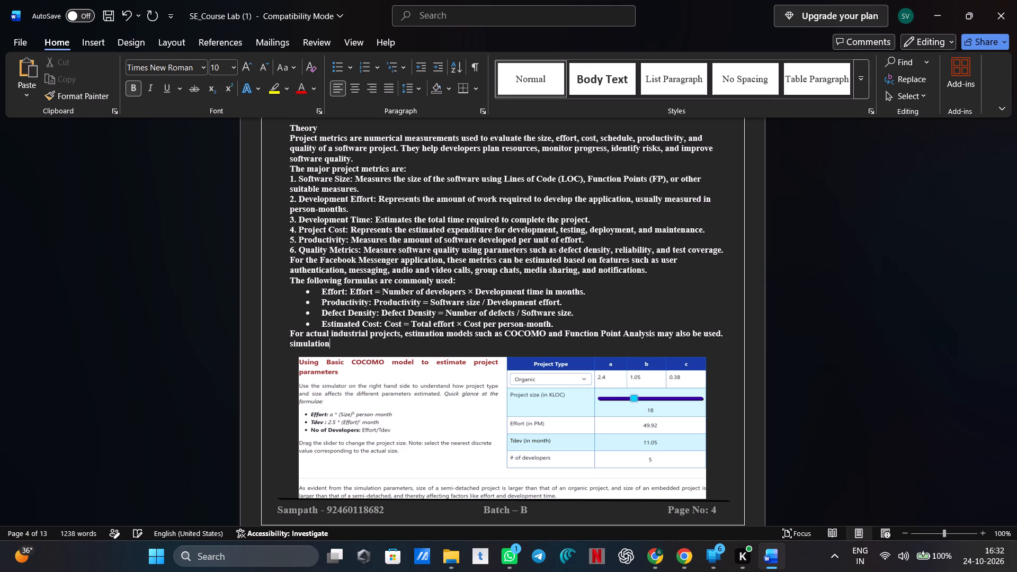
key(shift+colon)
Insert a blank line between the closing theory sentence and the "simulation:" label.
key(Left)
key(Left)
key(Left)
key(Left)
key(Left)
key(Left)
key(Left)
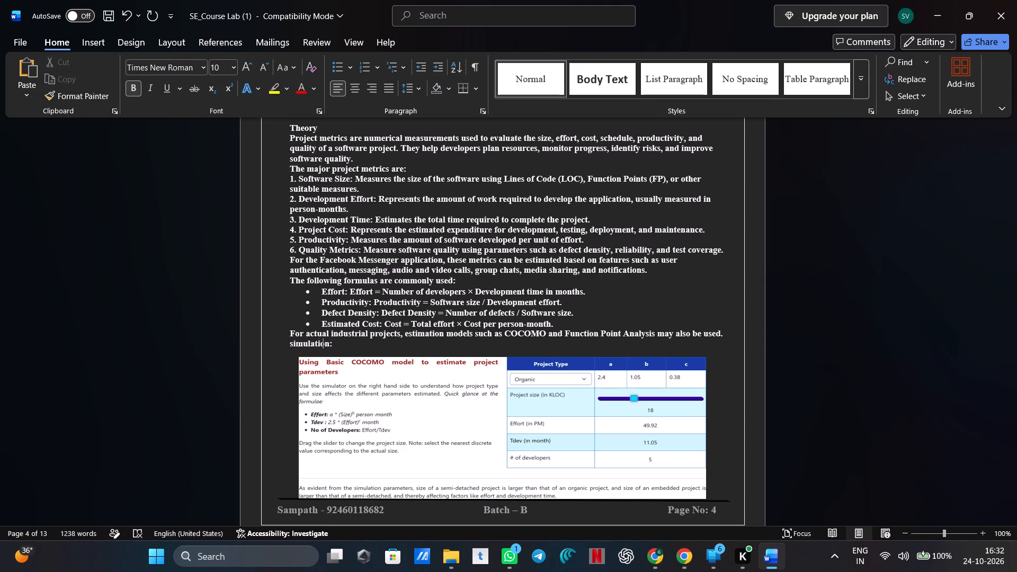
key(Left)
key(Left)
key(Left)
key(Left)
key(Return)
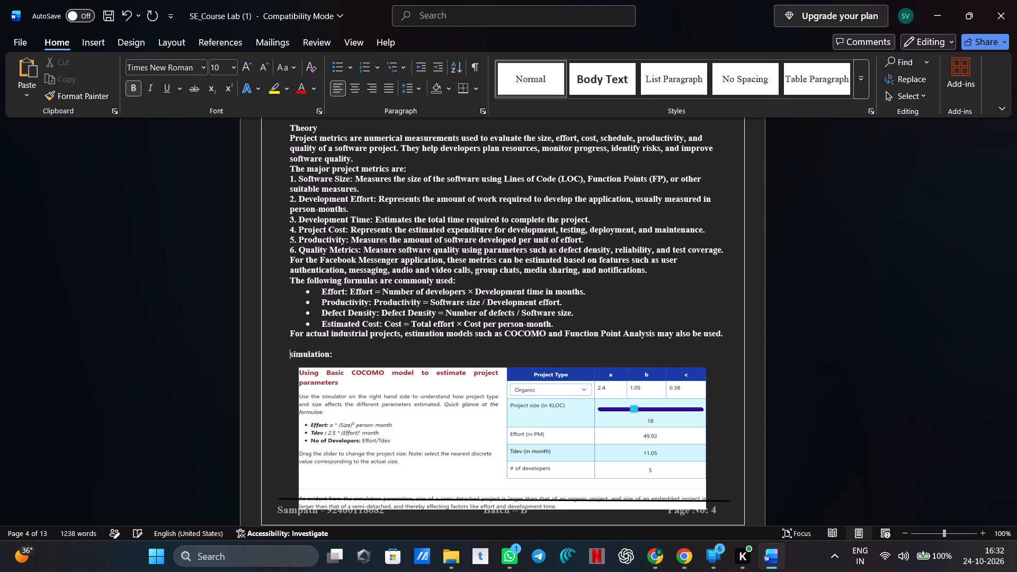
Move the Basic COCOMO simulation picture up beneath the "simulation:" label and reduce its height so it clears the page 4 footer line.
scroll(418, 339, down, 2)
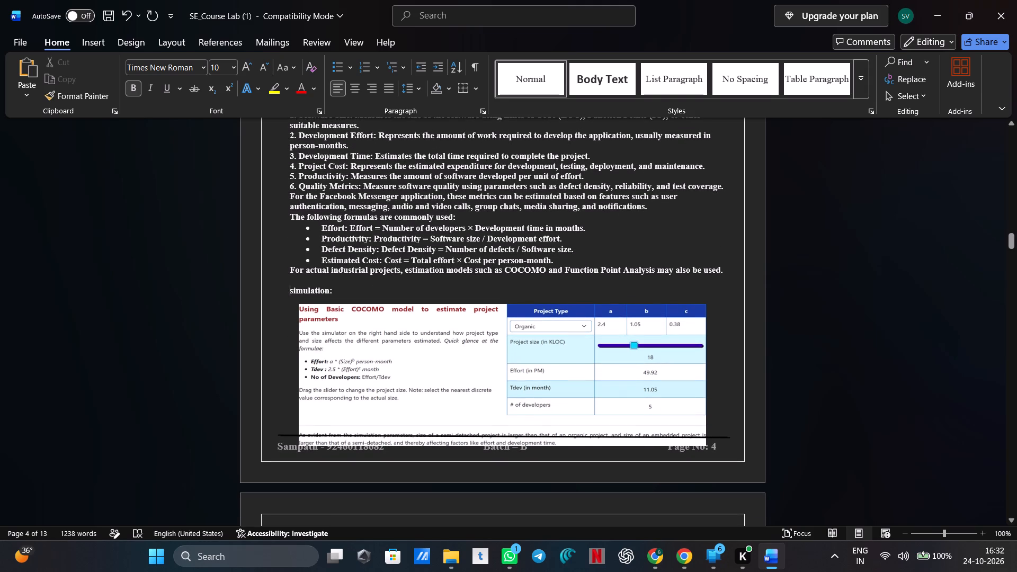
click(454, 379)
drag(461, 379, 460, 367)
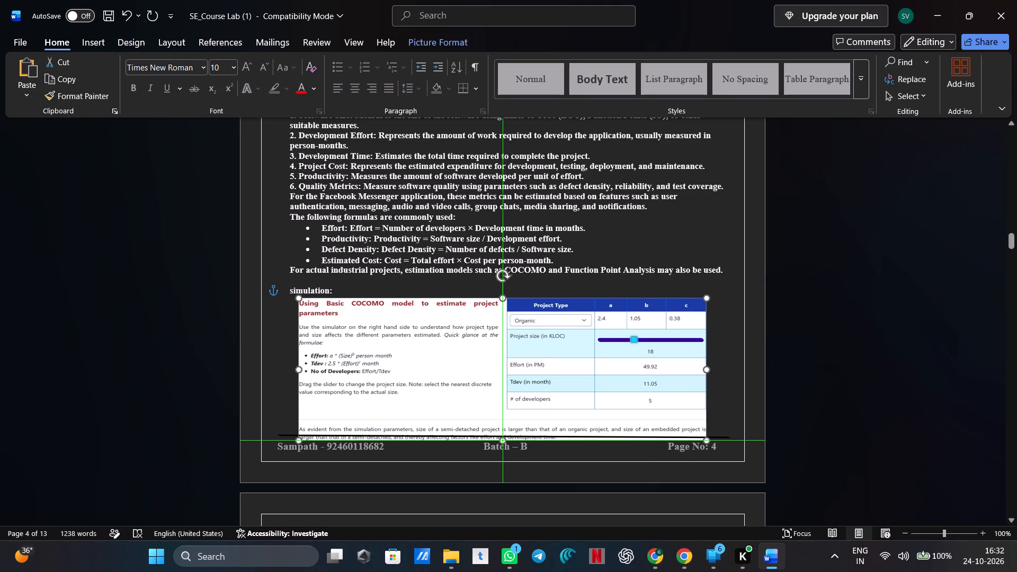
drag(460, 367, 459, 361)
drag(501, 441, 503, 432)
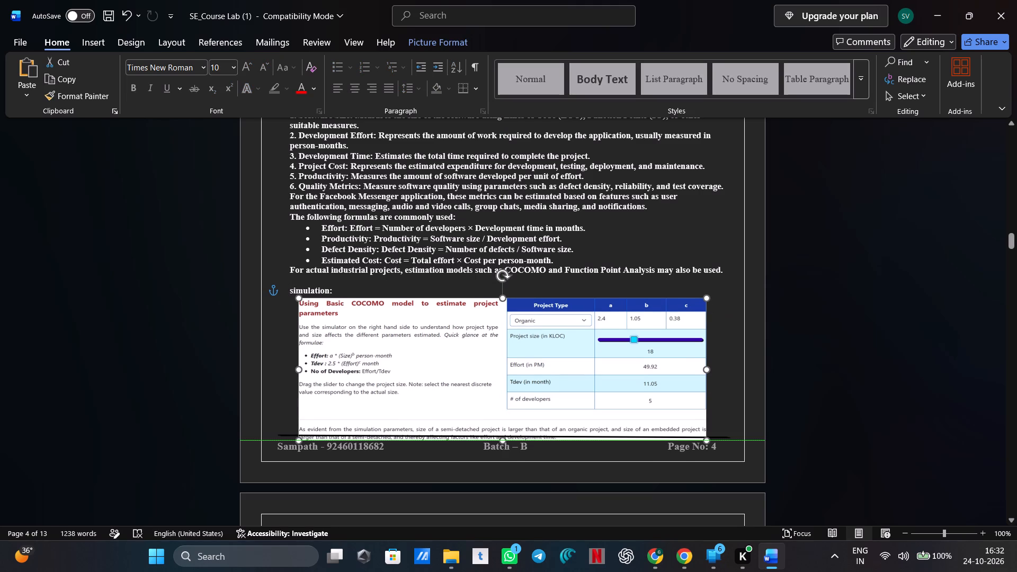
drag(503, 432, 497, 425)
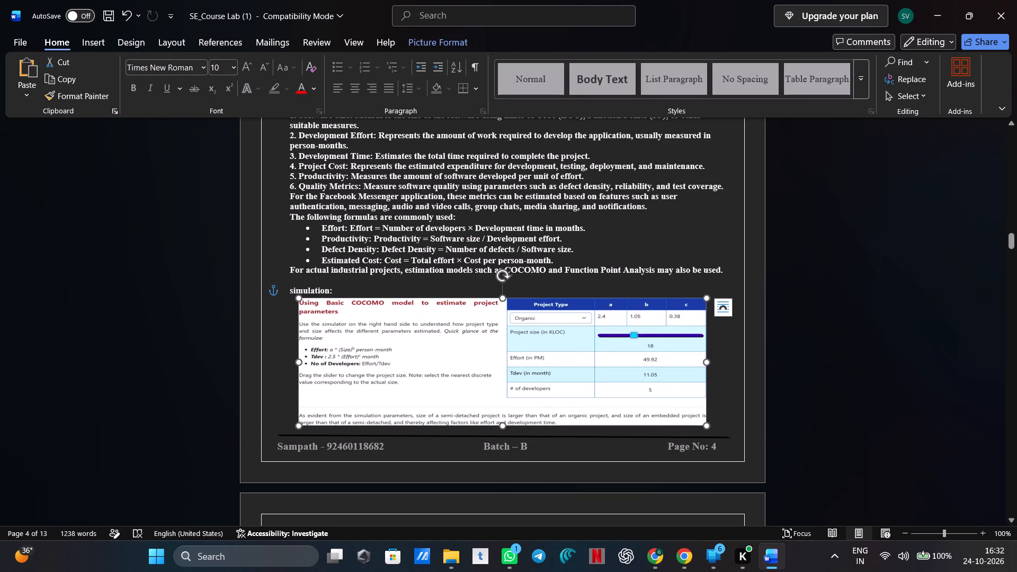
click(150, 329)
Place the text cursor in the empty space below the two COCOMO result pictures on page 5.
scroll(576, 337, down, 2)
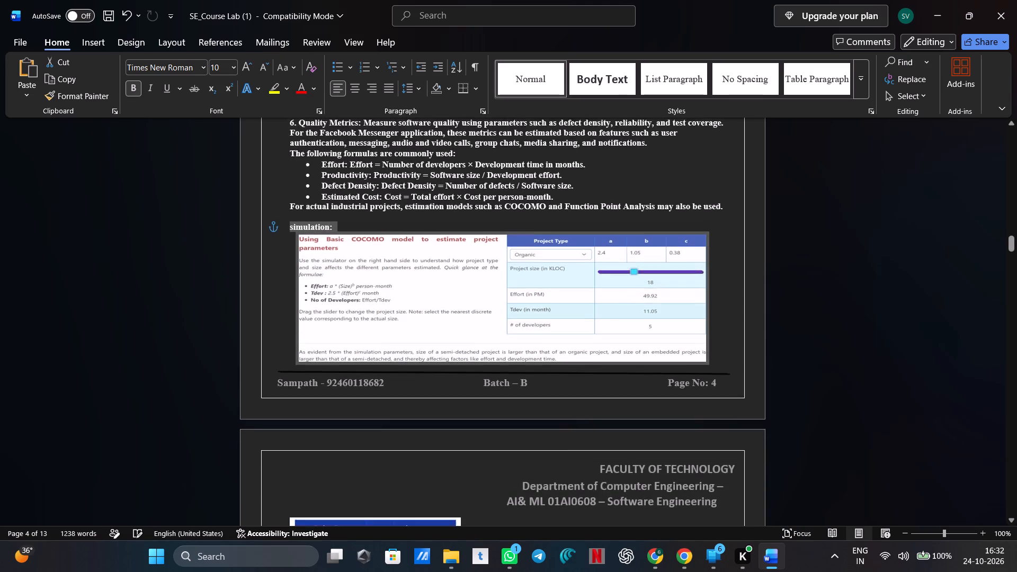
scroll(555, 328, down, 2)
scroll(479, 375, down, 12)
click(301, 237)
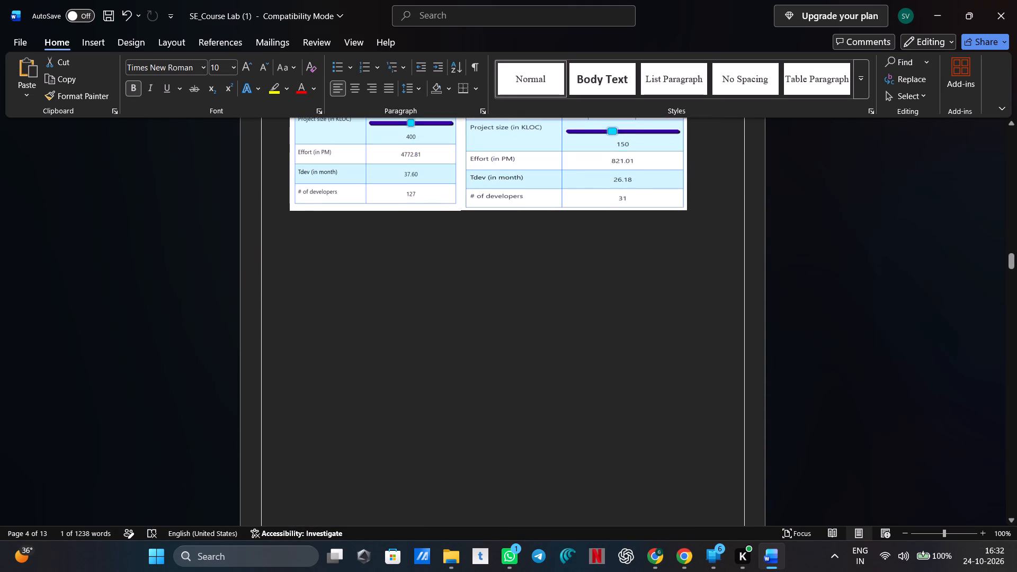
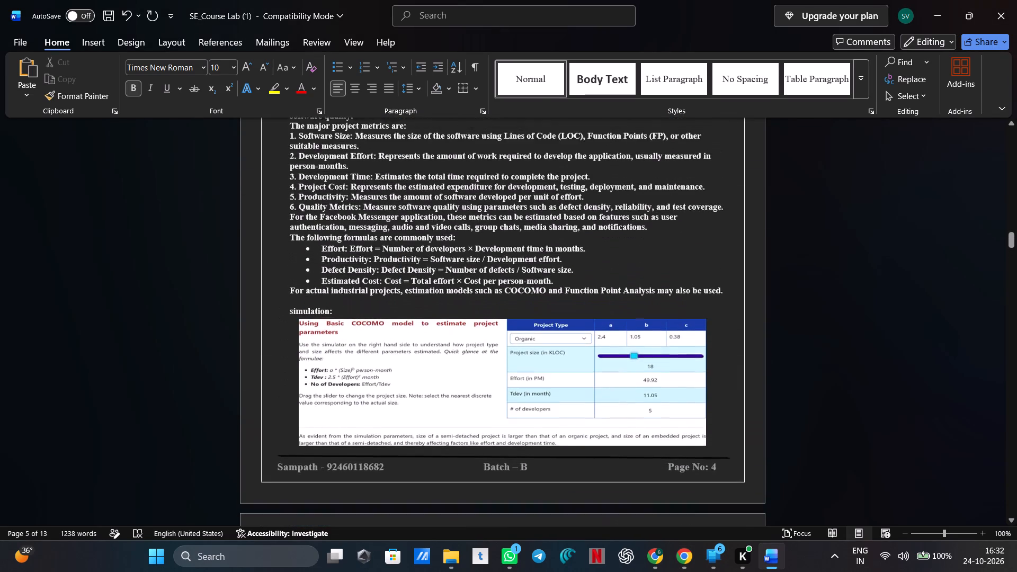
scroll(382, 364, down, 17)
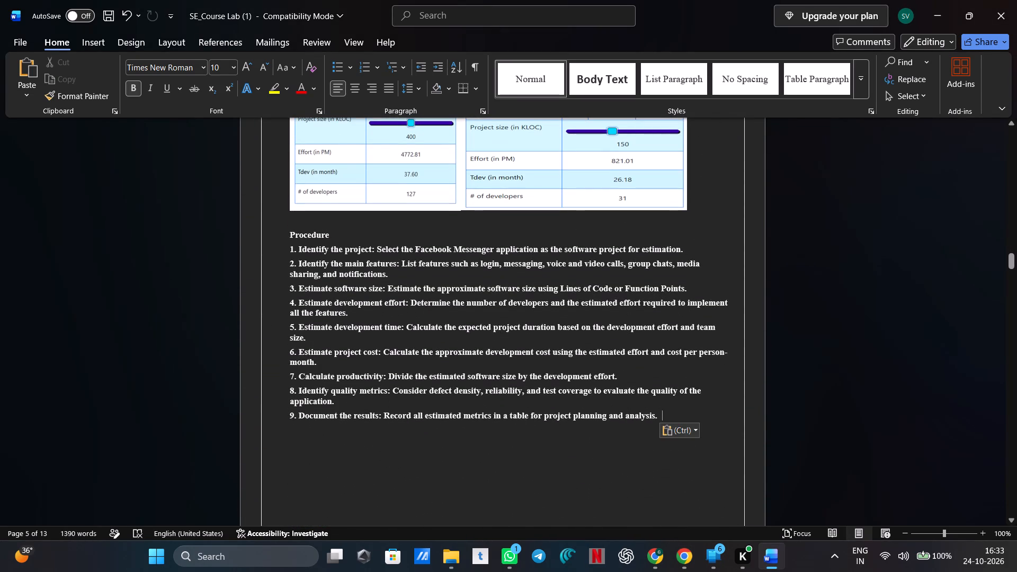
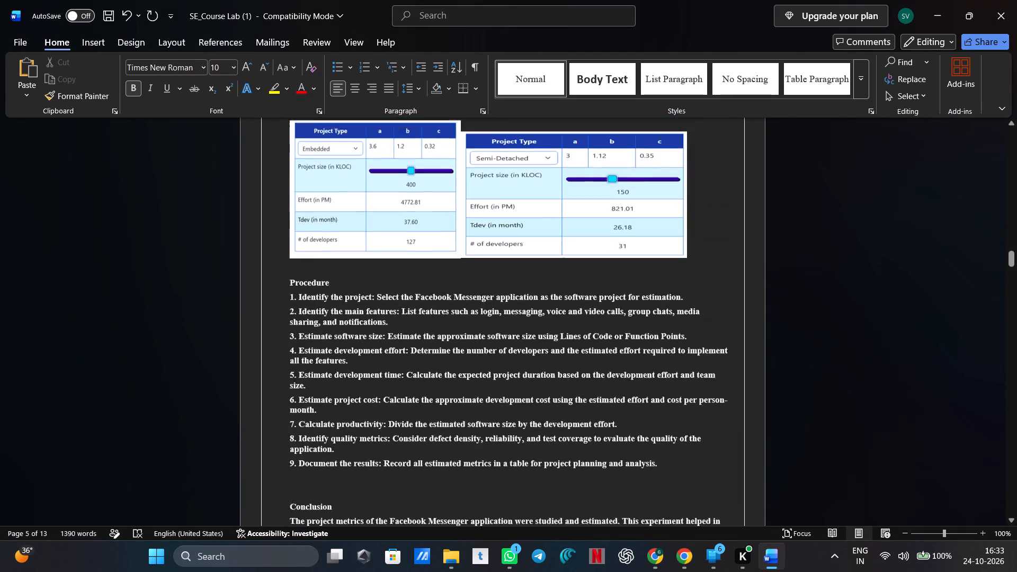
Place the text cursor on the empty line between the Experiment 3 aim table and the ATM problem statement picture.
scroll(316, 368, up, 6)
scroll(353, 392, up, 12)
scroll(377, 389, up, 13)
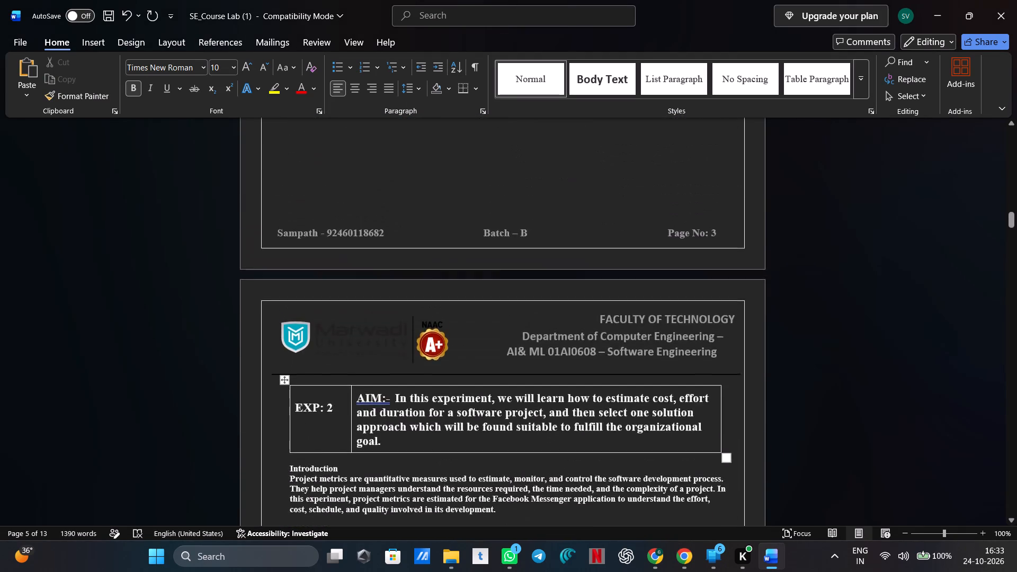
scroll(379, 398, down, 20)
scroll(379, 398, down, 20)
scroll(379, 398, down, 1)
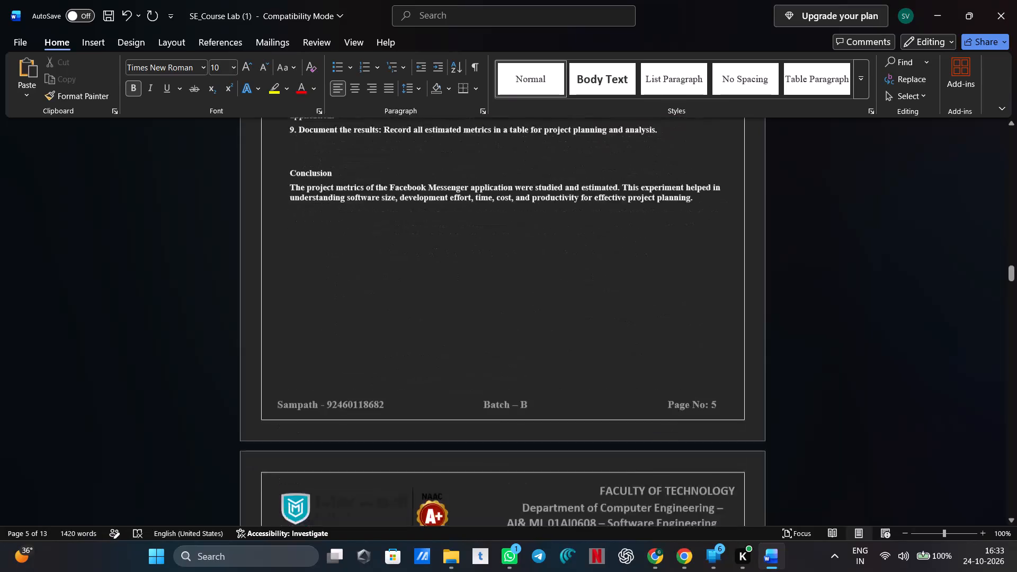
scroll(394, 370, down, 10)
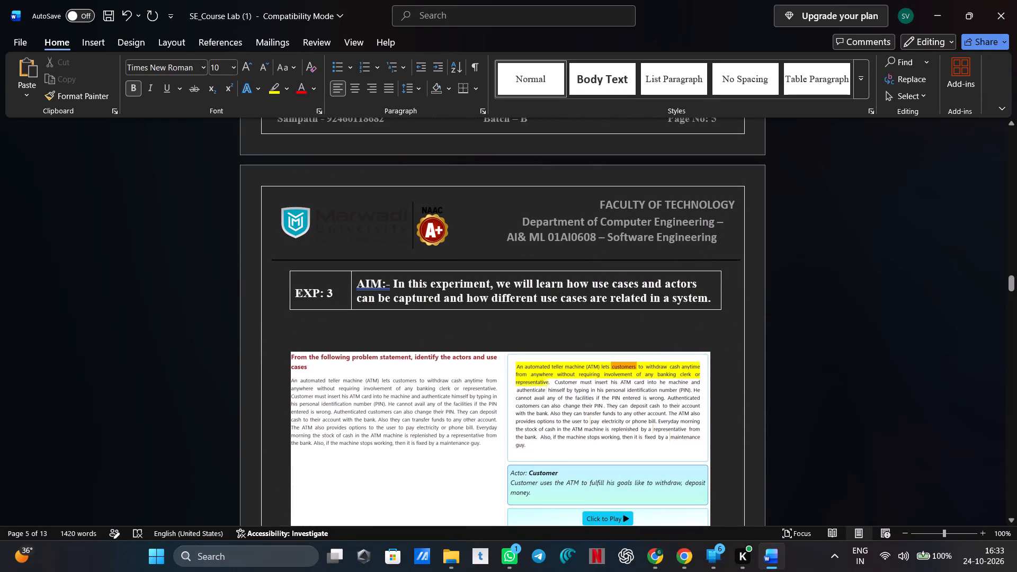
click(299, 337)
click(299, 327)
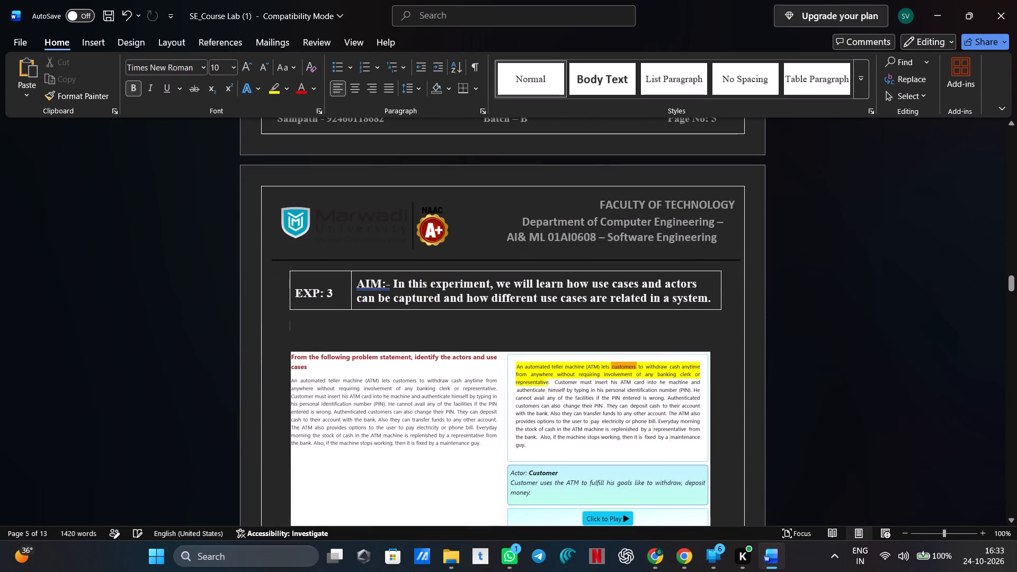
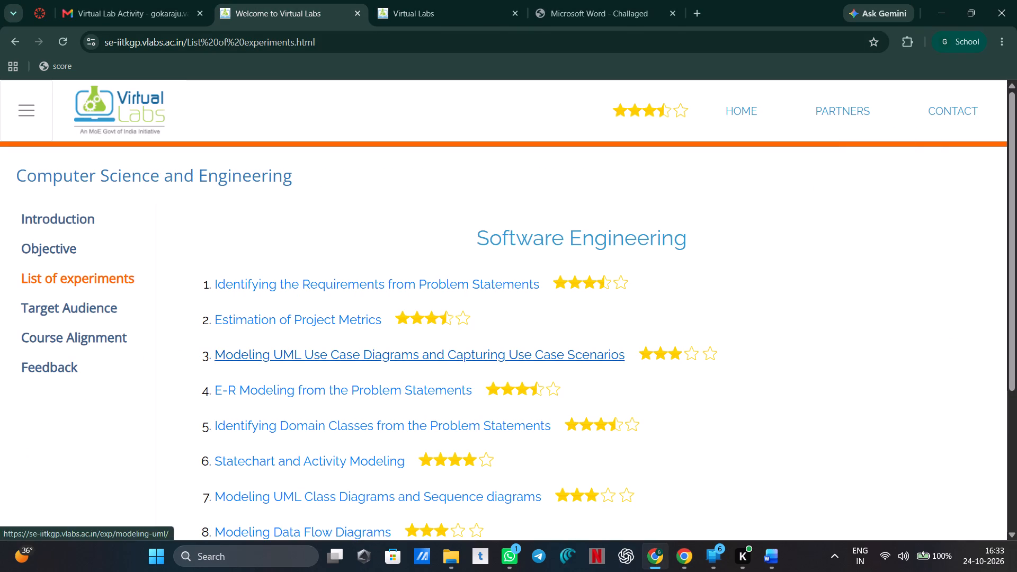
Copy the third experiment's title, "Modeling UML Use Case Diagrams and Capturing Use Case Scenarios", from the Virtual Labs list of experiments.
drag(213, 354, 551, 364)
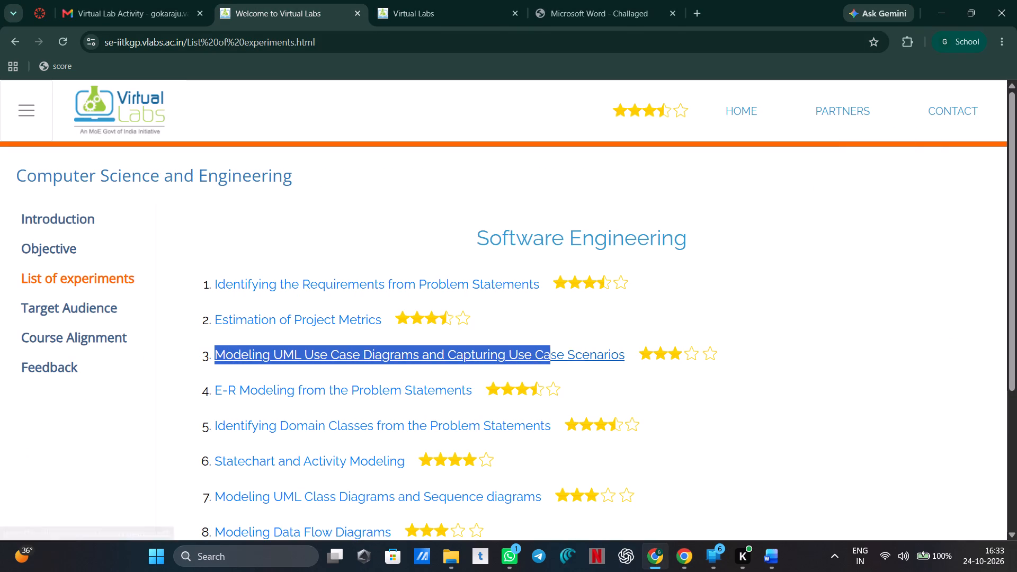
drag(551, 364, 626, 351)
key(ctrl+c)
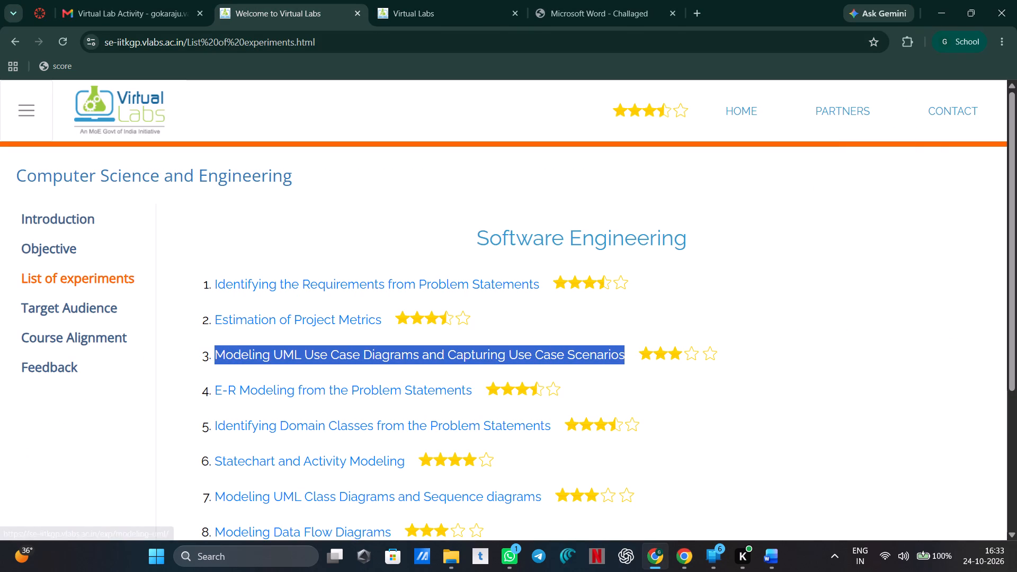
Open experiment 3, Modeling UML Use Case Diagrams and Capturing Use Case Scenarios, in a new tab and close the Estimation of Project Metrics tab.
right_click(371, 353)
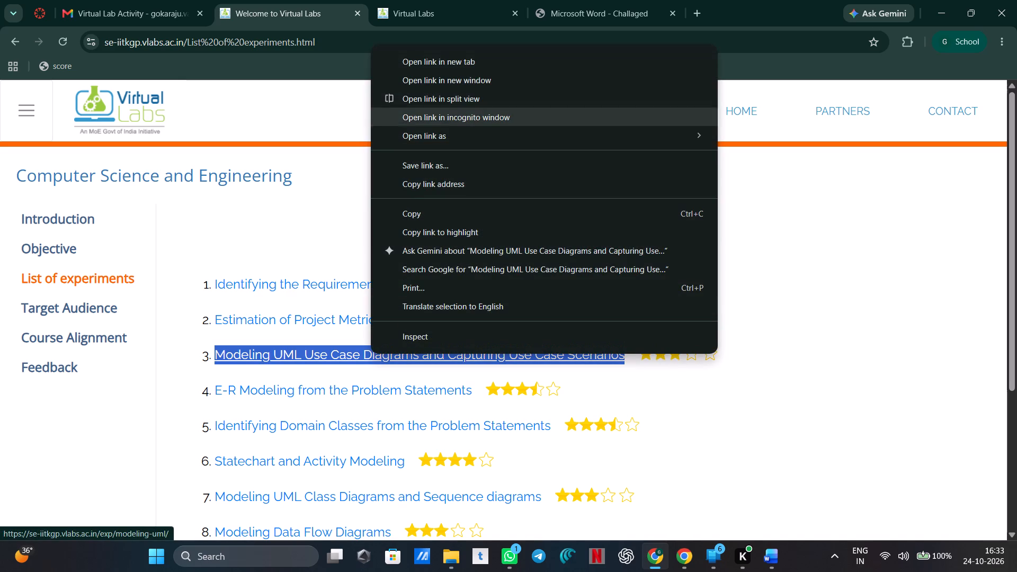
drag(457, 65, 425, 138)
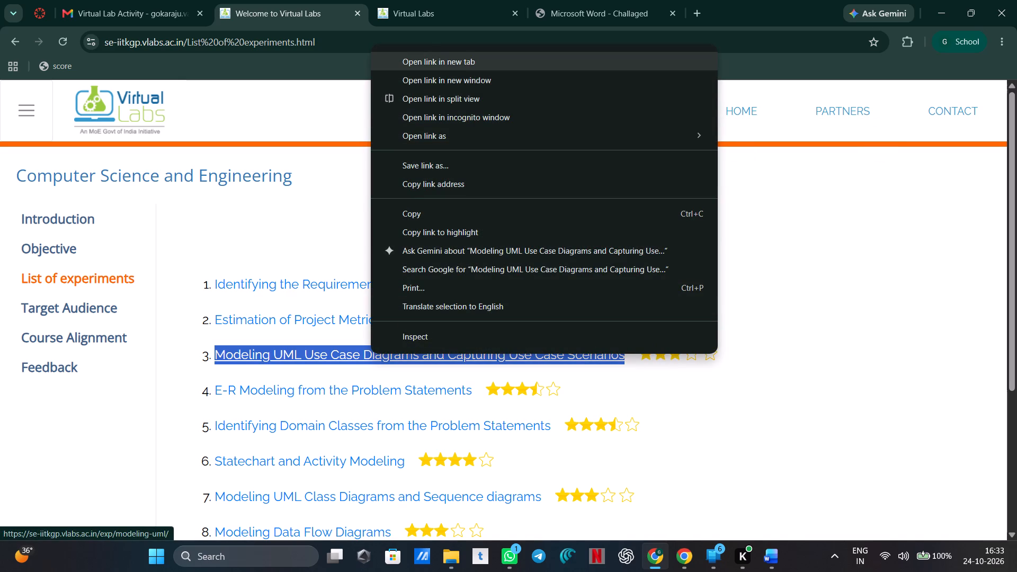
click(449, 62)
click(536, 14)
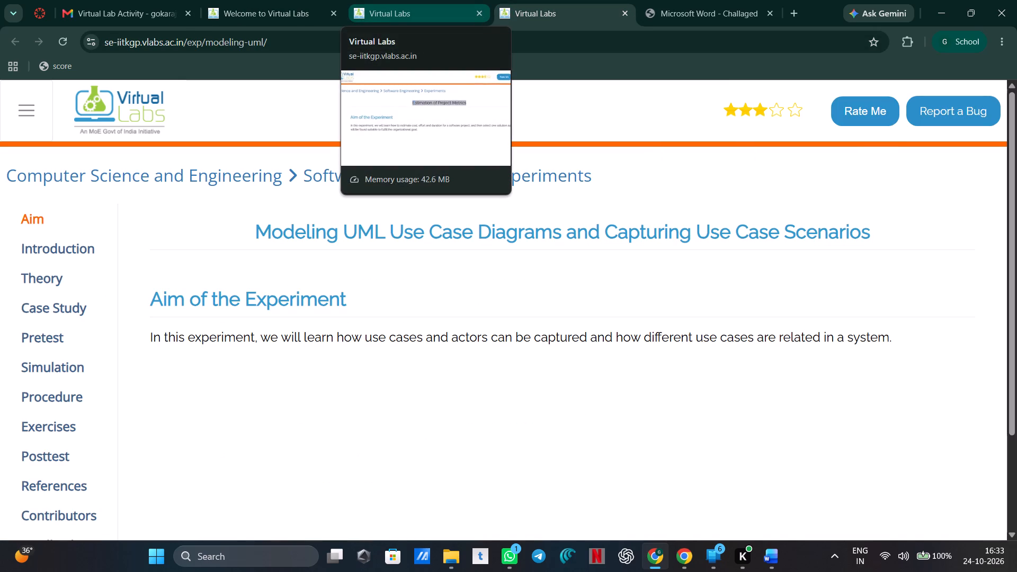
click(478, 14)
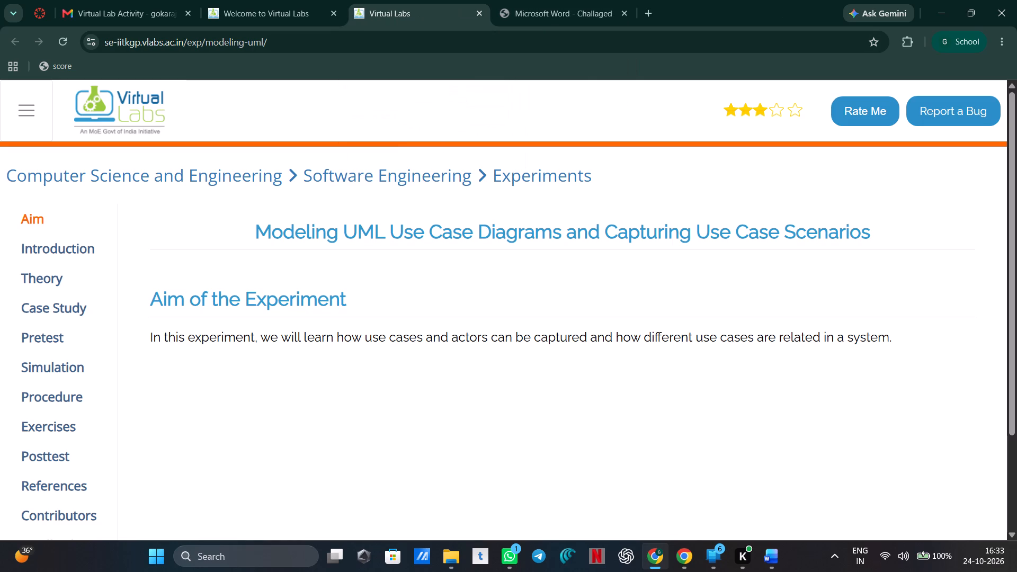
Look over the Aim page of the UML use case experiment, then open its Introduction section.
scroll(344, 328, up, 10)
scroll(350, 321, down, 11)
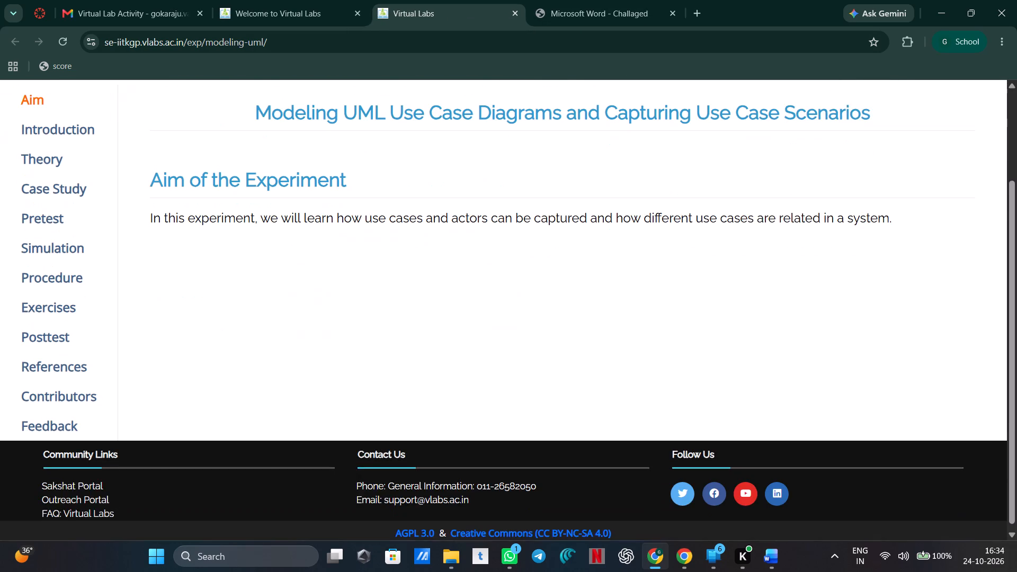
scroll(345, 329, up, 14)
click(274, 6)
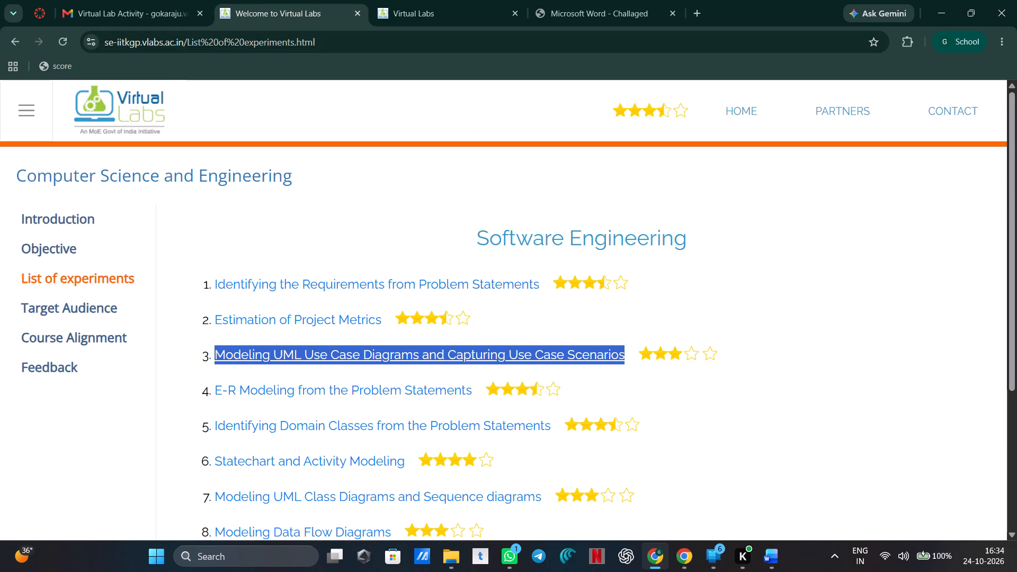
click(465, 0)
click(52, 254)
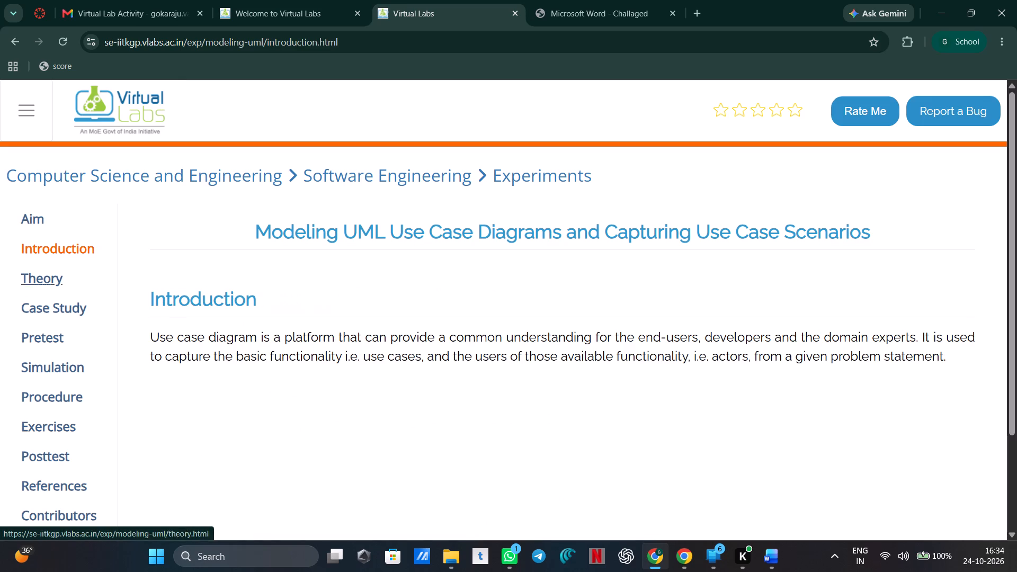
Open the Theory section of the UML use case experiment and read through actors, use cases, subject and the include and extend relationships.
click(47, 277)
scroll(374, 379, down, 12)
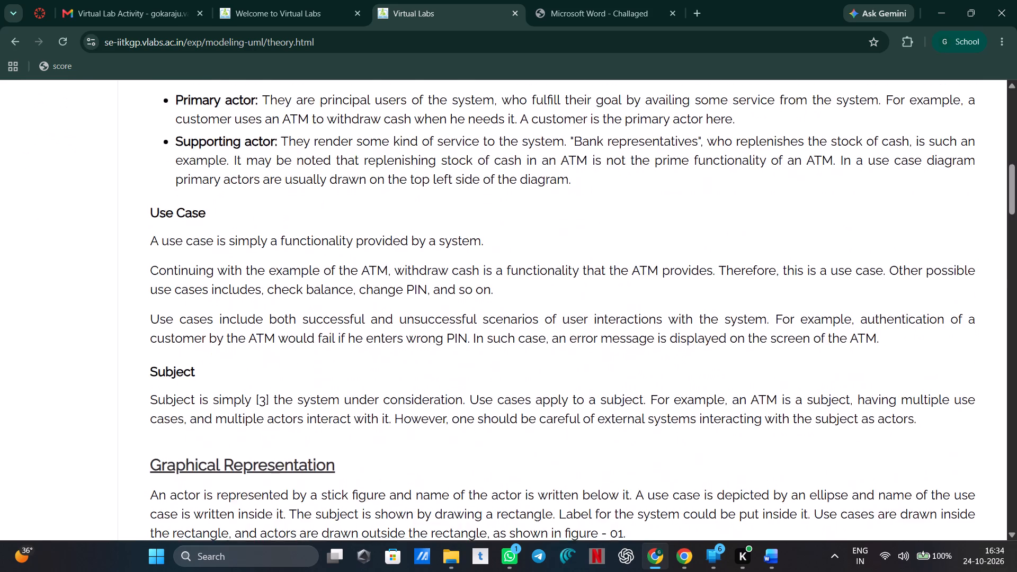
scroll(362, 339, down, 7)
scroll(367, 336, up, 5)
scroll(468, 389, up, 1)
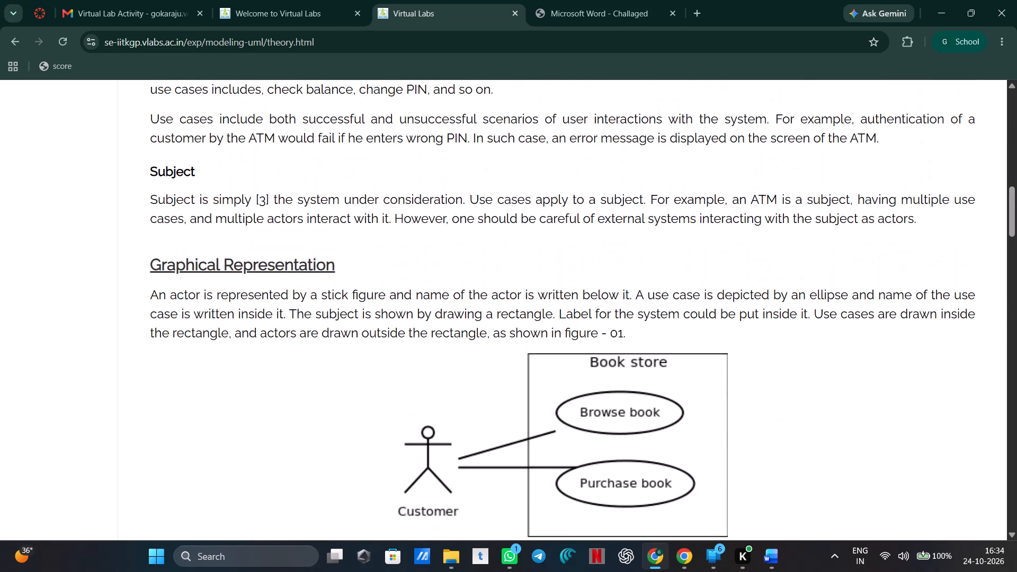
scroll(463, 391, down, 3)
scroll(478, 367, up, 1)
scroll(477, 369, down, 5)
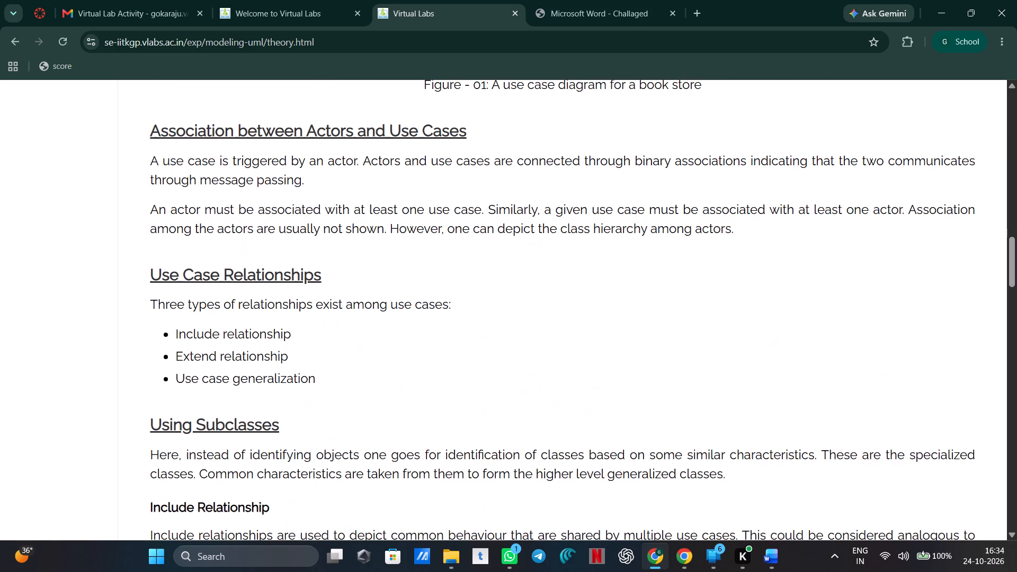
scroll(476, 369, down, 9)
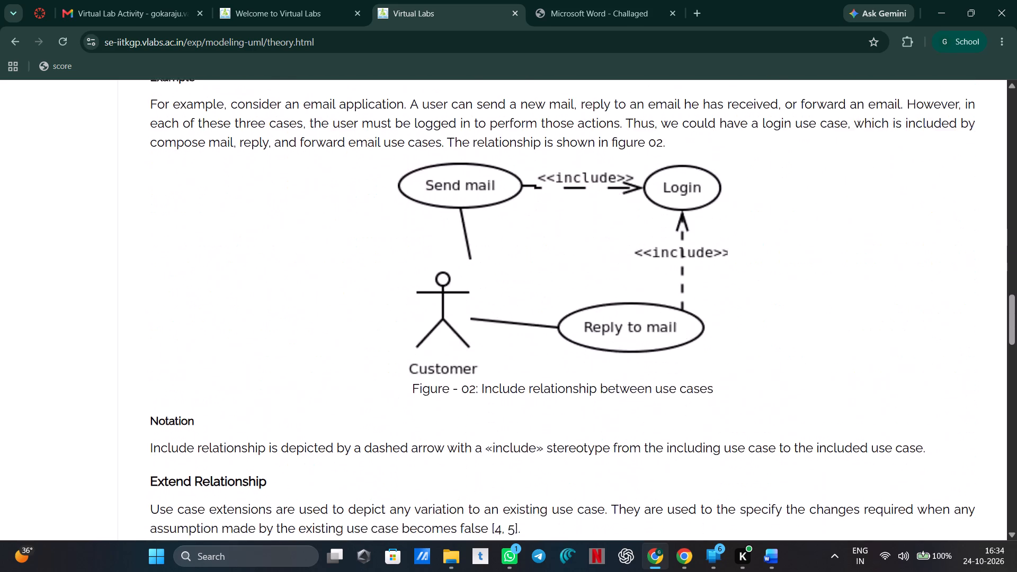
scroll(476, 369, down, 7)
scroll(474, 369, up, 2)
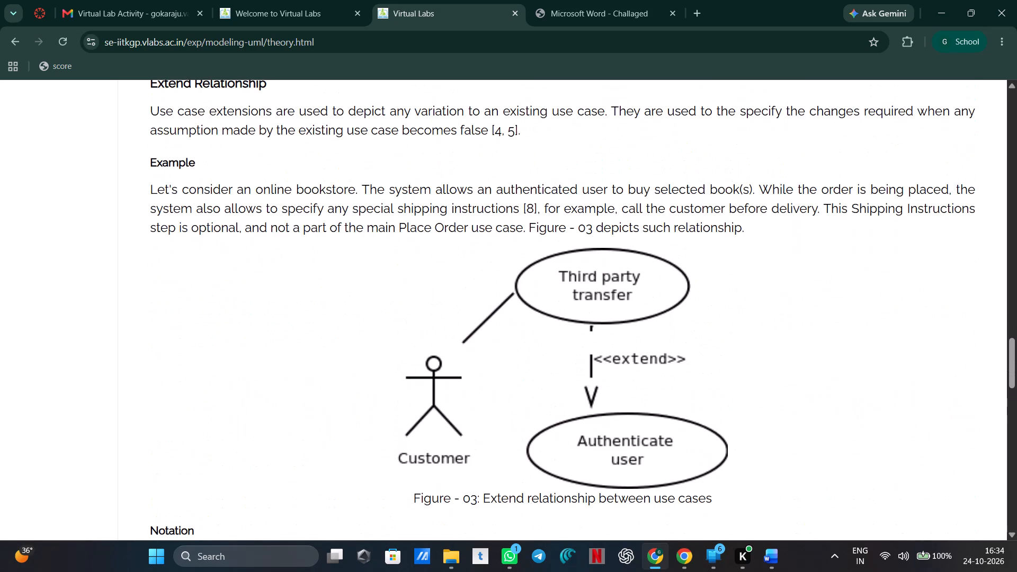
scroll(472, 369, up, 5)
scroll(472, 369, up, 20)
scroll(472, 369, up, 13)
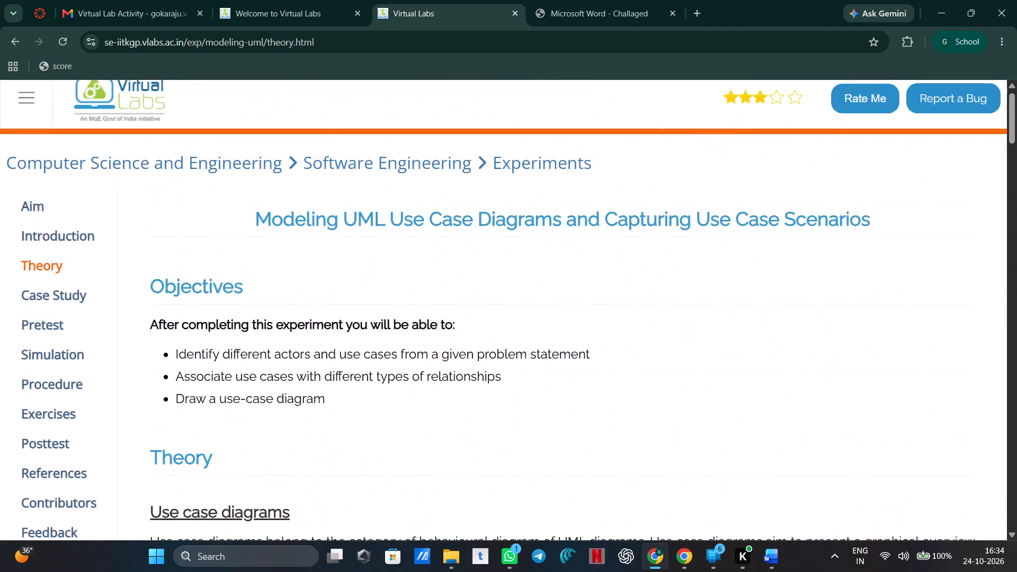
scroll(440, 387, up, 11)
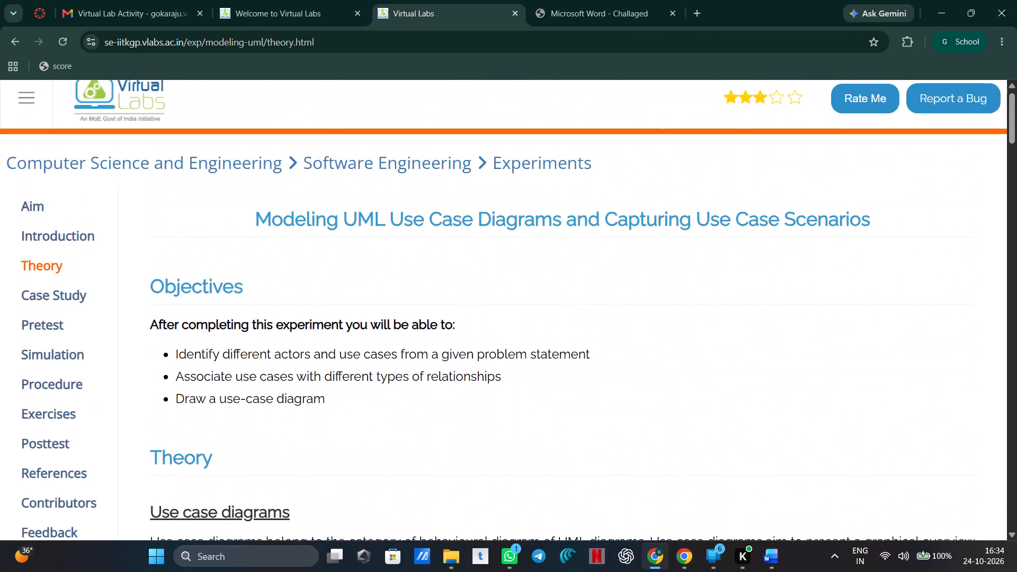